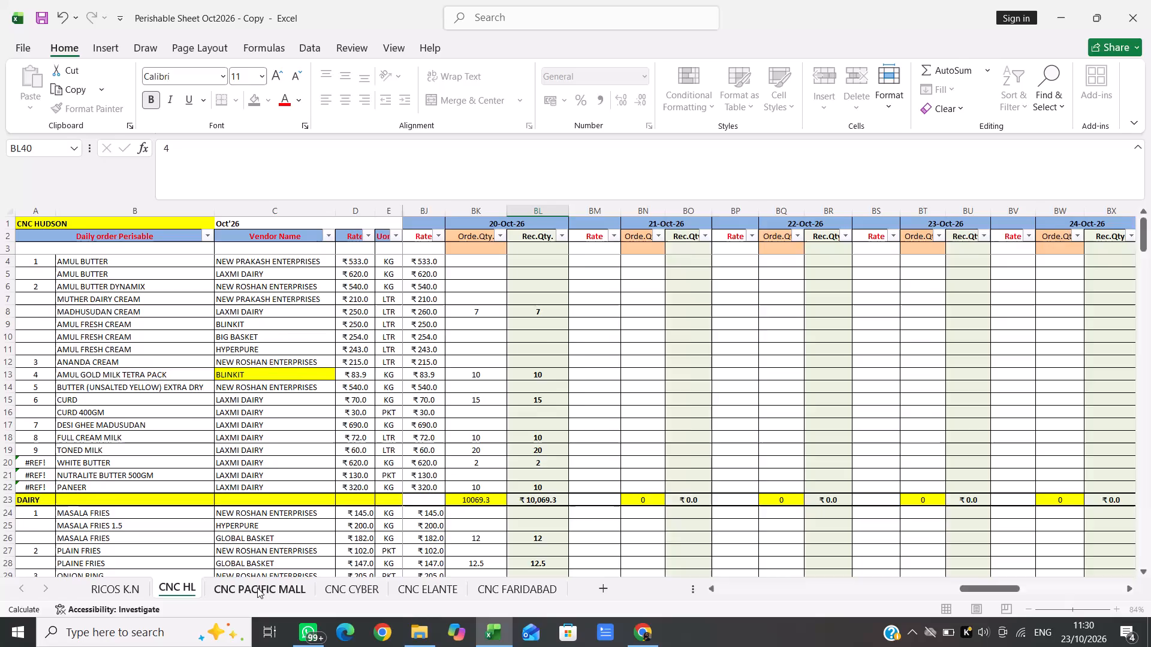
# Hide the 07-Oct-26 order and received quantity columns X and Y on the CNC PACIFIC MALL sheet.
pyautogui.scroll(-10, 529, 501)
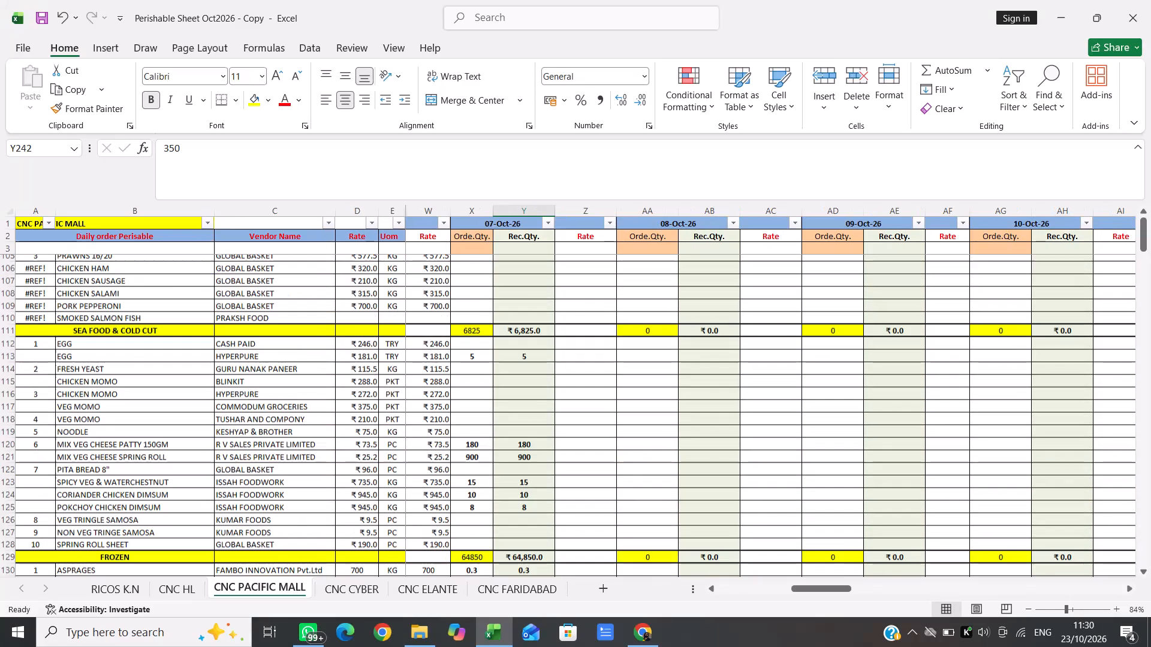
pyautogui.scroll(-10, 529, 501)
pyautogui.scroll(19, 529, 501)
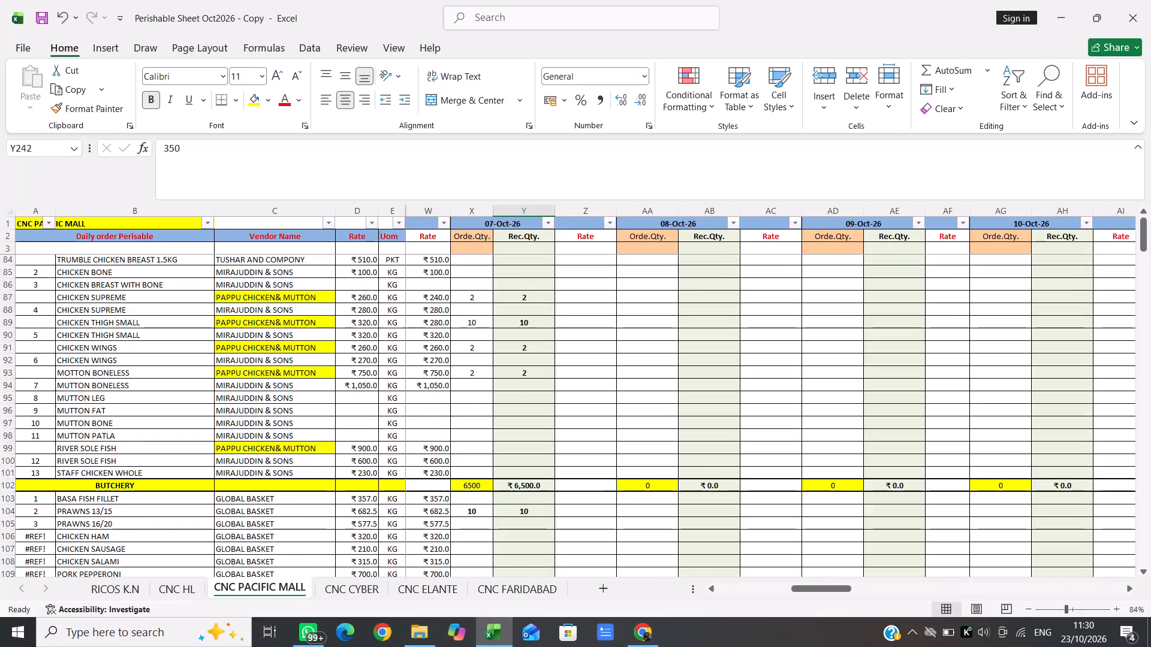
pyautogui.scroll(11, 529, 501)
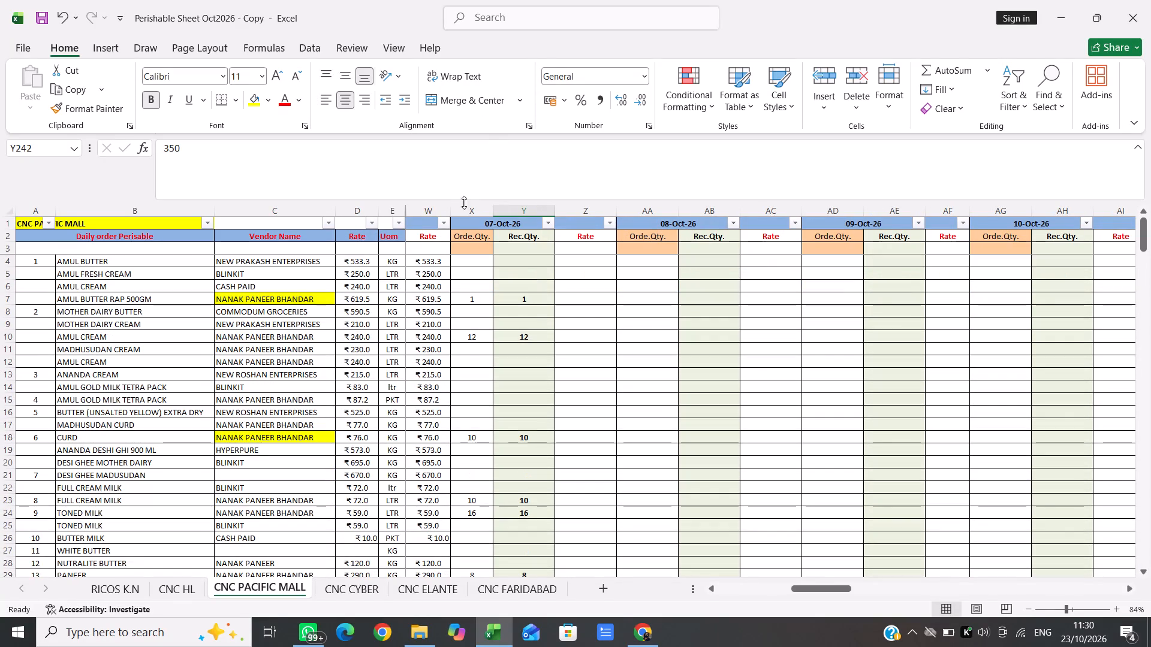
pyautogui.click(470, 208)
pyautogui.hotkey('shift', 'Right')
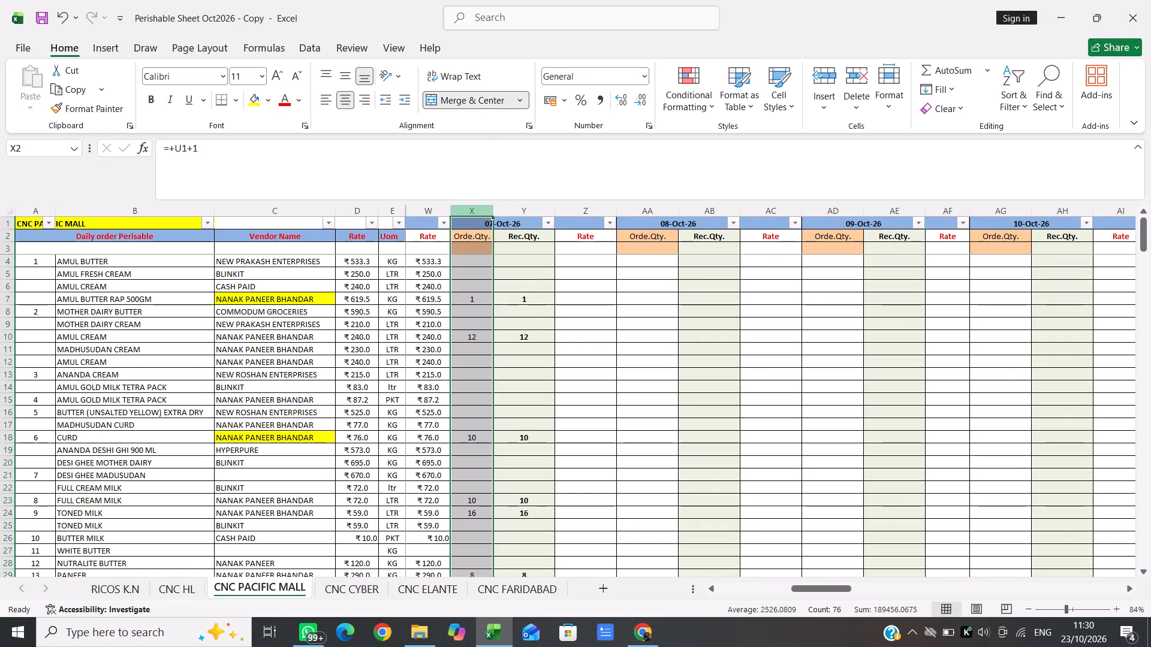
pyautogui.hotkey('shift', 'Left')
pyautogui.rightClick(470, 208)
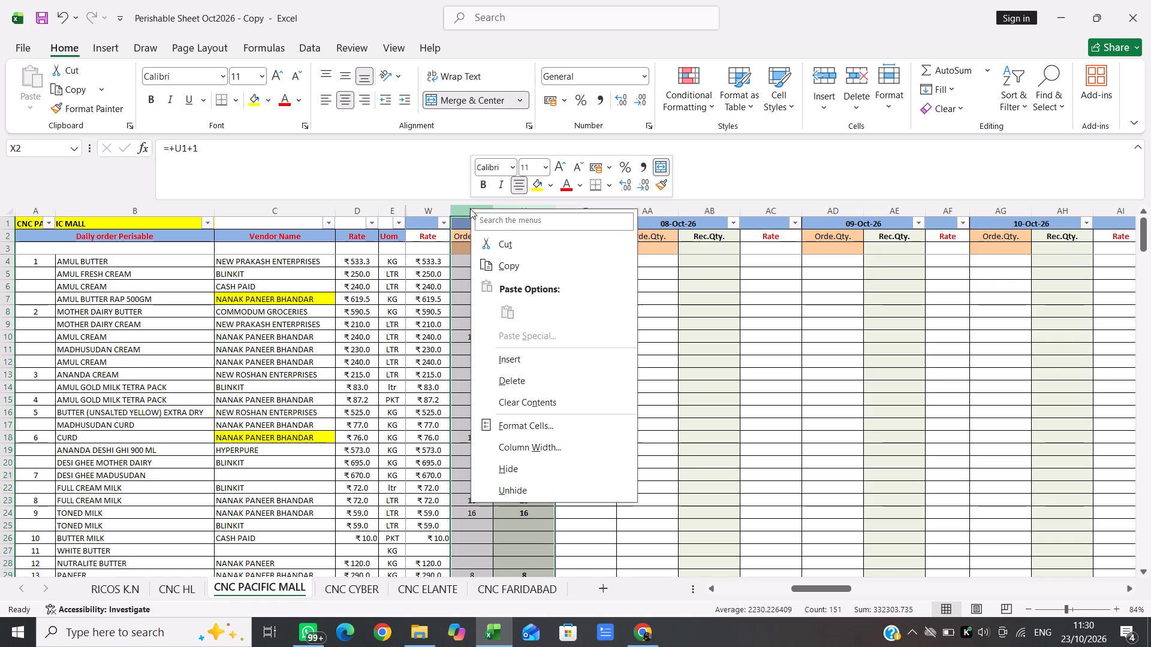
pyautogui.click(505, 471)
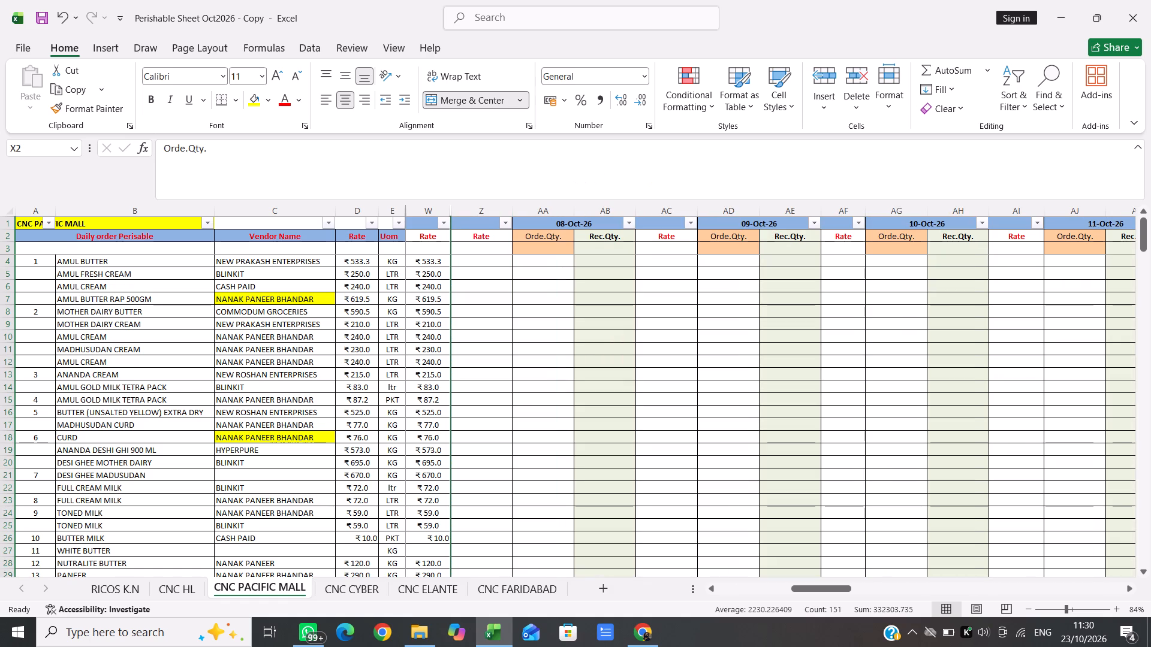
# Copy the dairy rates W3:W29 into the 08-Oct-26 Rate column, starting at Z3.
pyautogui.click(428, 254)
pyautogui.hotkey('shift', 'Down')
pyautogui.hotkey('shift', 'Down')
pyautogui.hotkey('shift', 'Down')
pyautogui.hotkey('shift', 'Down')
pyautogui.hotkey('shift', 'Down')
pyautogui.hotkey('shift', 'Down')
pyautogui.hotkey('shift', 'Down')
pyautogui.hotkey('shift', 'Down')
pyautogui.hotkey('shift', 'Down')
pyautogui.hotkey('shift', 'Down')
pyautogui.hotkey('shift', 'Down')
pyautogui.hotkey('shift', 'Down')
pyautogui.hotkey('shift', 'Down')
pyautogui.hotkey('shift', 'Down')
pyautogui.hotkey('shift', 'Down')
pyautogui.hotkey('shift', 'Down')
pyautogui.hotkey('shift', 'Down')
pyautogui.hotkey('shift', 'Down')
pyautogui.hotkey('shift', 'Down')
pyautogui.hotkey('shift', 'Down')
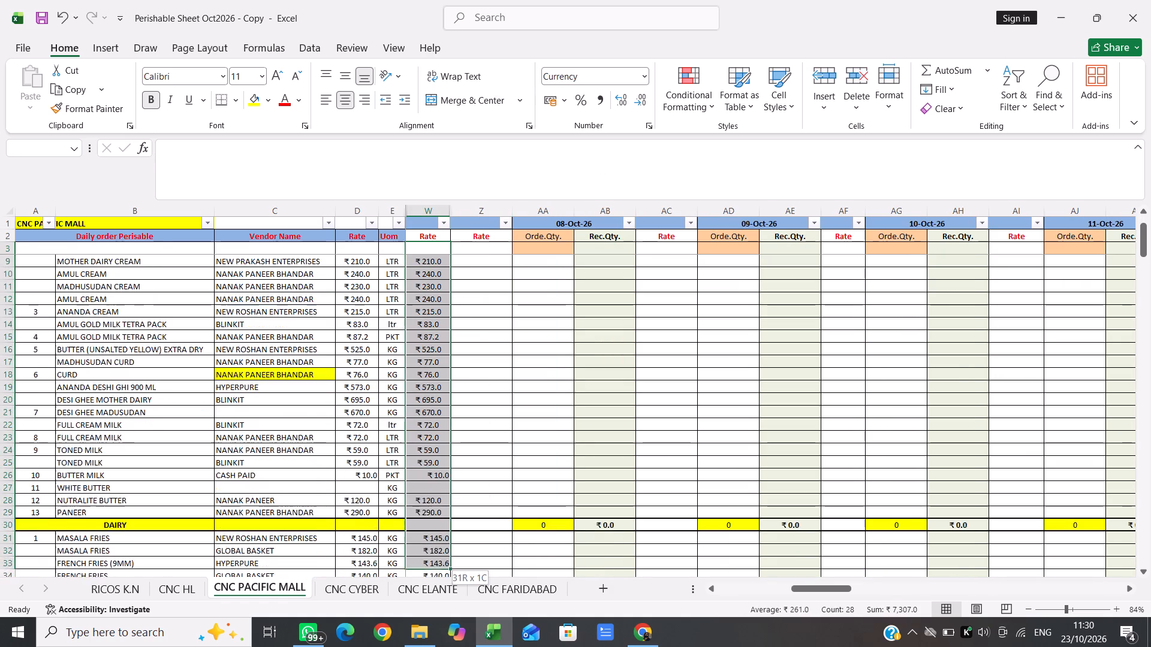
pyautogui.hotkey('shift', 'Up')
pyautogui.hotkey('shift', 'Up')
pyautogui.hotkey('shift', 'Up')
pyautogui.hotkey('shift', 'Up')
pyautogui.hotkey('shift', 'Up')
pyautogui.hotkey('shift', 'Up')
pyautogui.hotkey('shift', 'Up')
pyautogui.hotkey('shift', 'Up')
pyautogui.hotkey('shift', 'Up')
pyautogui.hotkey('shift', 'Down')
pyautogui.hotkey('shift', 'Down')
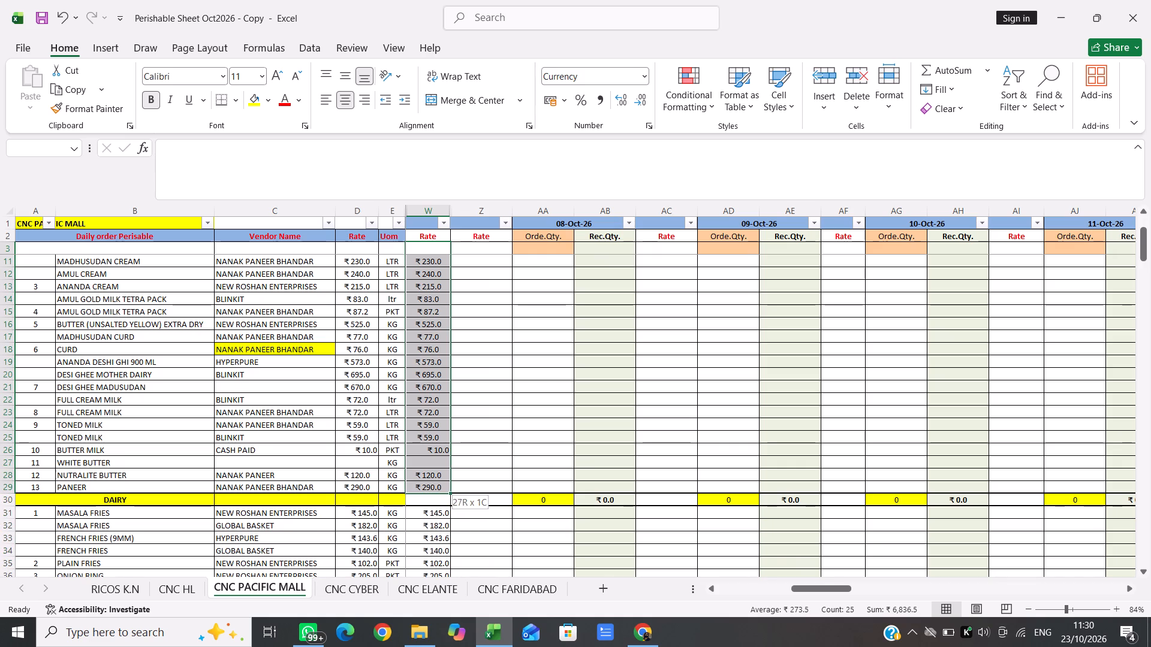
pyautogui.hotkey('ctrl', 'c')
pyautogui.press('Right')
pyautogui.press('Return')
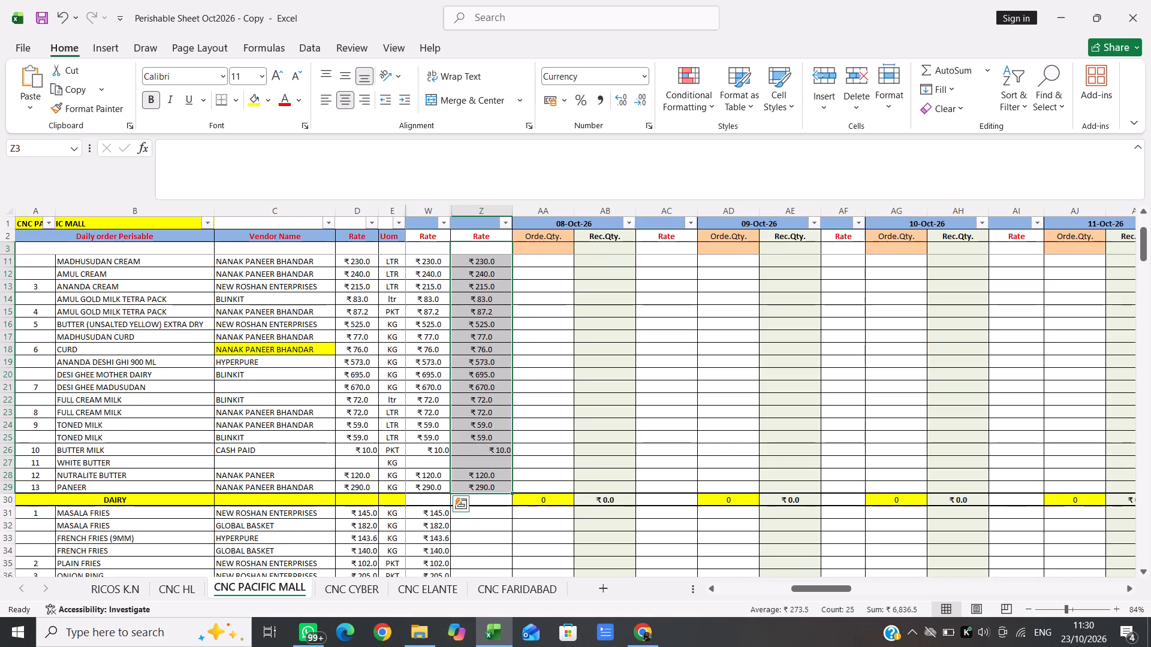
# Copy the fries and cheese rates W31:W80 into the 08-Oct-26 Rate column, starting at Z31.
pyautogui.scroll(-2, 486, 575)
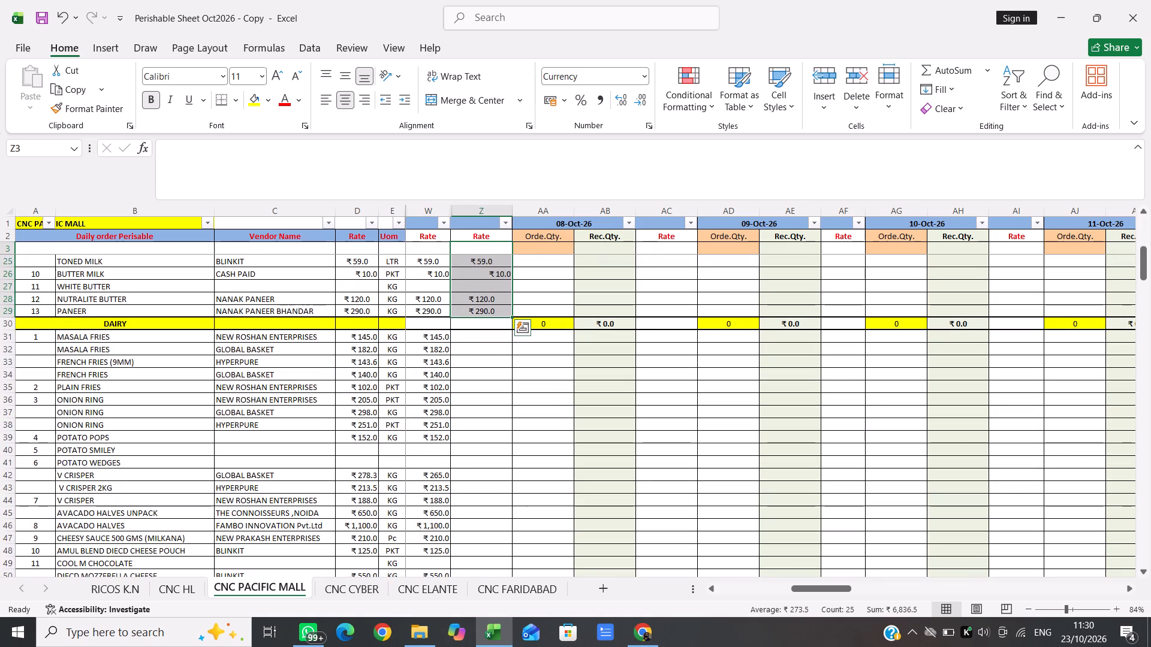
pyautogui.click(441, 335)
pyautogui.hotkey('shift', 'Down')
pyautogui.hotkey('shift', 'Down')
pyautogui.hotkey('shift', 'Down')
pyautogui.hotkey('shift', 'Down')
pyautogui.hotkey('shift', 'Down')
pyautogui.hotkey('shift', 'Down')
pyautogui.hotkey('shift', 'Down')
pyautogui.hotkey('shift', 'Down')
pyautogui.hotkey('shift', 'Down')
pyautogui.hotkey('shift', 'Down')
pyautogui.hotkey('shift', 'Down')
pyautogui.hotkey('shift', 'Down')
pyautogui.hotkey('shift', 'Down')
pyautogui.hotkey('shift', 'Down')
pyautogui.hotkey('shift', 'Down')
pyautogui.hotkey('shift', 'Down')
pyautogui.hotkey('shift', 'Down')
pyautogui.hotkey('shift', 'Down')
pyautogui.hotkey('shift', 'Down')
pyautogui.hotkey('shift', 'Down')
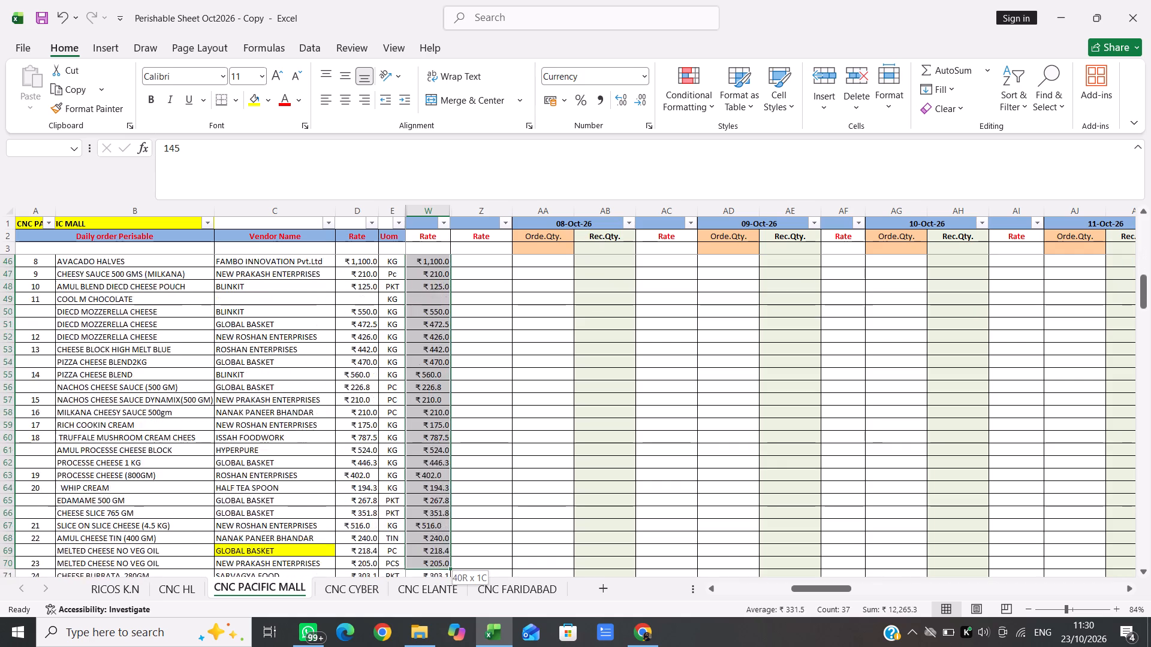
pyautogui.hotkey('shift', 'Up')
pyautogui.hotkey('shift', 'Up')
pyautogui.hotkey('shift', 'Up')
pyautogui.hotkey('shift', 'Up')
pyautogui.hotkey('shift', 'Up')
pyautogui.hotkey('shift', 'Up')
pyautogui.hotkey('shift', 'Up')
pyautogui.hotkey('shift', 'Up')
pyautogui.hotkey('shift', 'Up')
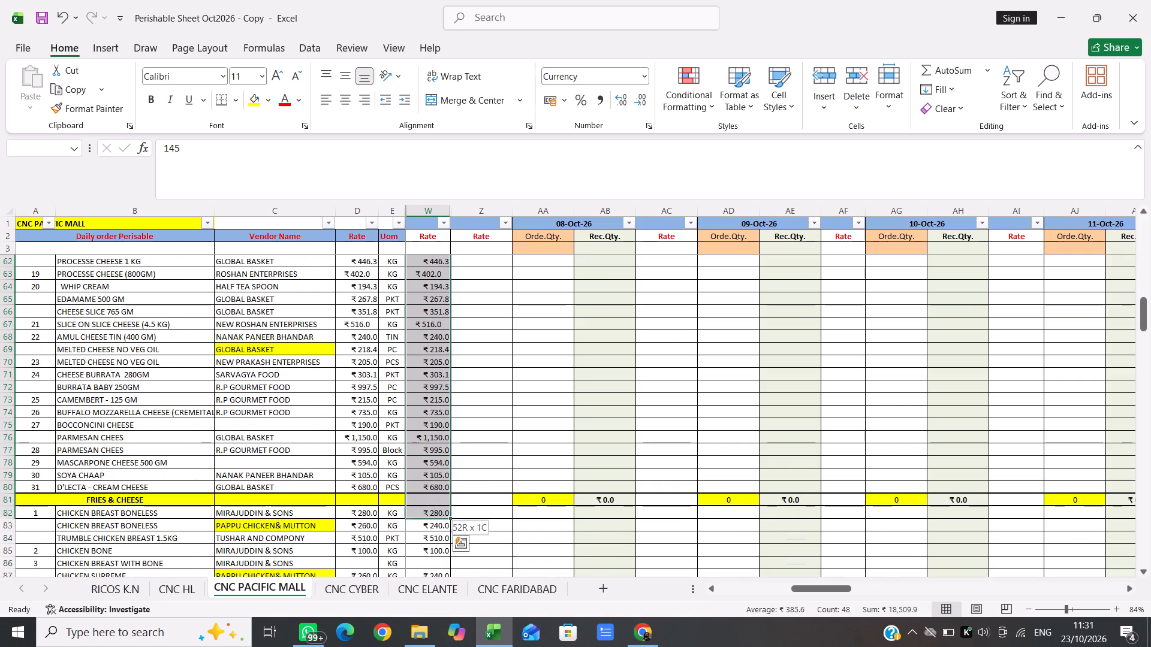
pyautogui.hotkey('shift', 'Down')
pyautogui.hotkey('shift', 'Down')
pyautogui.hotkey('shift', 'Down')
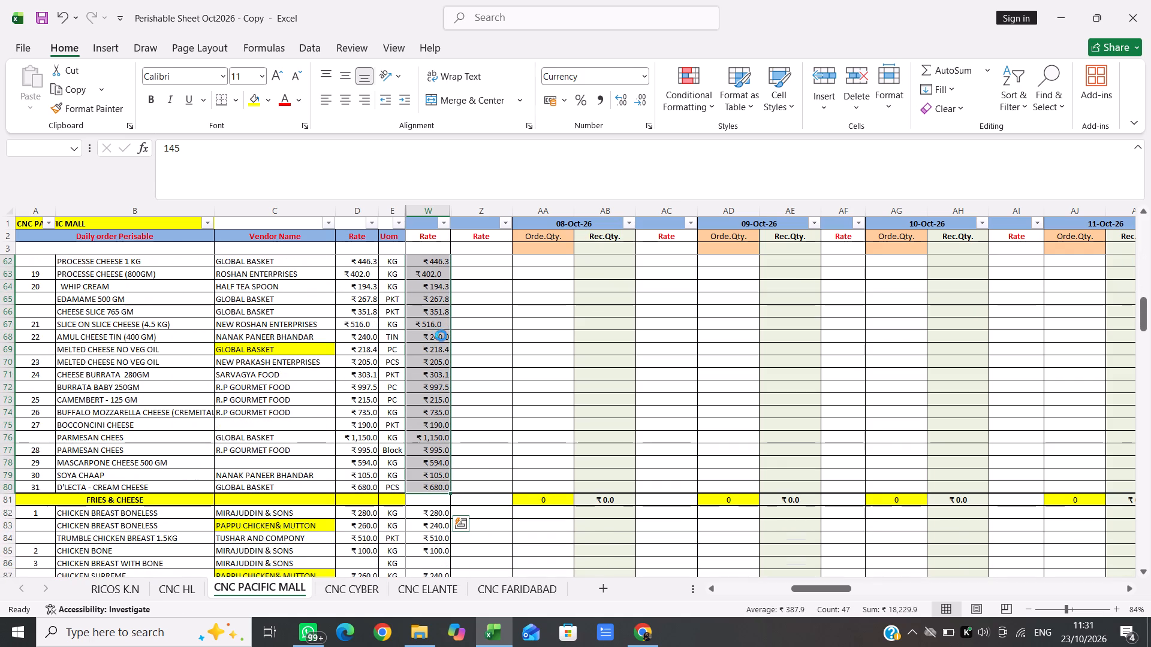
pyautogui.hotkey('ctrl', 'c')
pyautogui.press('Right')
pyautogui.press('Return')
# Copy the butchery rates W82:W101 into the 08-Oct-26 Rate column, starting at Z82.
pyautogui.scroll(-2, 441, 335)
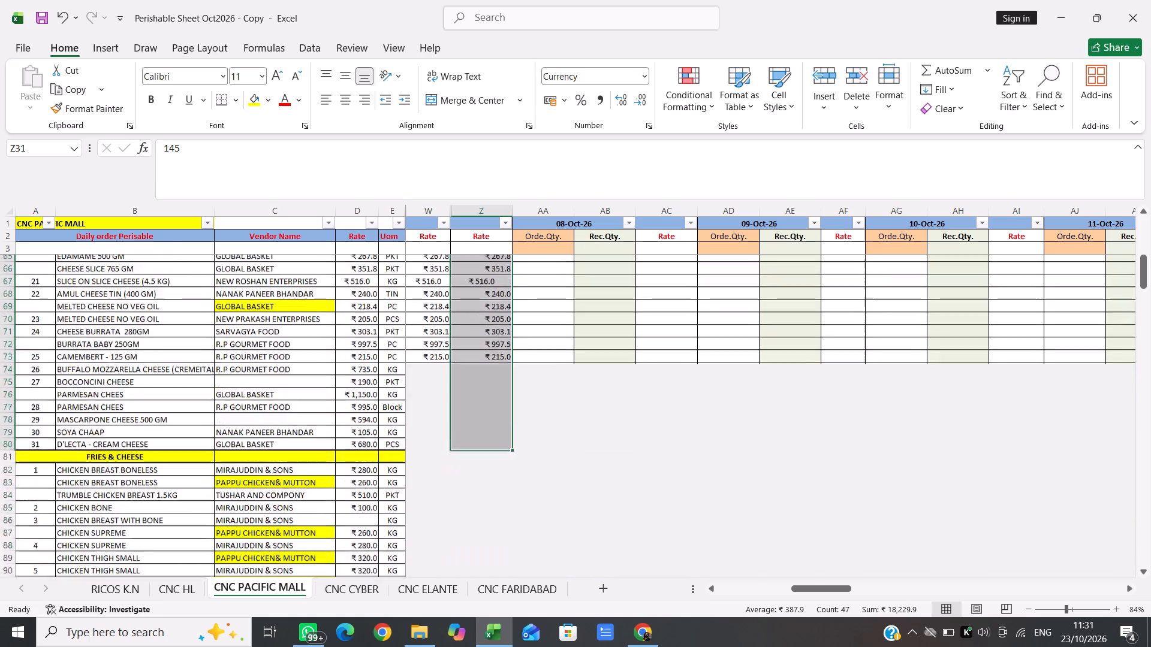
pyautogui.scroll(-2, 441, 335)
pyautogui.click(441, 326)
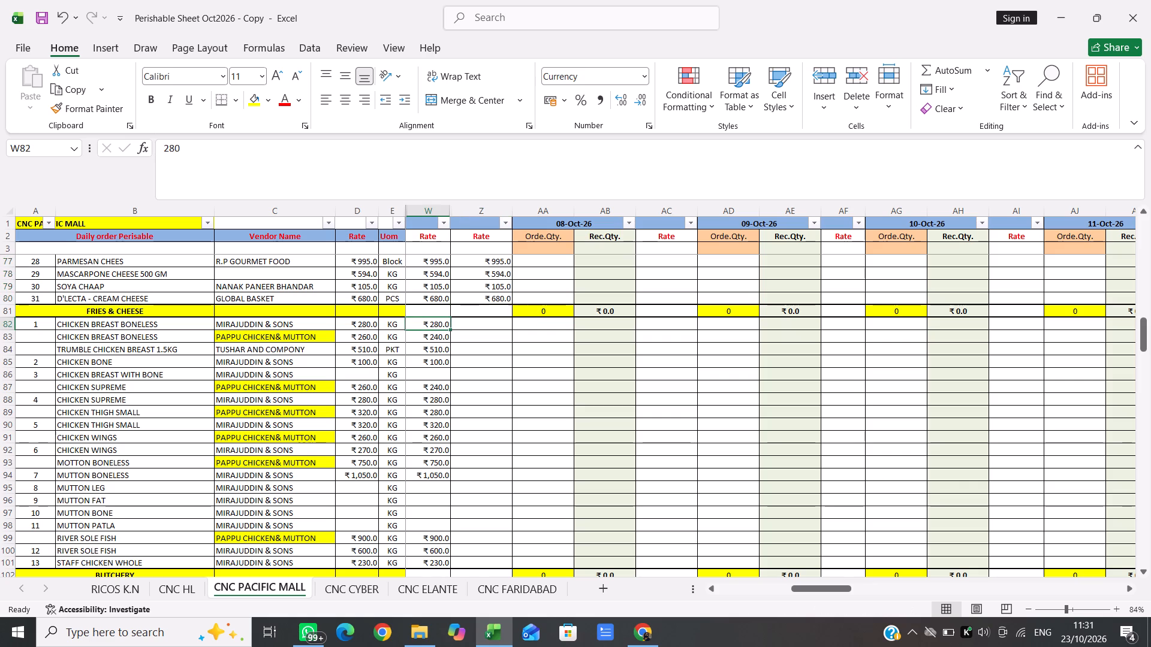
pyautogui.hotkey('shift', 'Down')
pyautogui.hotkey('shift', 'Down')
pyautogui.hotkey('shift', 'Down')
pyautogui.hotkey('shift', 'Down')
pyautogui.hotkey('shift', 'Down')
pyautogui.hotkey('shift', 'Down')
pyautogui.hotkey('shift', 'Down')
pyautogui.hotkey('shift', 'Down')
pyautogui.hotkey('shift', 'Down')
pyautogui.hotkey('shift', 'Down')
pyautogui.hotkey('shift', 'Down')
pyautogui.hotkey('shift', 'Down')
pyautogui.hotkey('shift', 'Down')
pyautogui.hotkey('shift', 'Down')
pyautogui.hotkey('shift', 'Down')
pyautogui.hotkey('shift', 'Down')
pyautogui.hotkey('shift', 'Down')
pyautogui.hotkey('shift', 'Down')
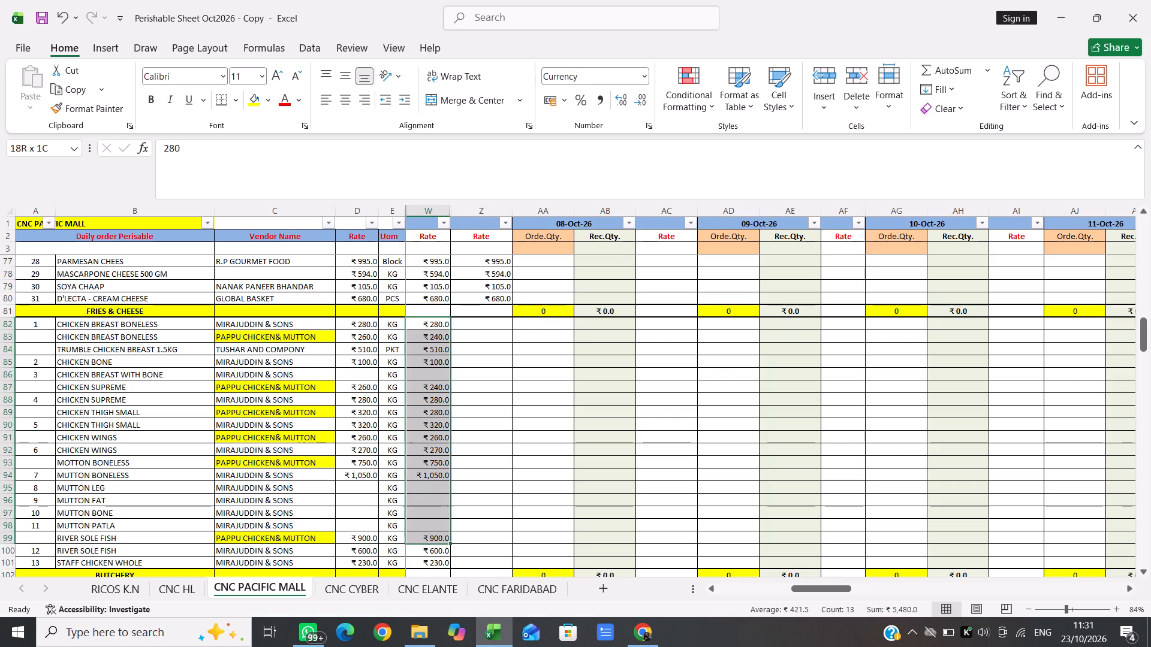
pyautogui.hotkey('shift', 'Down')
pyautogui.hotkey('ctrl', 'c')
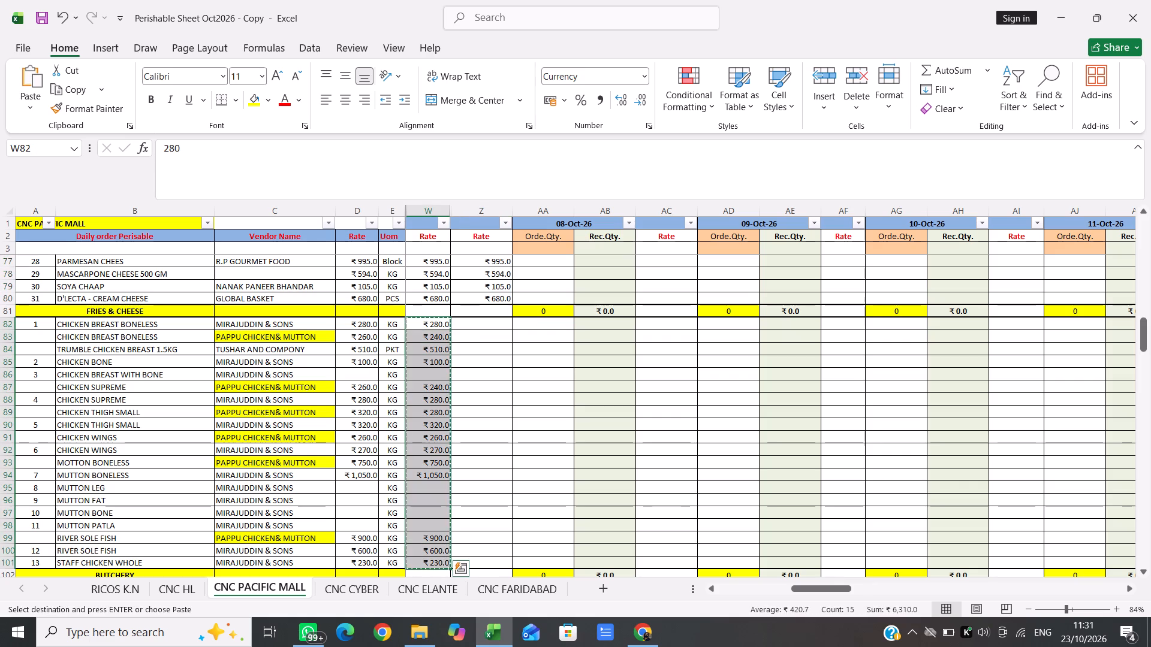
pyautogui.press('Right')
pyautogui.press('Return')
# Copy the seafood and cold cut rates W103:W110 into the 08-Oct-26 Rate column, starting at Z103.
pyautogui.scroll(-3, 441, 326)
pyautogui.scroll(1, 441, 326)
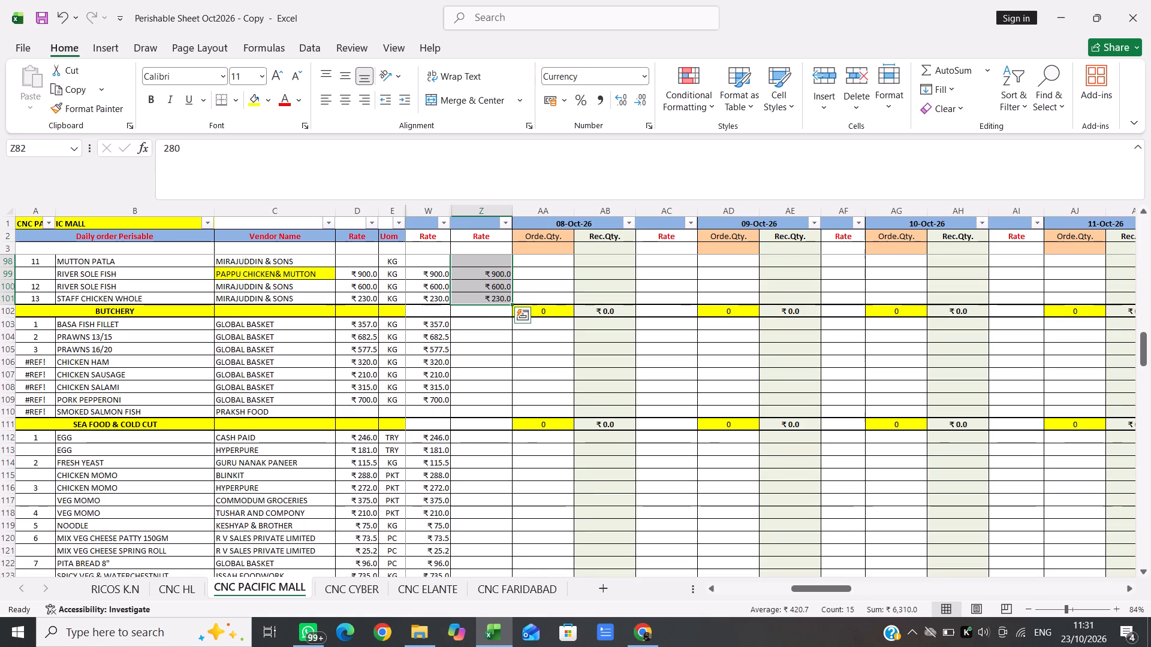
pyautogui.click(437, 322)
pyautogui.hotkey('shift', 'Down')
pyautogui.hotkey('shift', 'Down')
pyautogui.hotkey('shift', 'Down')
pyautogui.hotkey('shift', 'Down')
pyautogui.hotkey('shift', 'Down')
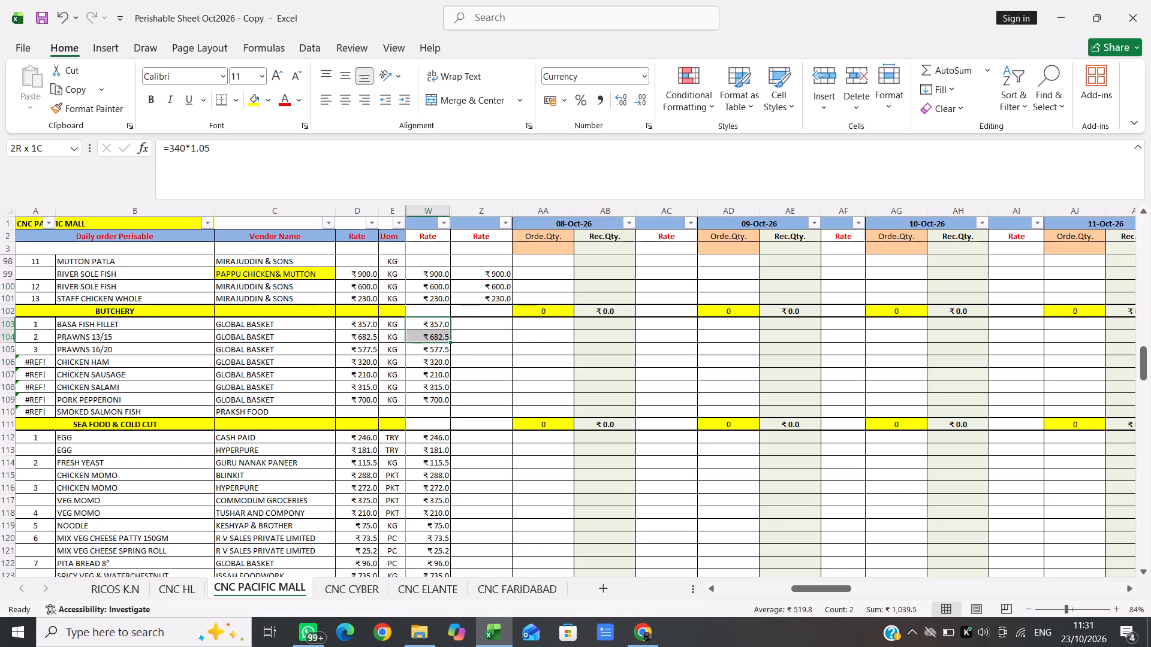
pyautogui.hotkey('shift', 'Down')
pyautogui.hotkey('shift', 'Down')
pyautogui.hotkey('ctrl', 'c')
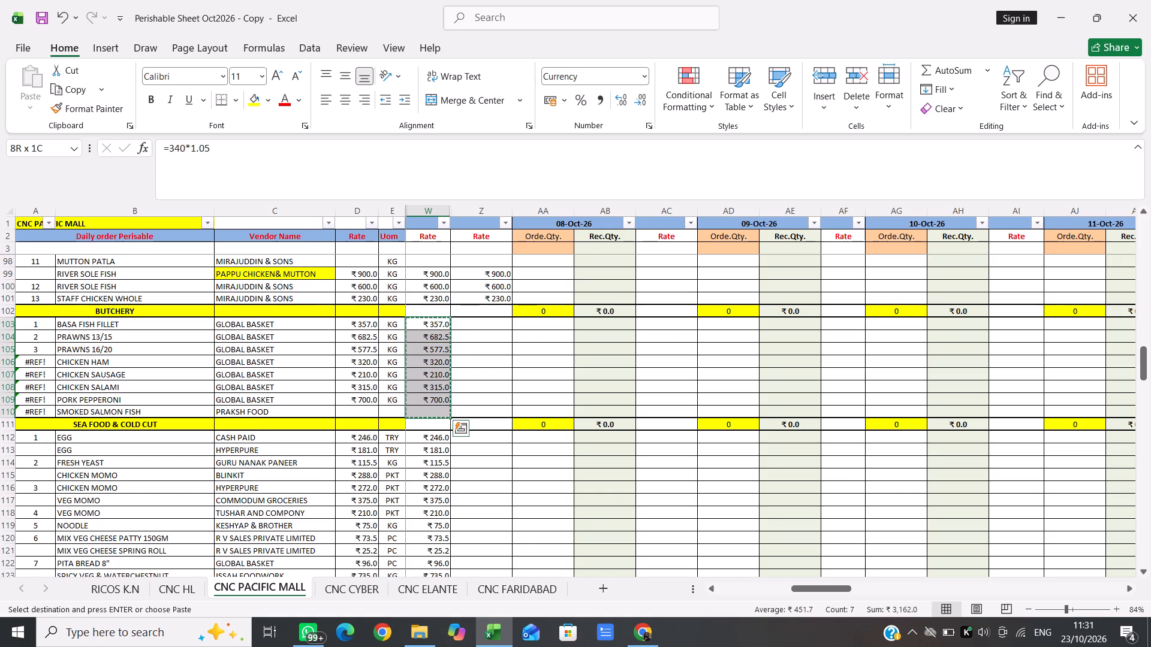
pyautogui.press('Right')
pyautogui.press('Return')
# Copy the frozen item rates W112:W128 into the 08-Oct-26 Rate column, starting at Z112.
pyautogui.scroll(-1, 437, 322)
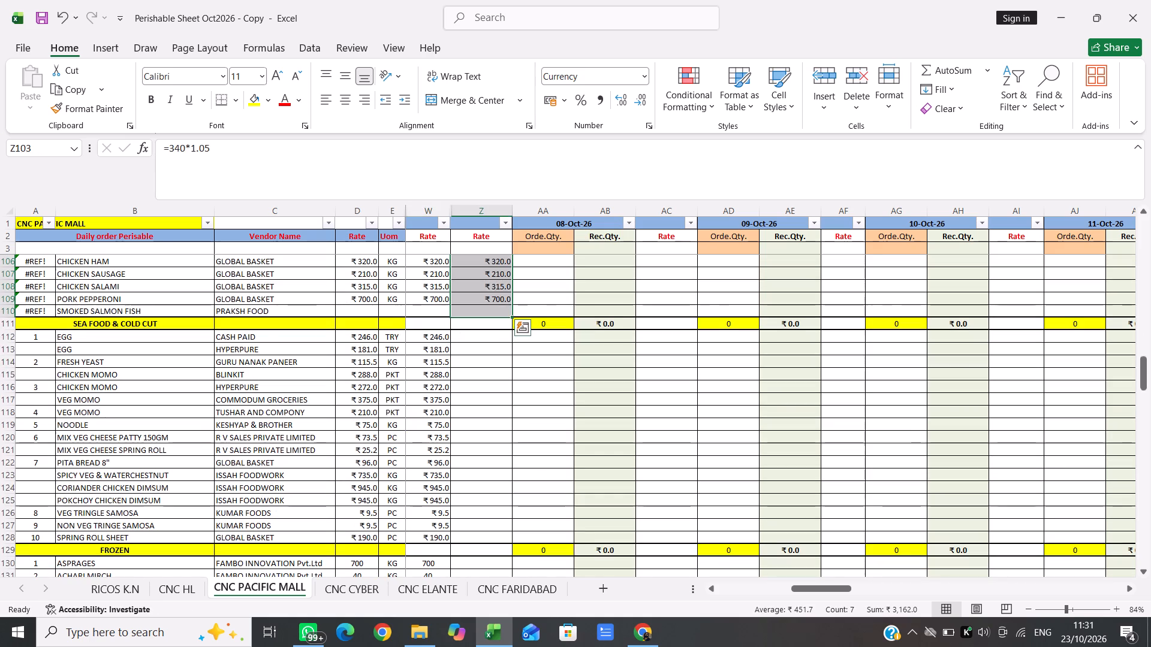
pyautogui.click(440, 338)
pyautogui.hotkey('shift', 'Down')
pyautogui.hotkey('shift', 'Down')
pyautogui.hotkey('shift', 'Down')
pyautogui.hotkey('shift', 'Down')
pyautogui.hotkey('shift', 'Down')
pyautogui.hotkey('shift', 'Down')
pyautogui.hotkey('shift', 'Down')
pyautogui.hotkey('shift', 'Down')
pyautogui.hotkey('shift', 'Down')
pyautogui.hotkey('shift', 'Down')
pyautogui.hotkey('shift', 'Down')
pyautogui.hotkey('shift', 'Down')
pyautogui.hotkey('shift', 'Down')
pyautogui.hotkey('shift', 'Down')
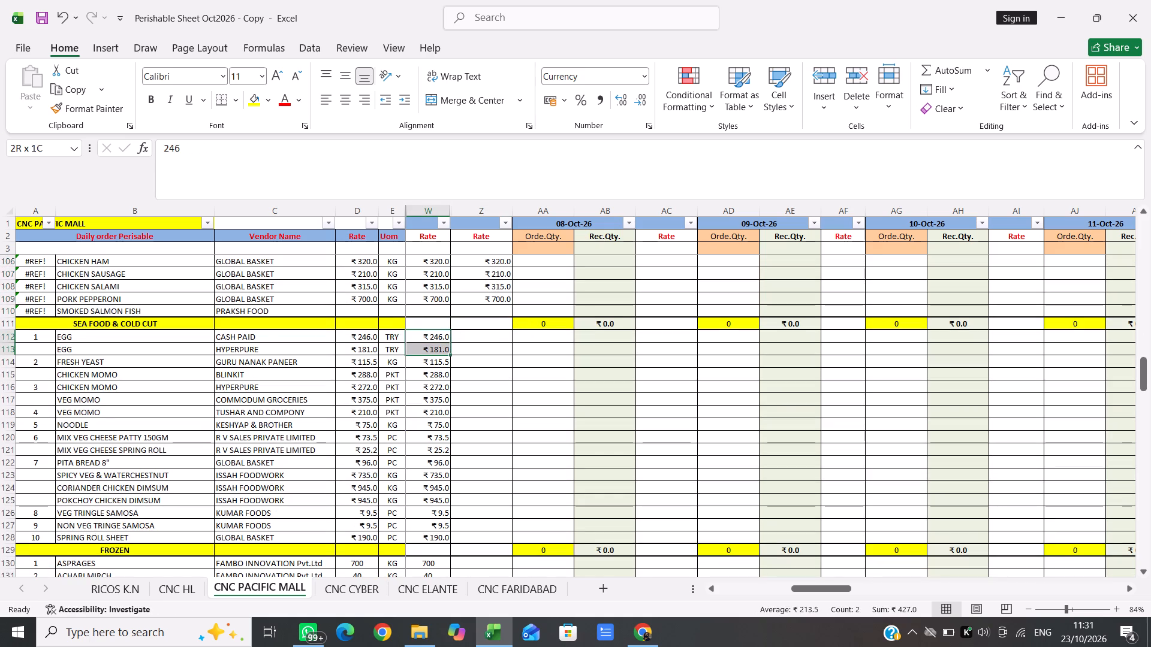
pyautogui.hotkey('shift', 'Down')
pyautogui.hotkey('shift', 'Down')
pyautogui.hotkey('shift', 'Down')
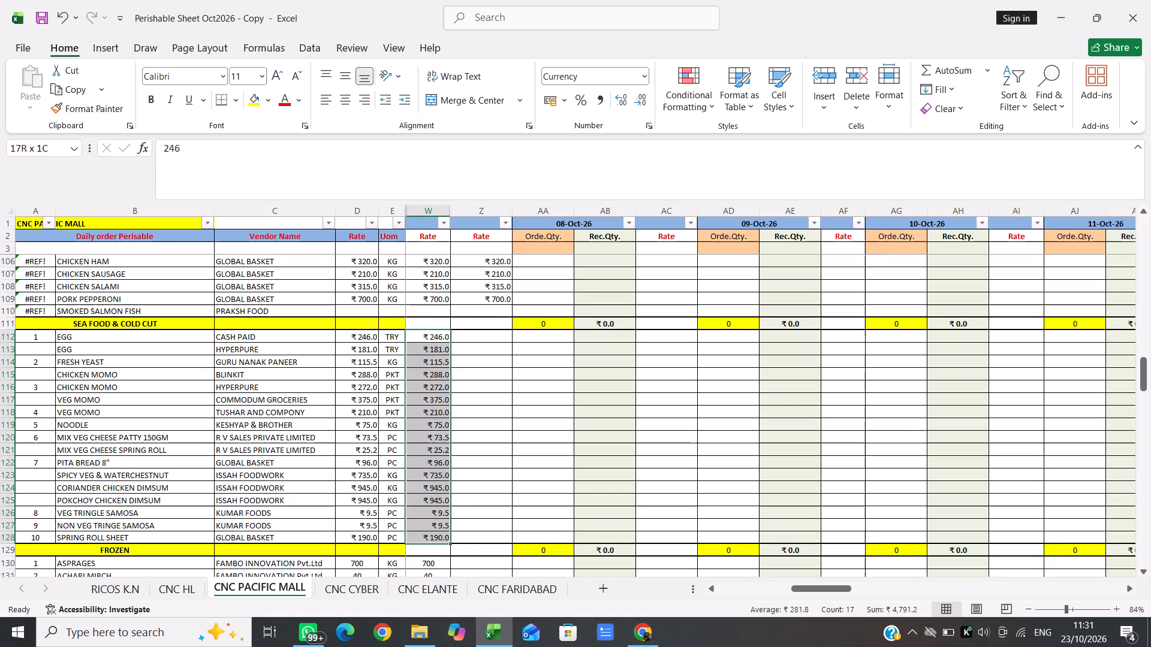
pyautogui.hotkey('ctrl', 'c')
pyautogui.press('Right')
pyautogui.press('Return')
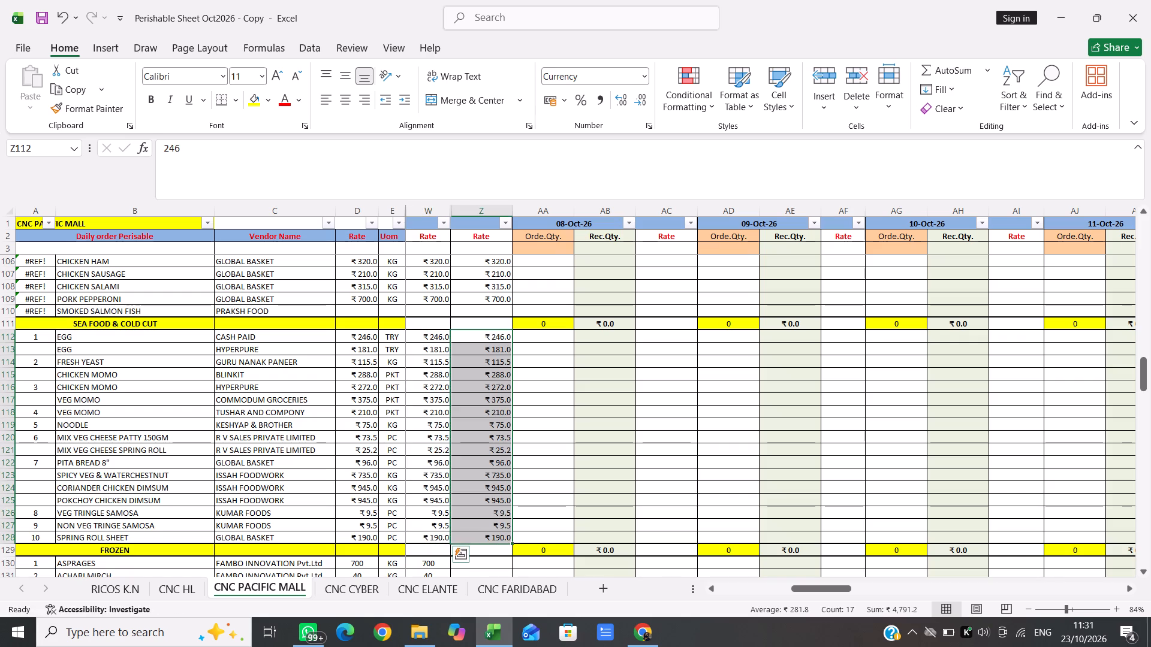
pyautogui.scroll(-1, 440, 338)
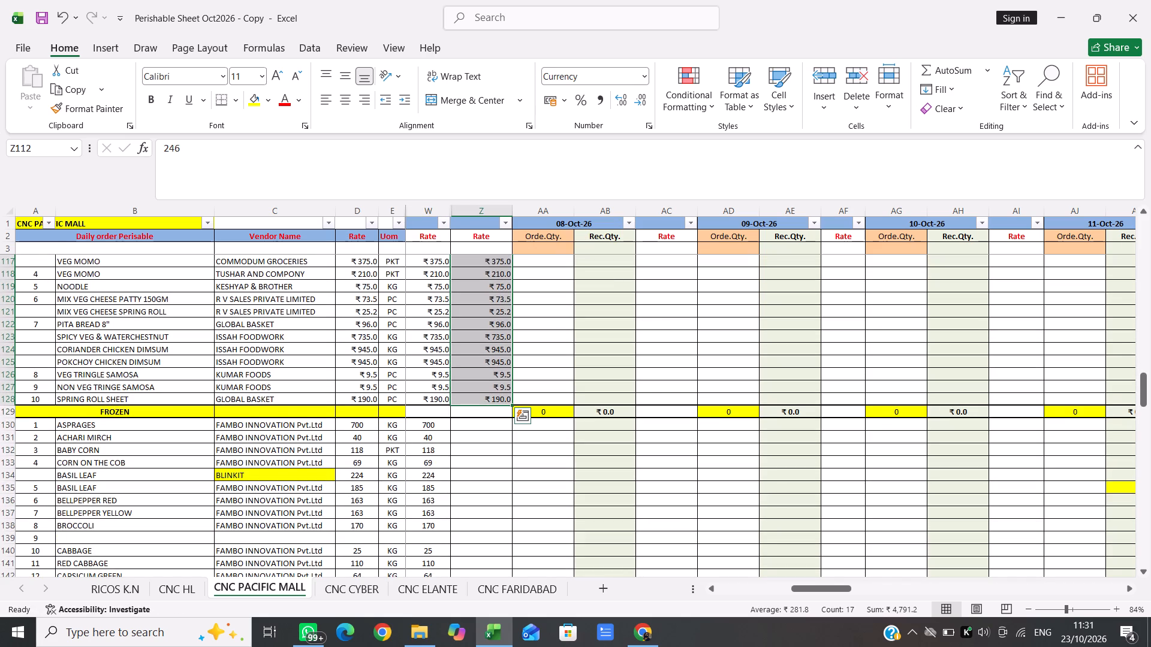
# Copy the vegetable and fruit rates W130:W228 into the 08-Oct-26 Rate column, starting at Z130.
pyautogui.click(414, 423)
pyautogui.hotkey('shift', 'Down')
pyautogui.hotkey('shift', 'Down')
pyautogui.hotkey('shift', 'Down')
pyautogui.hotkey('shift', 'Down')
pyautogui.hotkey('shift', 'Down')
pyautogui.hotkey('shift', 'Down')
pyautogui.hotkey('shift', 'Down')
pyautogui.hotkey('shift', 'Down')
pyautogui.hotkey('shift', 'Down')
pyautogui.hotkey('shift', 'Down')
pyautogui.hotkey('shift', 'Down')
pyautogui.hotkey('shift', 'Down')
pyautogui.hotkey('shift', 'Down')
pyautogui.hotkey('shift', 'Down')
pyautogui.hotkey('shift', 'Down')
pyautogui.hotkey('shift', 'Down')
pyautogui.hotkey('shift', 'Down')
pyautogui.hotkey('shift', 'Down')
pyautogui.hotkey('shift', 'Down')
pyautogui.hotkey('shift', 'Down')
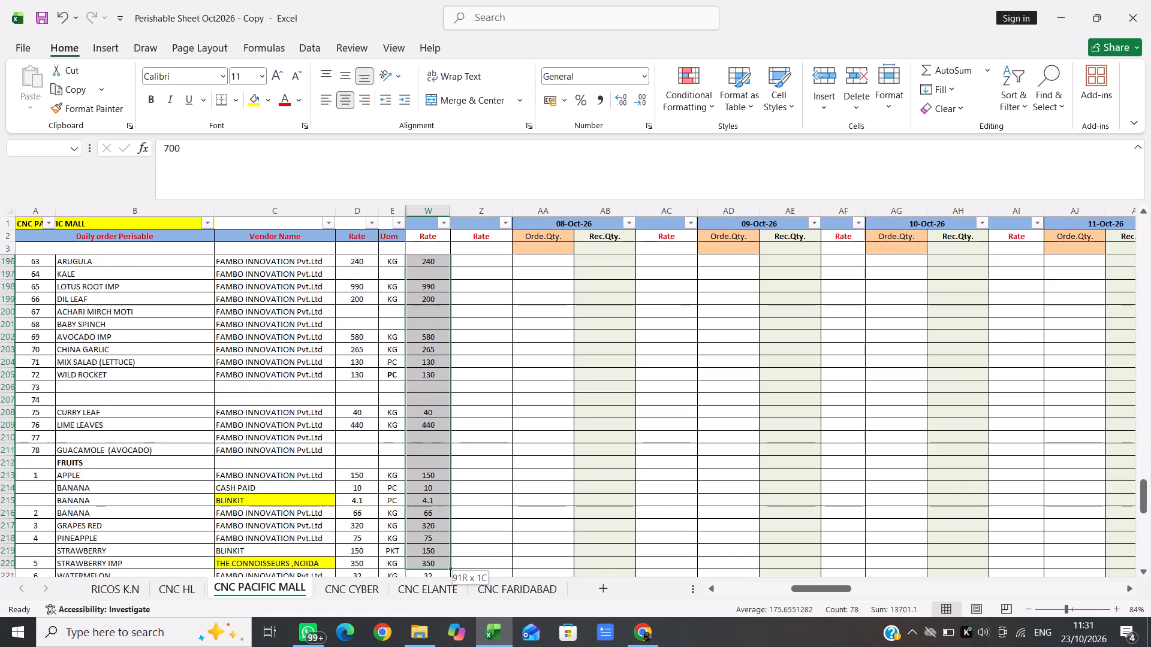
pyautogui.hotkey('shift', 'Up')
pyautogui.hotkey('shift', 'Up')
pyautogui.hotkey('shift', 'Up')
pyautogui.hotkey('shift', 'Up')
pyautogui.hotkey('shift', 'Up')
pyautogui.hotkey('shift', 'Up')
pyautogui.hotkey('shift', 'Up')
pyautogui.hotkey('shift', 'Up')
pyautogui.hotkey('shift', 'Up')
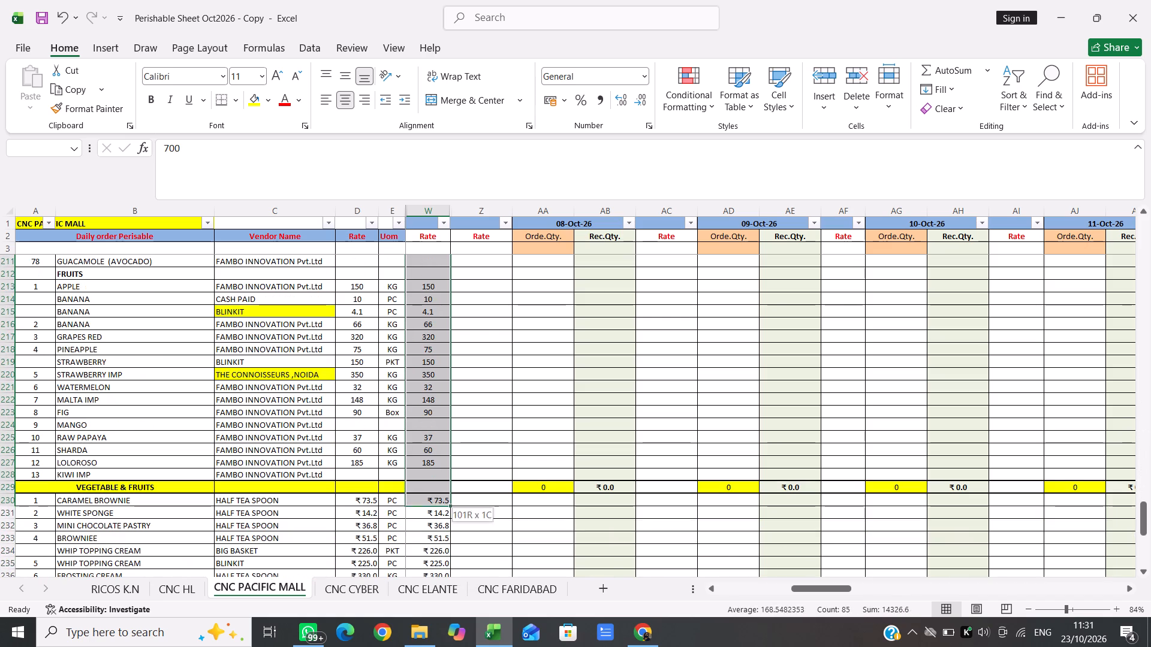
pyautogui.hotkey('shift', 'Down')
pyautogui.hotkey('shift', 'Down')
pyautogui.hotkey('ctrl', 'c')
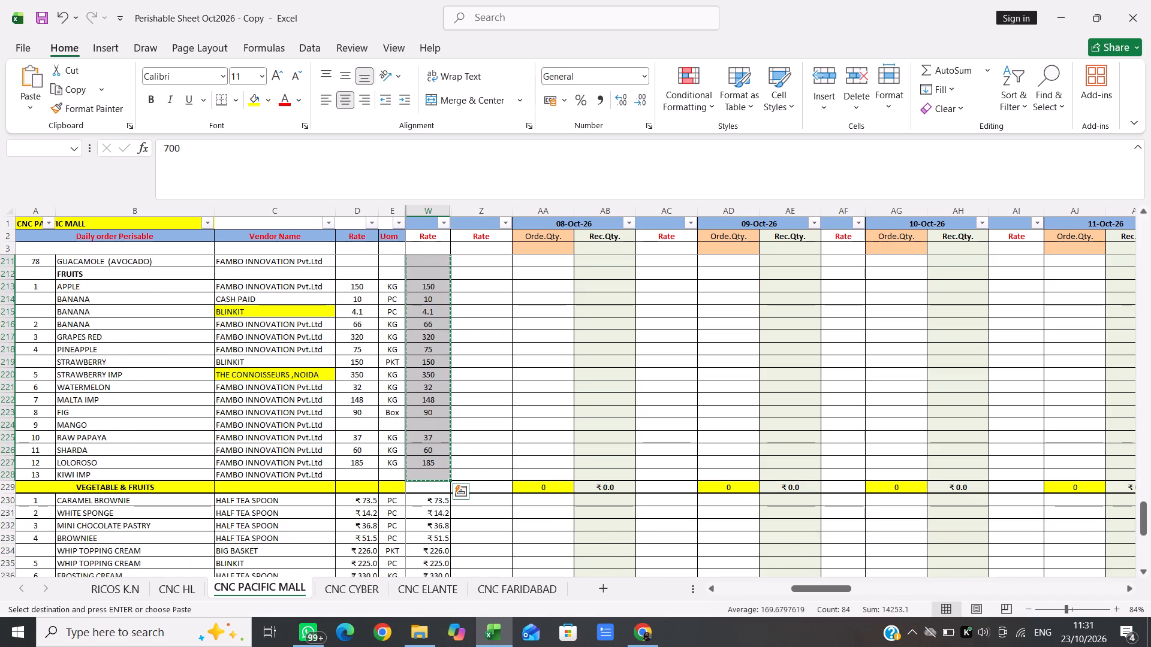
pyautogui.rightClick(414, 423)
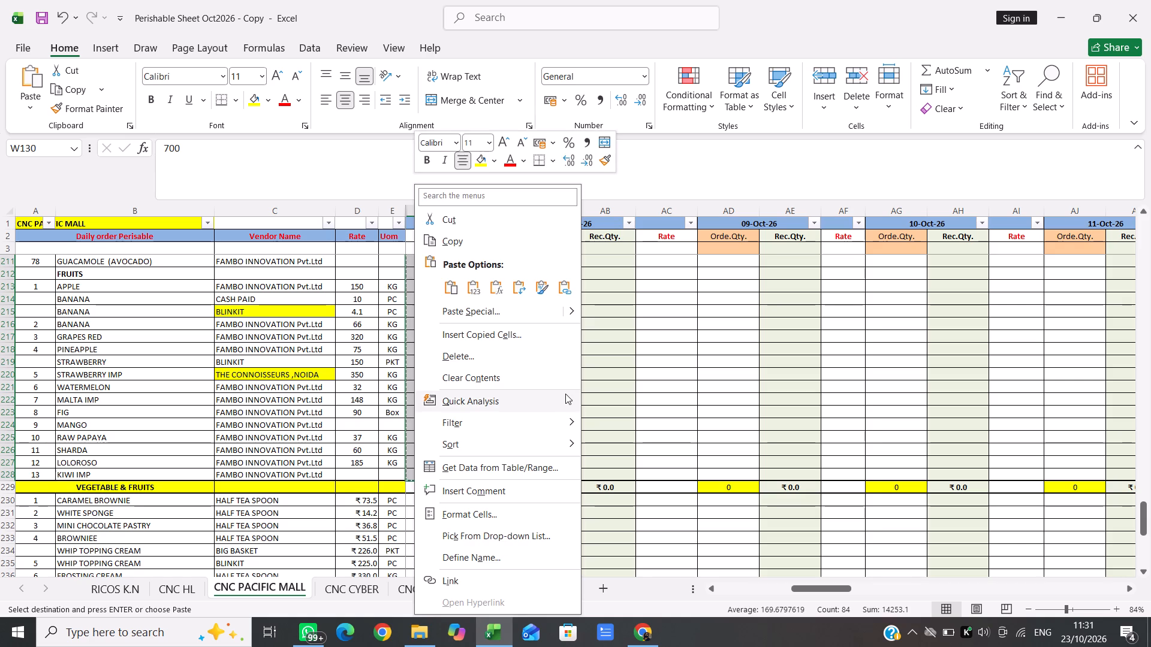
pyautogui.press('Escape')
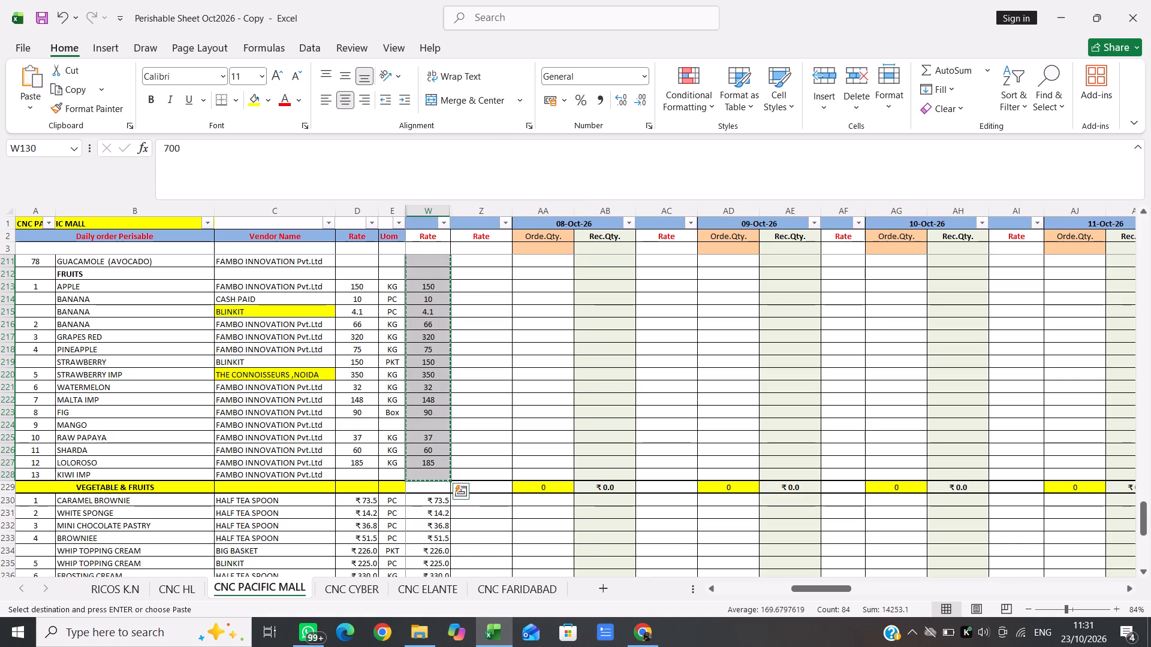
pyautogui.press('Right')
pyautogui.press('Return')
# Copy the bakery rates W230:W256 into the 08-Oct-26 Rate column, starting at Z230.
pyautogui.scroll(-2, 625, 388)
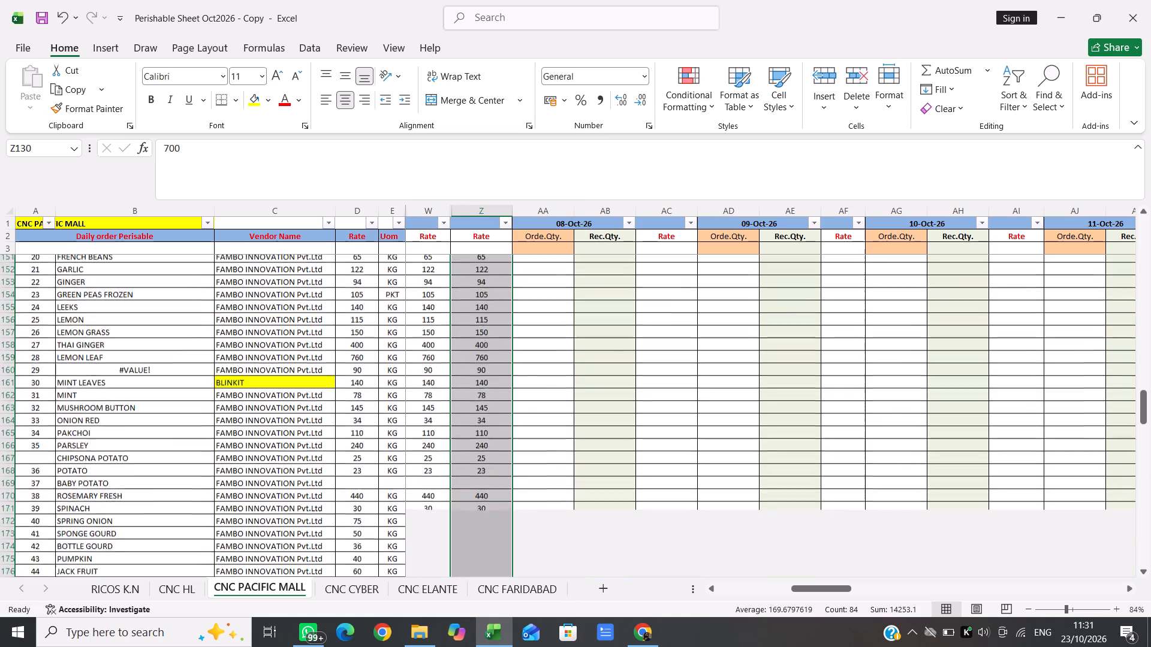
pyautogui.scroll(-5, 625, 388)
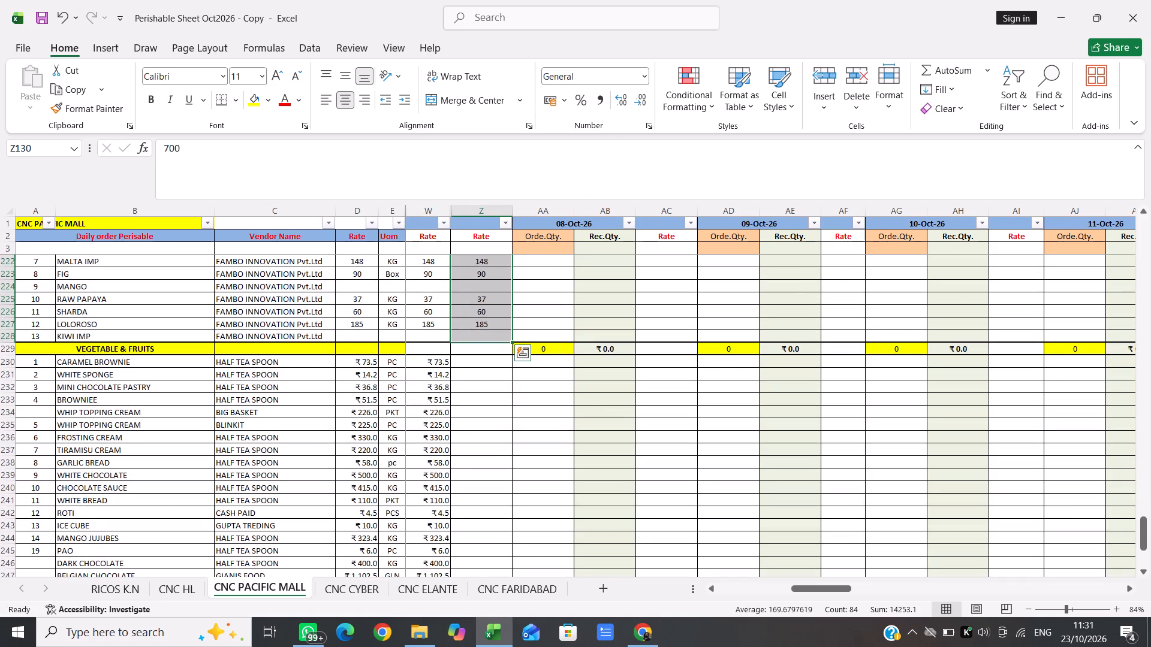
pyautogui.click(441, 361)
pyautogui.hotkey('shift', 'Down')
pyautogui.hotkey('shift', 'Down')
pyautogui.hotkey('shift', 'Down')
pyautogui.hotkey('shift', 'Down')
pyautogui.hotkey('shift', 'Down')
pyautogui.hotkey('shift', 'Down')
pyautogui.hotkey('shift', 'Down')
pyautogui.hotkey('shift', 'Down')
pyautogui.hotkey('shift', 'Down')
pyautogui.hotkey('shift', 'Down')
pyautogui.hotkey('shift', 'Down')
pyautogui.hotkey('shift', 'Down')
pyautogui.hotkey('shift', 'Down')
pyautogui.hotkey('shift', 'Down')
pyautogui.hotkey('shift', 'Down')
pyautogui.hotkey('shift', 'Down')
pyautogui.hotkey('shift', 'Down')
pyautogui.hotkey('shift', 'Down')
pyautogui.hotkey('shift', 'Down')
pyautogui.hotkey('shift', 'Down')
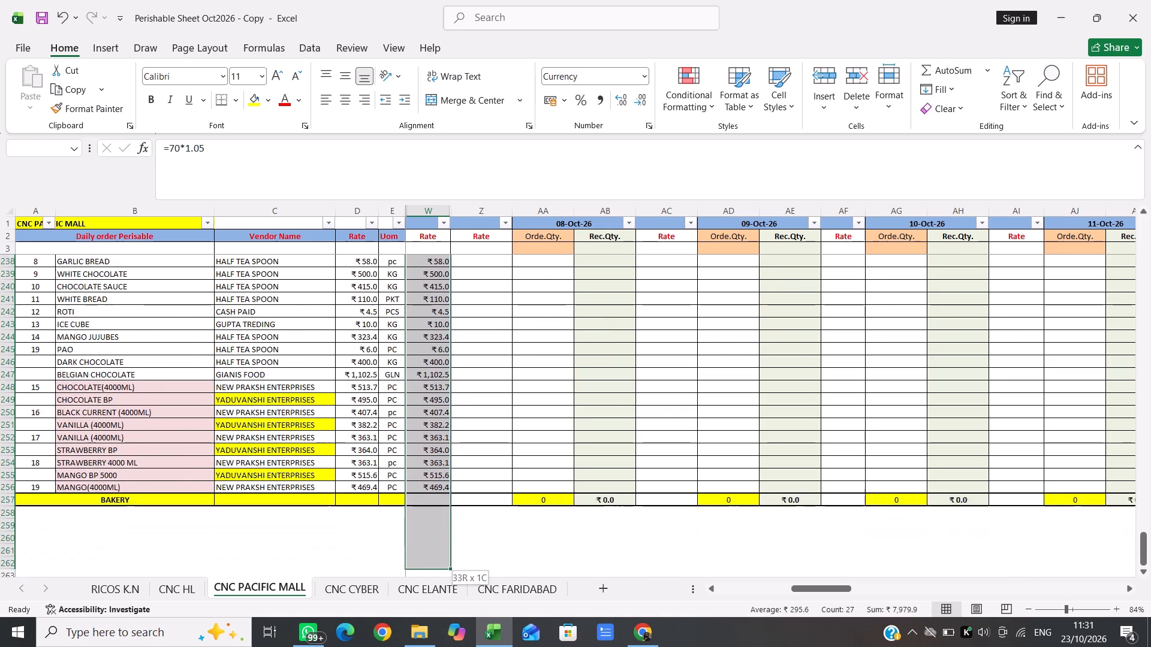
pyautogui.hotkey('shift', 'Up')
pyautogui.hotkey('shift', 'Up')
pyautogui.hotkey('shift', 'Up')
pyautogui.hotkey('shift', 'Up')
pyautogui.hotkey('shift', 'Up')
pyautogui.hotkey('shift', 'Up')
pyautogui.hotkey('shift', 'Up')
pyautogui.hotkey('shift', 'Up')
pyautogui.hotkey('shift', 'Up')
pyautogui.hotkey('shift', 'Up')
pyautogui.hotkey('shift', 'Up')
pyautogui.hotkey('shift', 'Up')
pyautogui.hotkey('shift', 'Up')
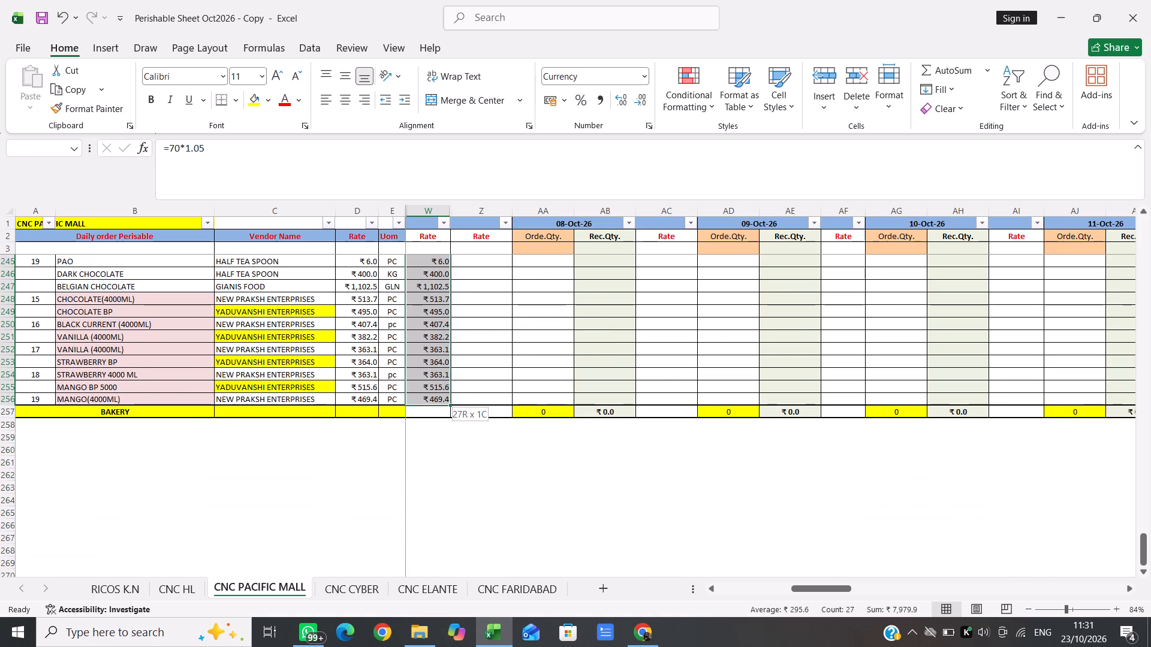
pyautogui.hotkey('ctrl', 'c')
pyautogui.press('Right')
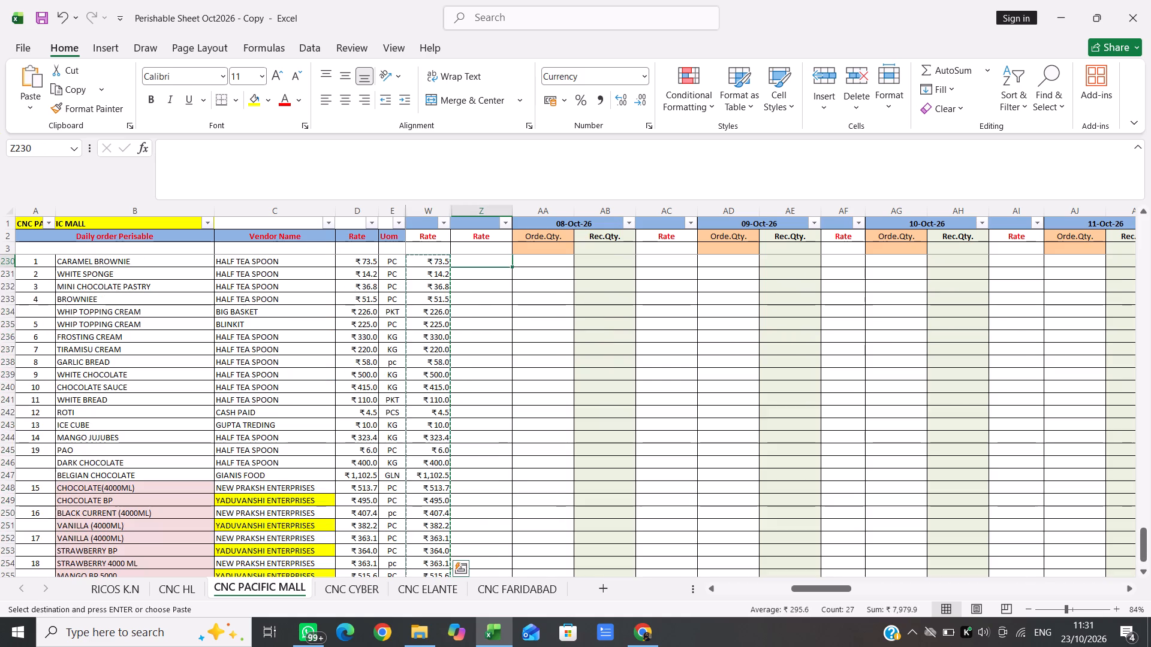
pyautogui.press('Return')
# Review the rates carried forward into column Z against column W throughout the sheet.
pyautogui.scroll(-3, 441, 361)
pyautogui.scroll(6, 441, 361)
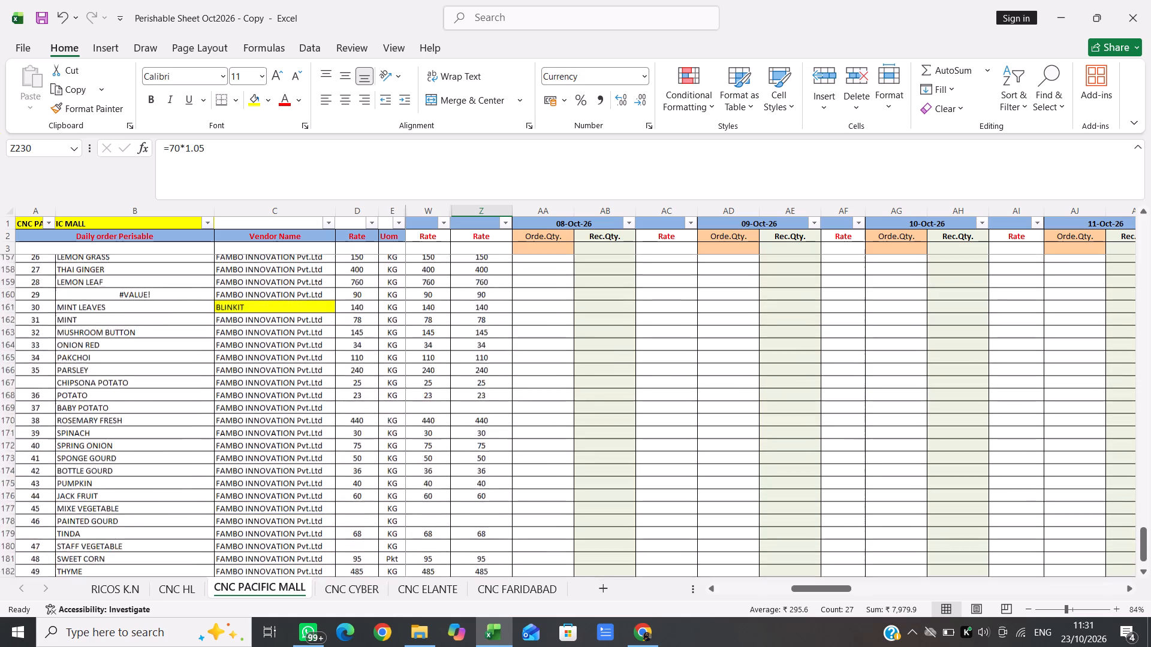
pyautogui.scroll(11, 441, 361)
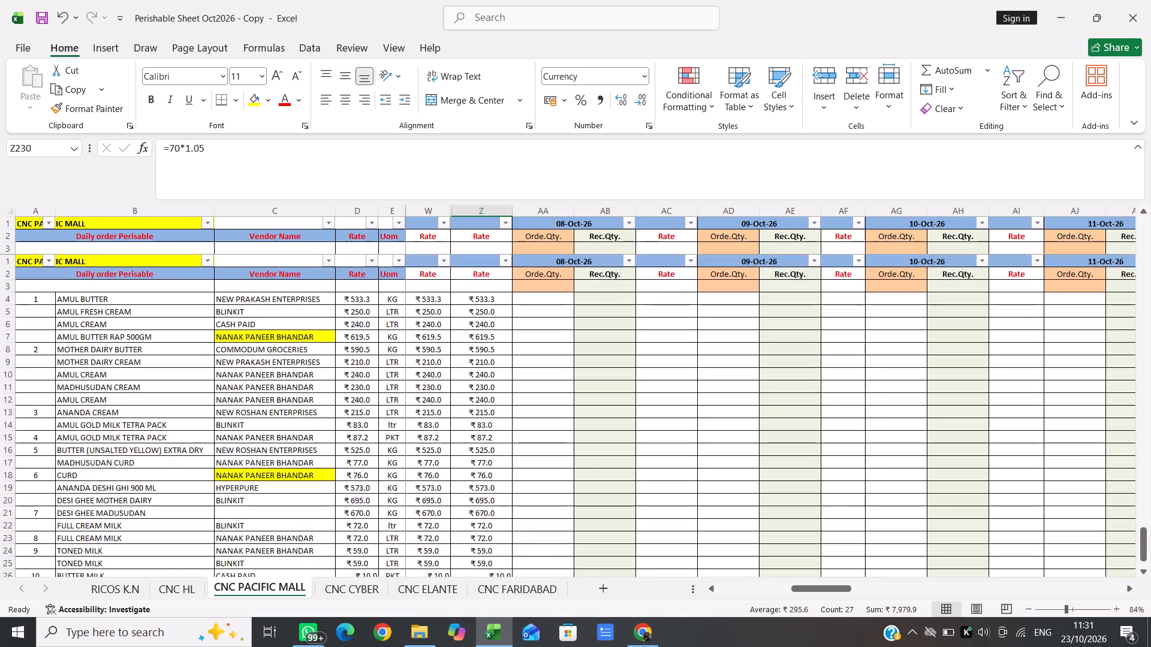
pyautogui.scroll(-10, 441, 361)
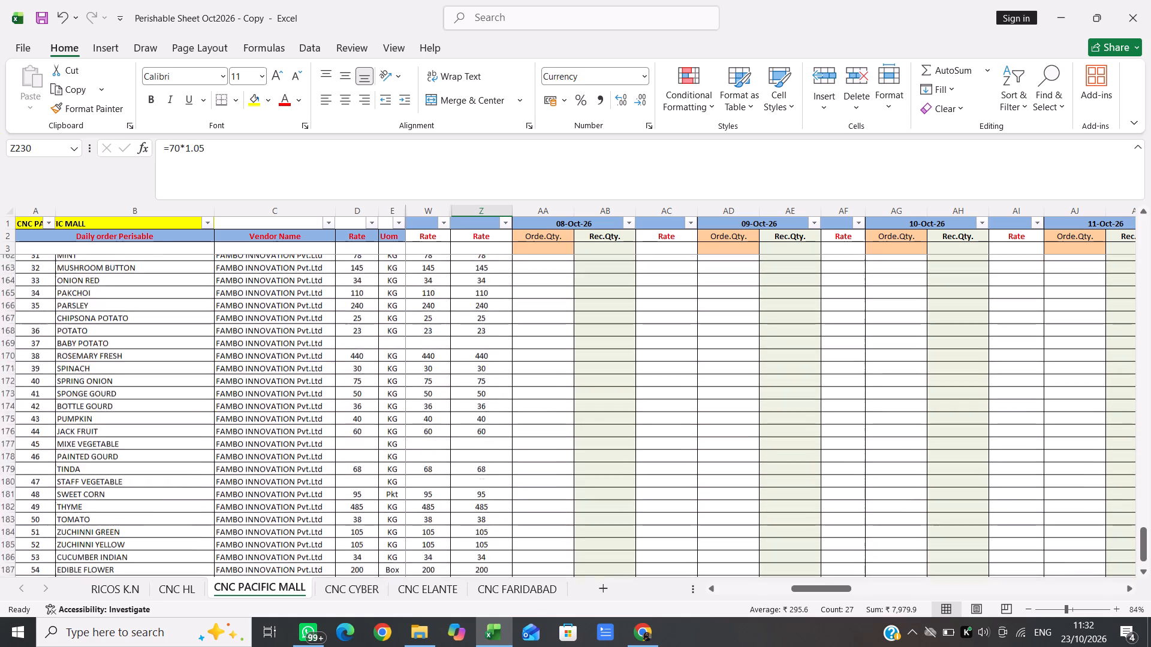
pyautogui.scroll(-8, 441, 361)
pyautogui.scroll(2, 441, 361)
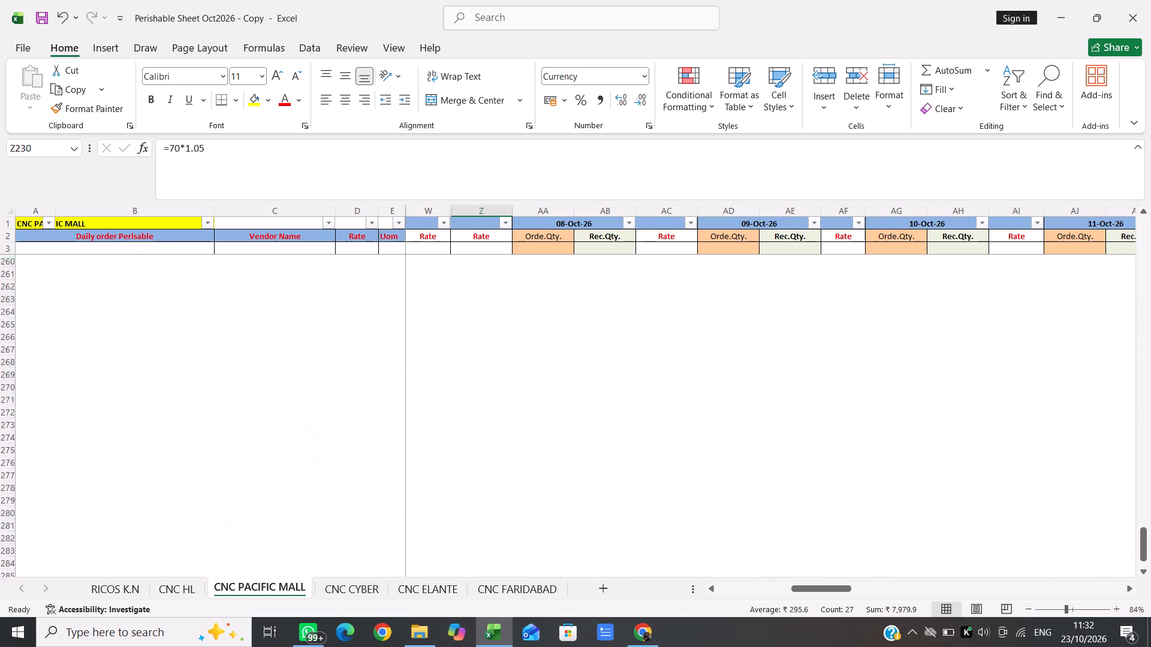
pyautogui.scroll(7, 441, 361)
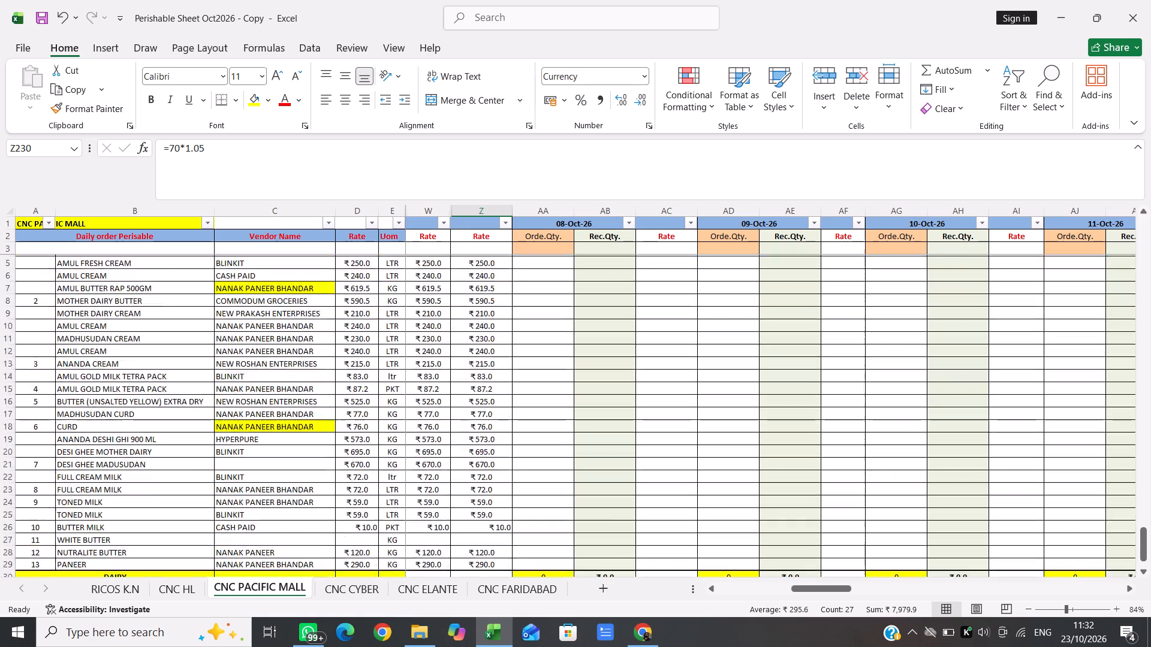
pyautogui.scroll(5, 441, 361)
# Hide the previous day's Rate column W.
pyautogui.click(426, 210)
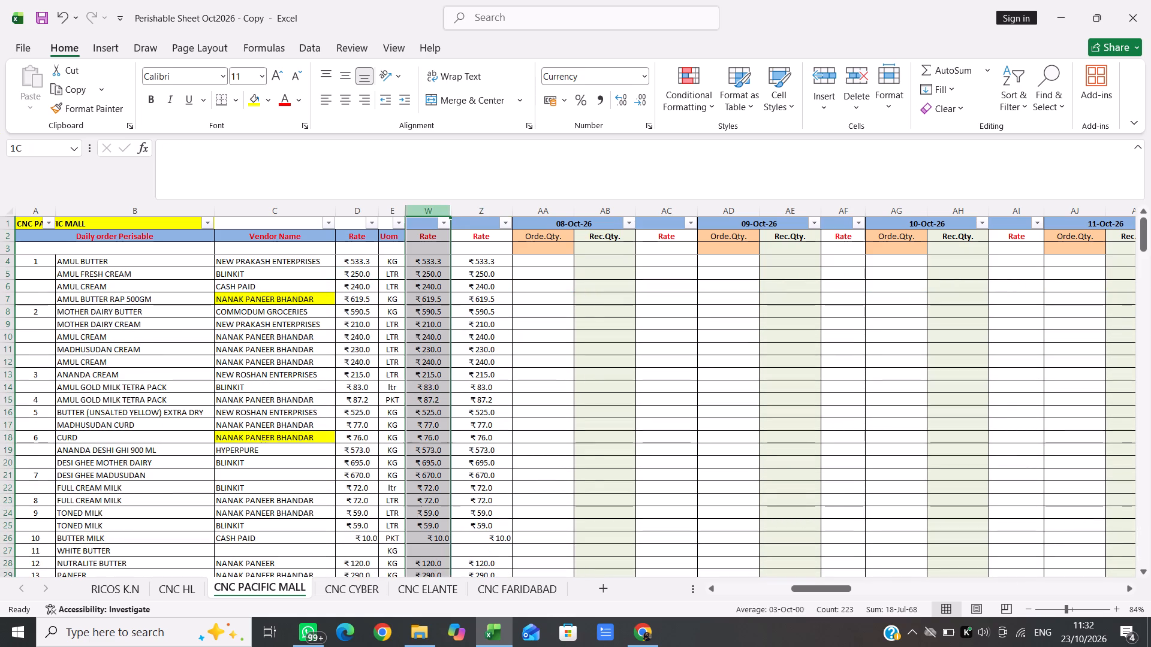
pyautogui.rightClick(426, 210)
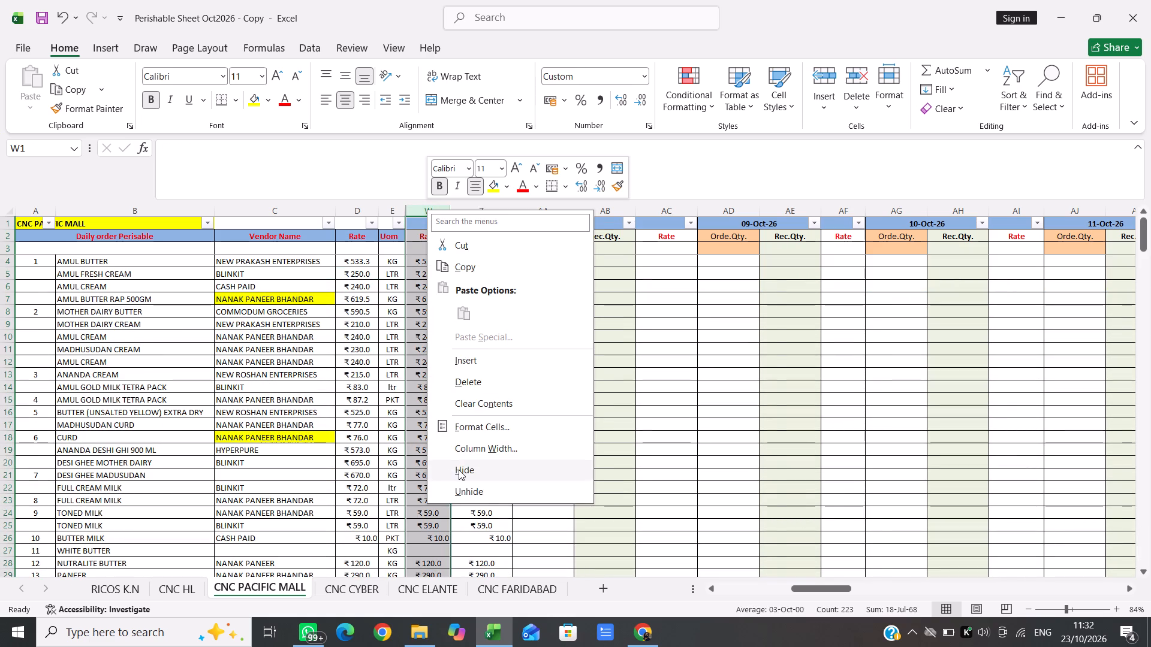
pyautogui.click(459, 470)
# Narrow the 08-Oct-26 Rate, Orde.Qty. and Rec.Qty. columns Z, AA and AB to fit their content more closely.
pyautogui.scroll(4, 459, 470)
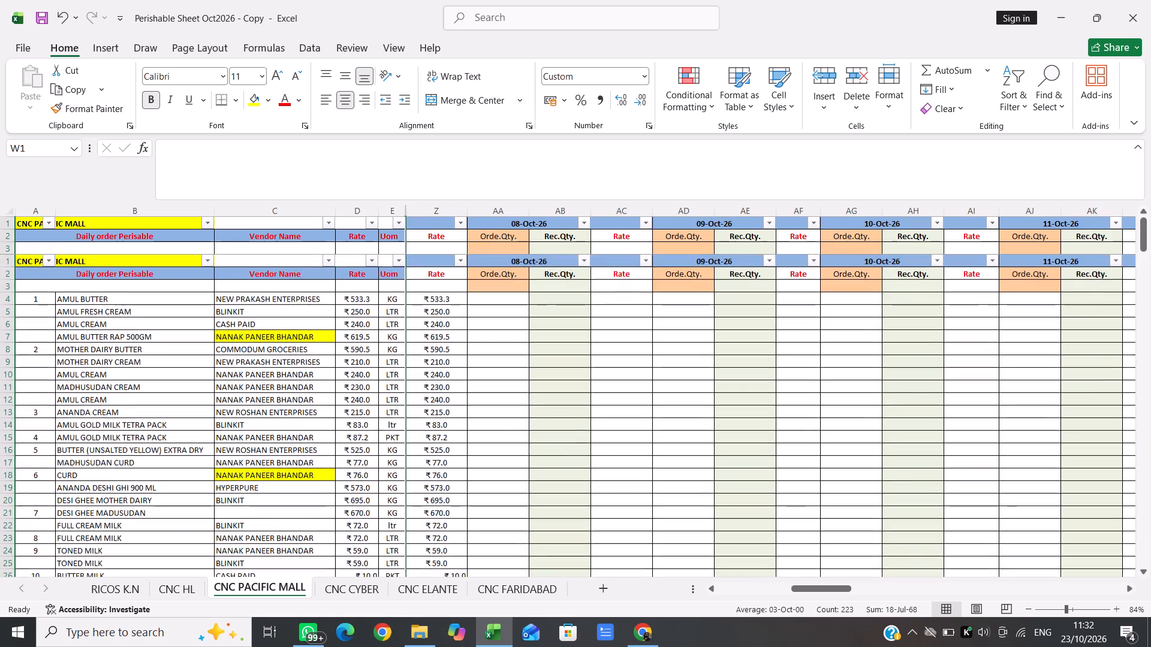
pyautogui.moveTo(468, 207); pyautogui.dragTo(447, 209)
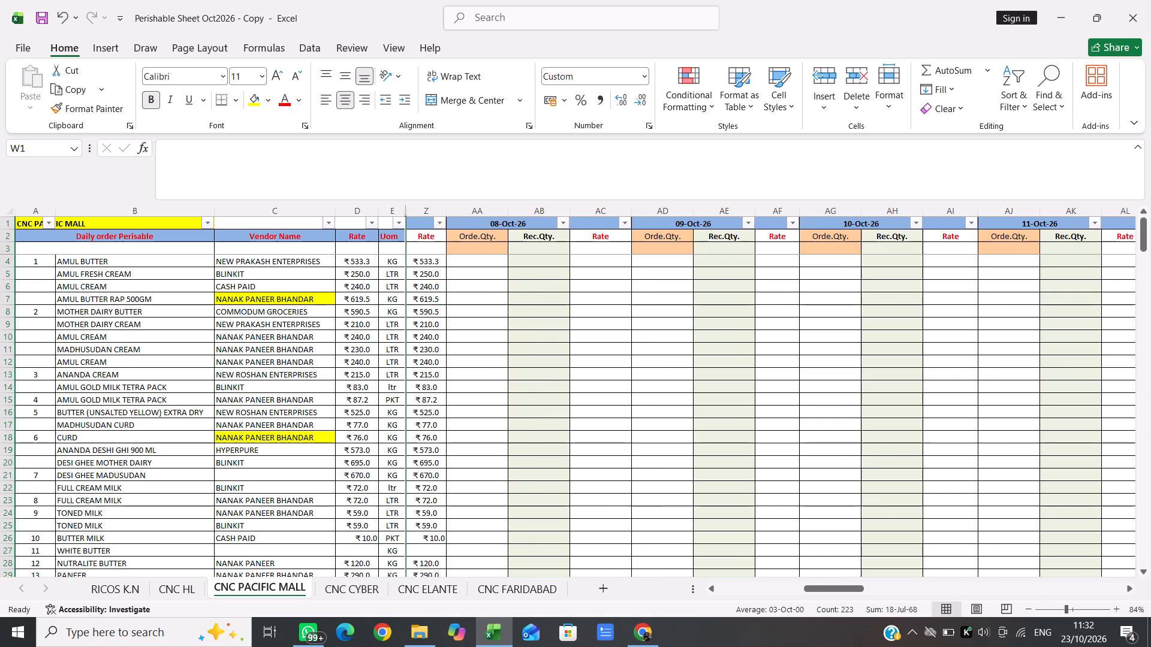
pyautogui.scroll(-8, 495, 515)
pyautogui.scroll(4, 495, 515)
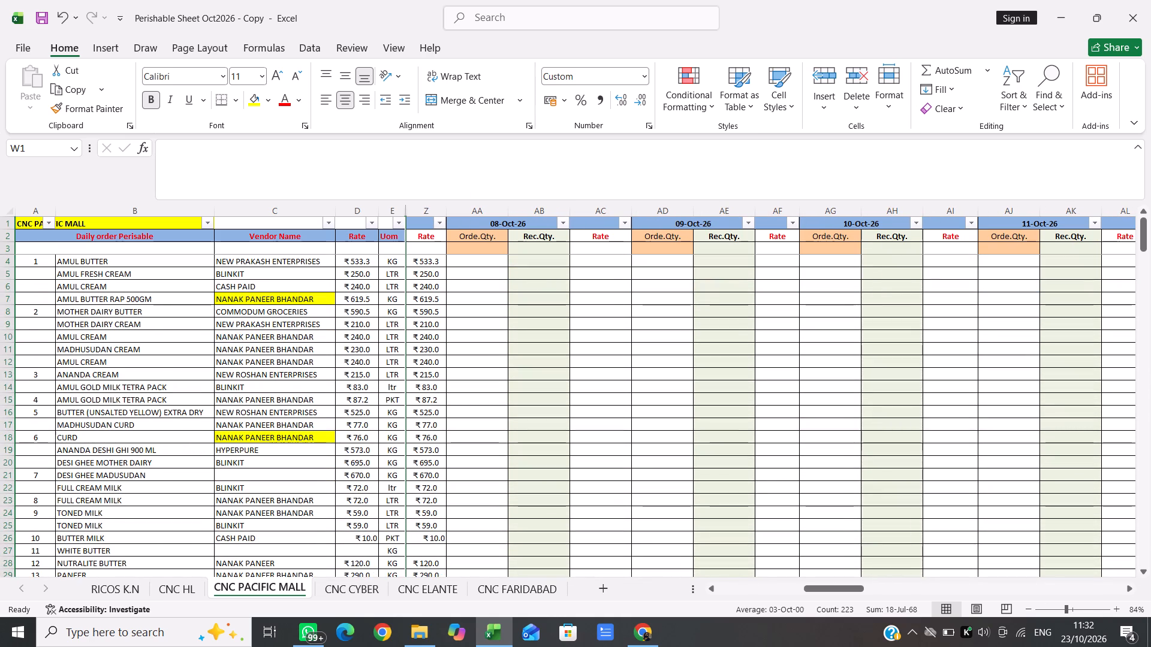
pyautogui.moveTo(508, 207); pyautogui.dragTo(499, 211)
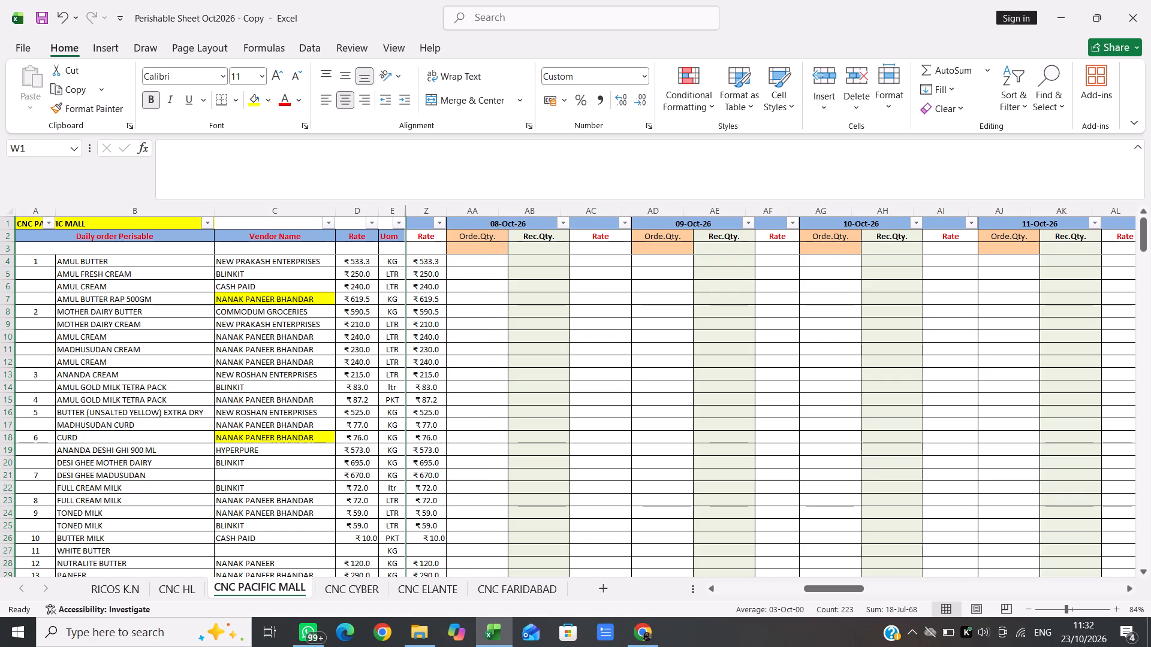
pyautogui.moveTo(562, 205); pyautogui.dragTo(551, 205)
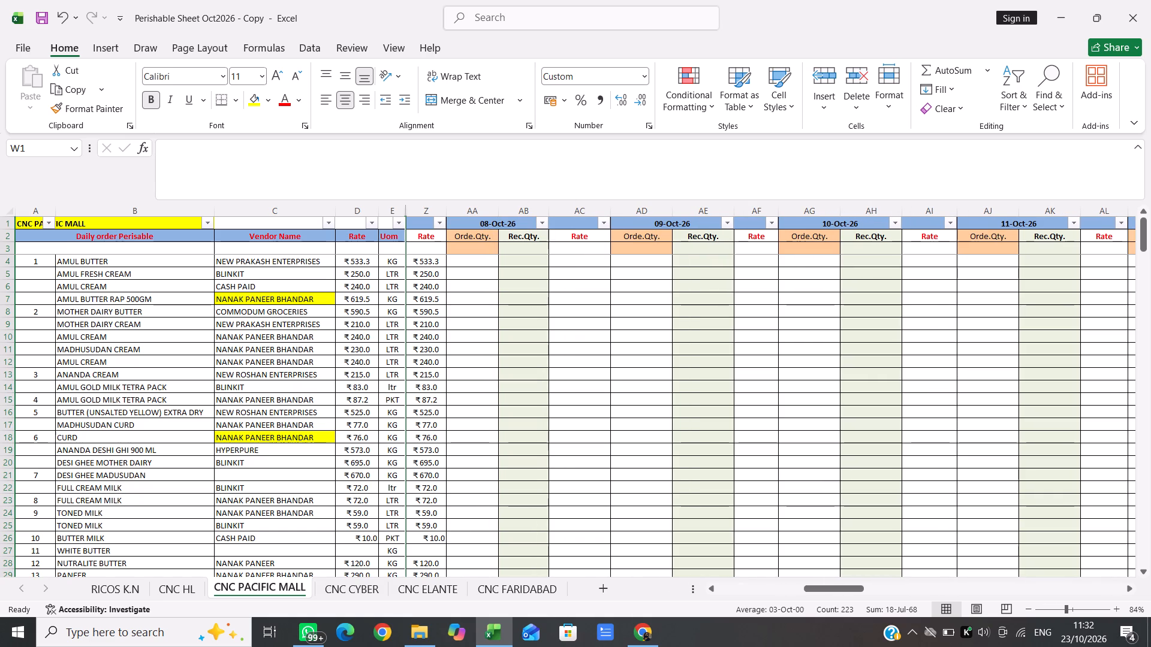
# Slightly narrow the 09-Oct-26 Rate, Rec.Qty. and Orde.Qty. columns AC, AE and AD, finishing with cell AA9 selected.
pyautogui.moveTo(610, 208); pyautogui.dragTo(600, 209)
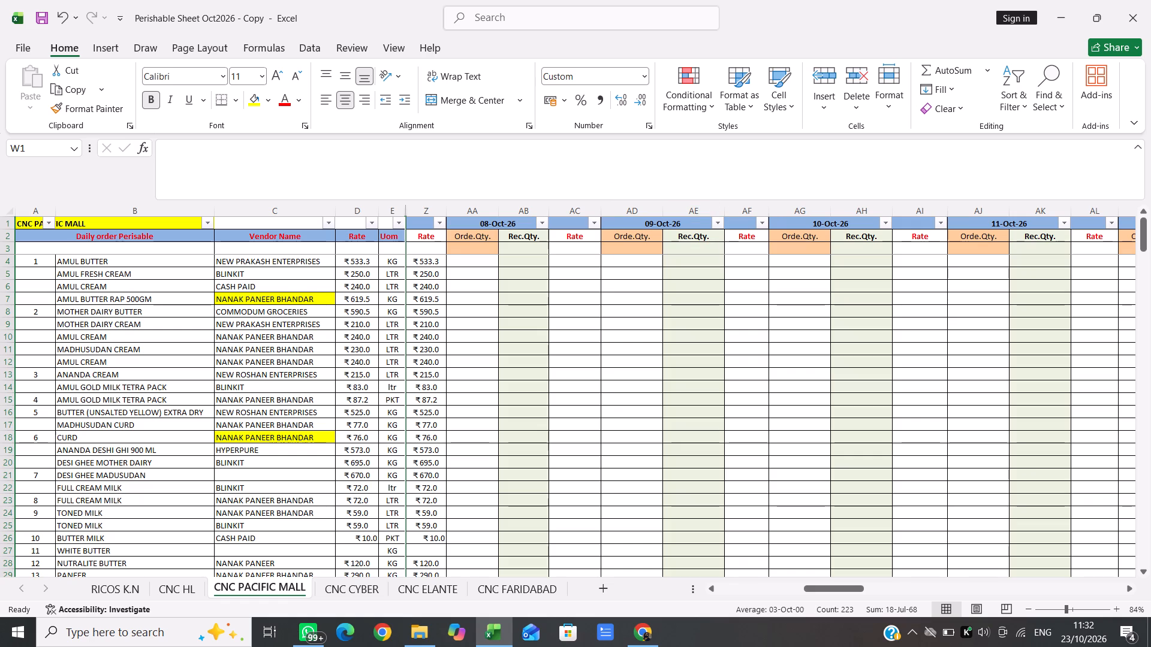
pyautogui.moveTo(724, 208); pyautogui.dragTo(716, 208)
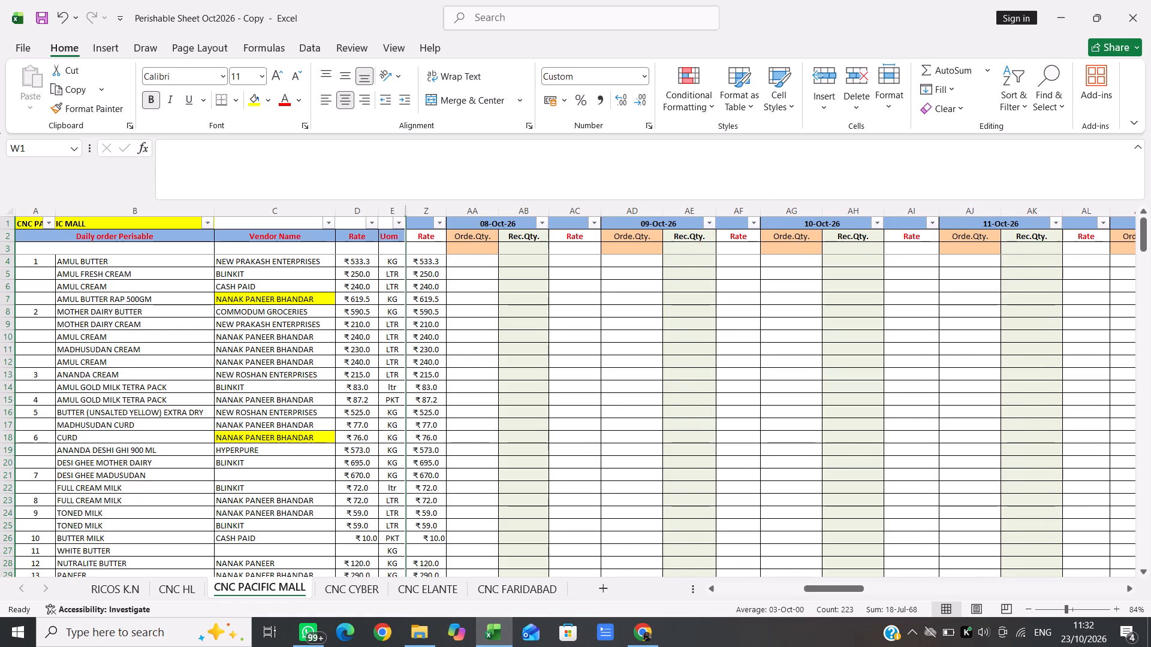
pyautogui.moveTo(664, 207); pyautogui.dragTo(656, 207)
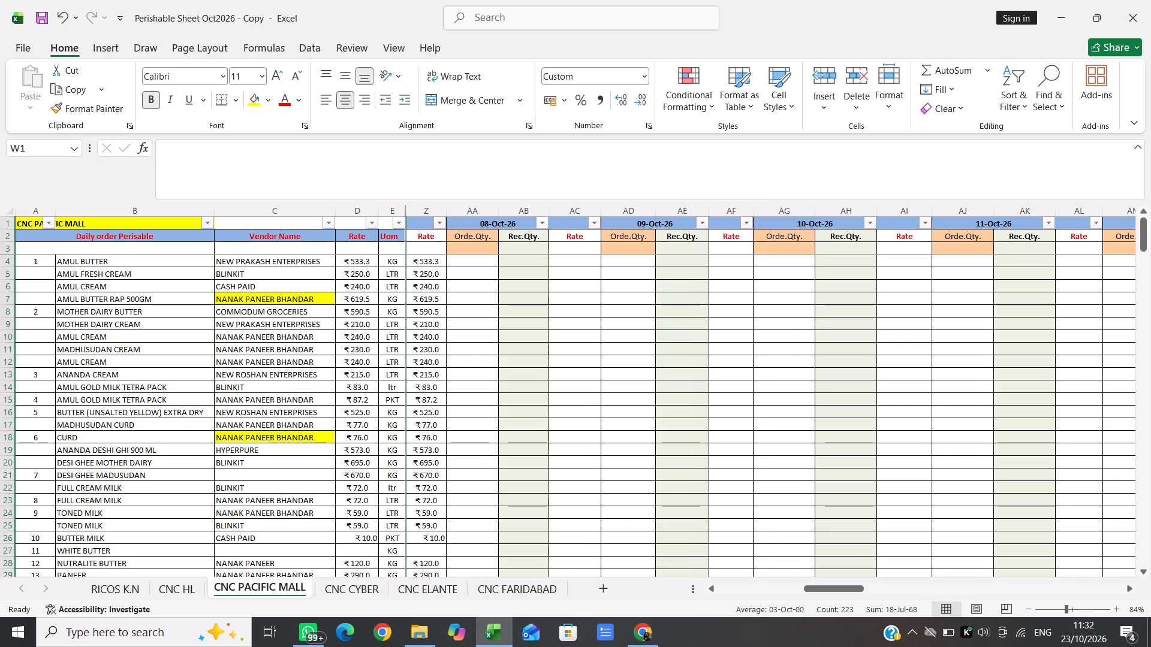
pyautogui.click(477, 328)
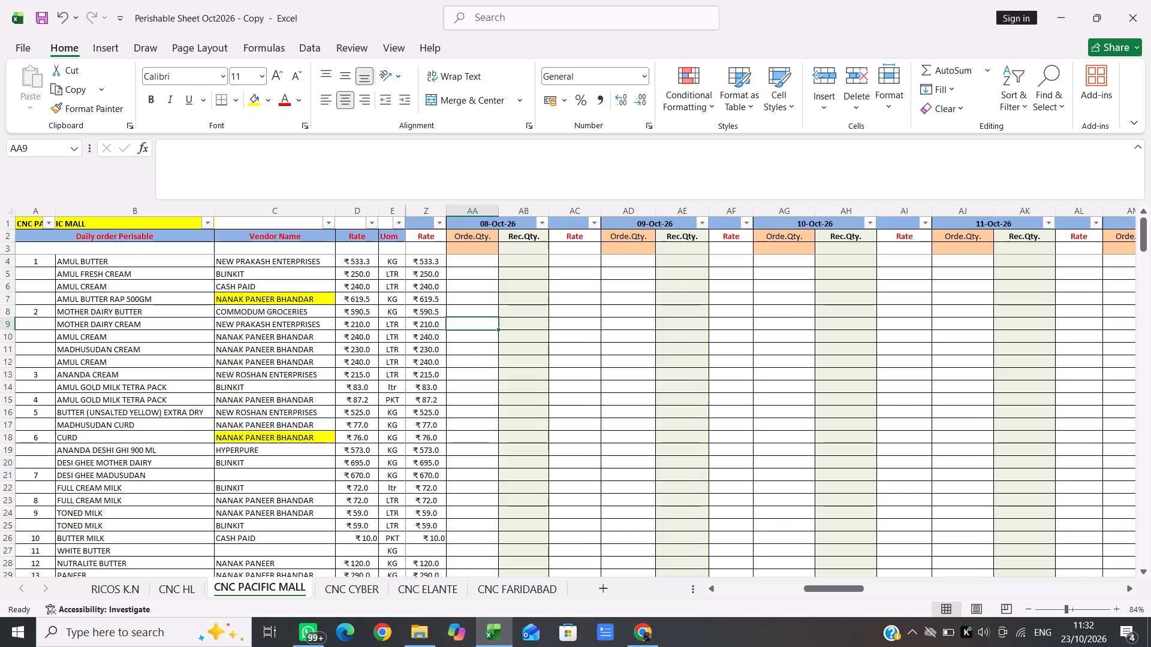
# Switch from the perishable workbook to the previously used window.
pyautogui.hotkey('alt', 'Tab')
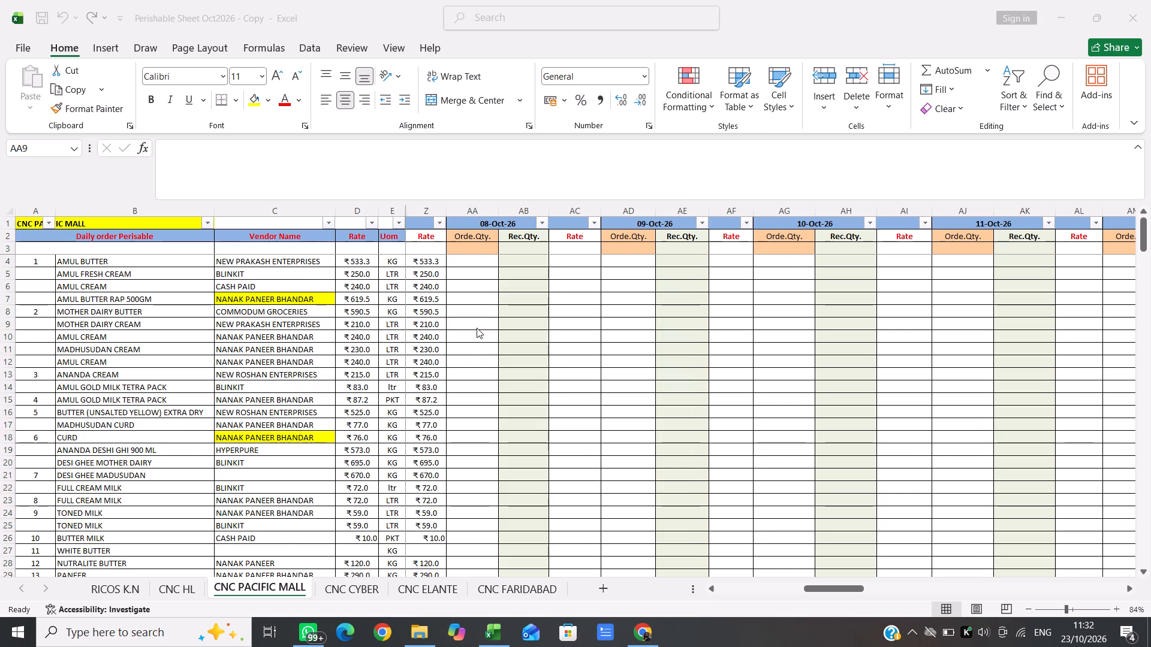
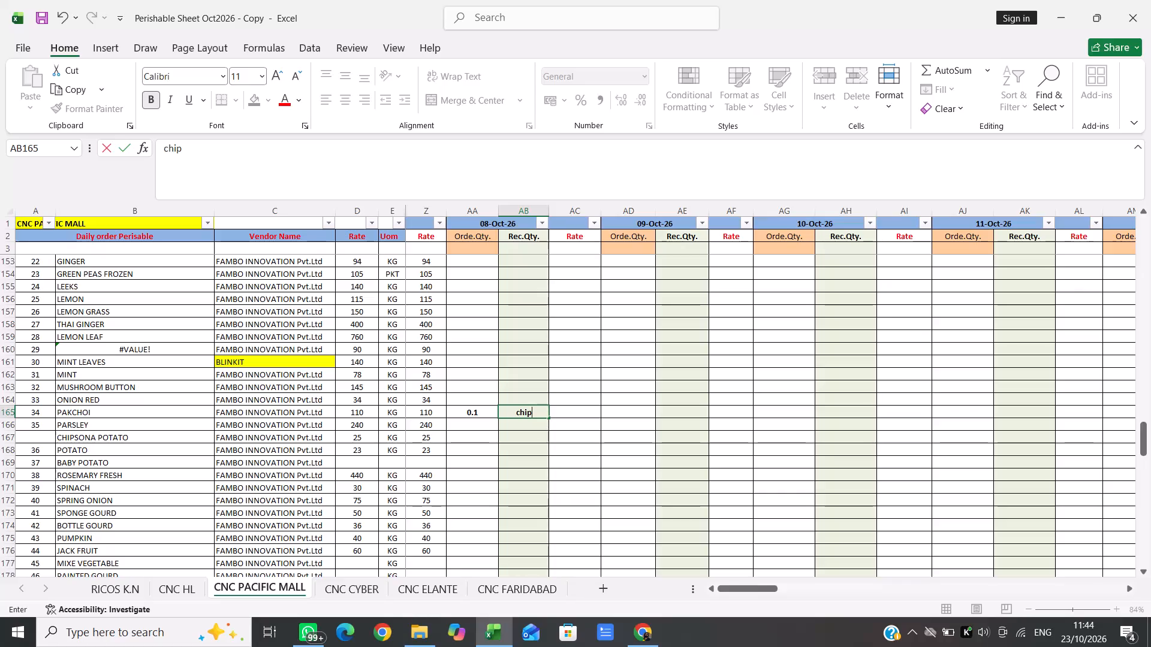
# Replace the mistyped text in the PAKCHOI row's 08-Oct-26 Rec.Qty. cell AB165 with 0.1.
pyautogui.press('BackSpace')
pyautogui.press('BackSpace')
pyautogui.press('BackSpace')
pyautogui.press('BackSpace')
pyautogui.press('BackSpace')
pyautogui.press('BackSpace')
pyautogui.write('0.1')
# Search the CNC PACIFIC MALL sheet for "potAT" to locate the potato item, and close the search.
pyautogui.hotkey('ctrl', 'f')
pyautogui.press('BackSpace')
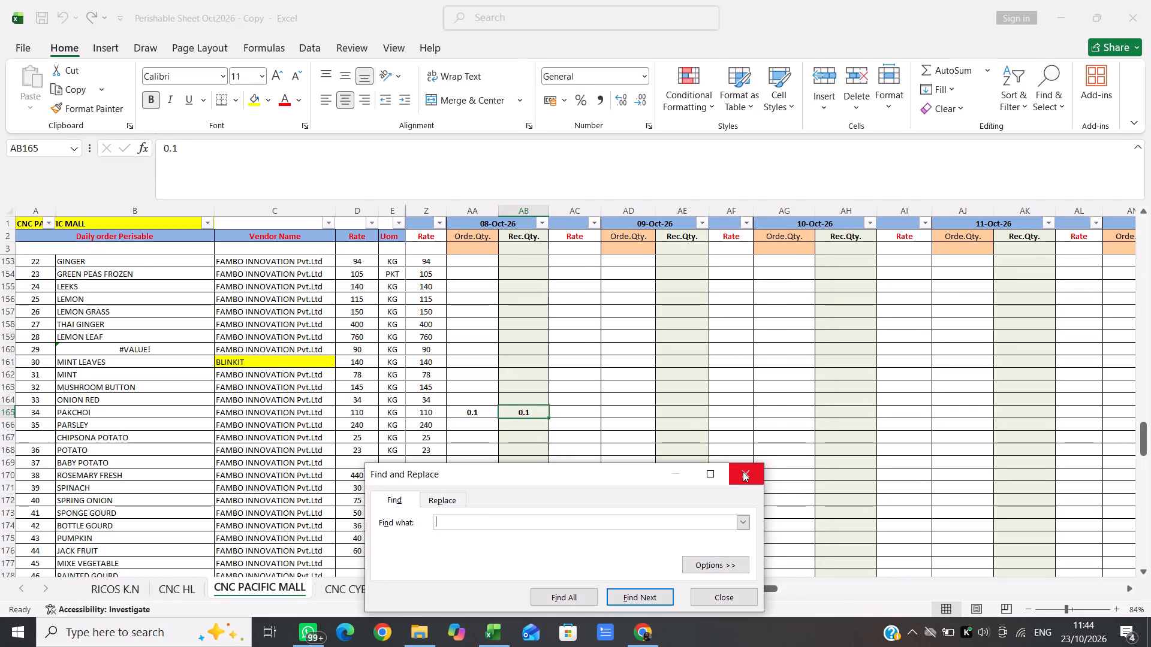
pyautogui.press('BackSpace')
pyautogui.press('BackSpace')
pyautogui.press('BackSpace')
pyautogui.press('BackSpace')
pyautogui.write('AT')
pyautogui.press('Return')
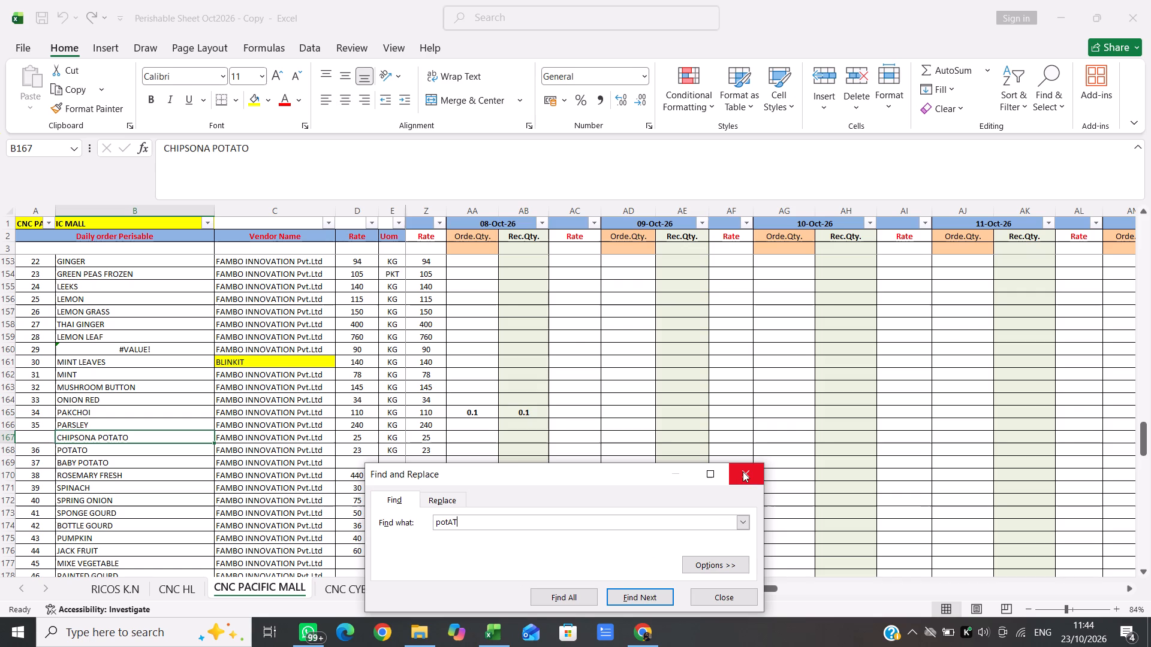
pyautogui.click(741, 475)
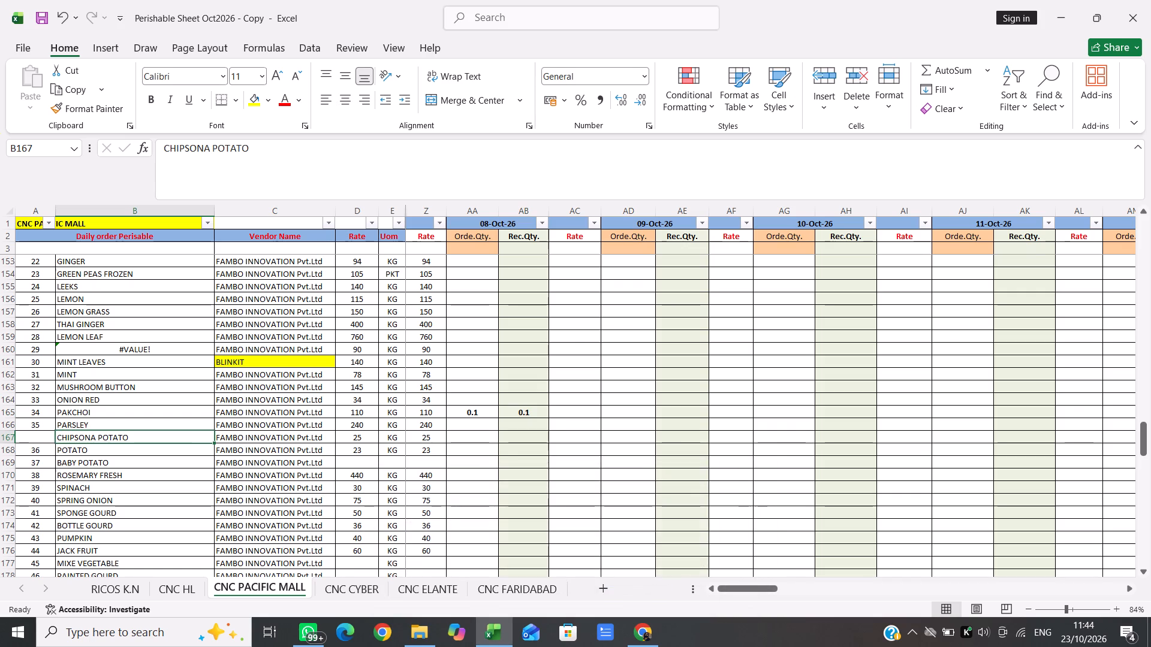
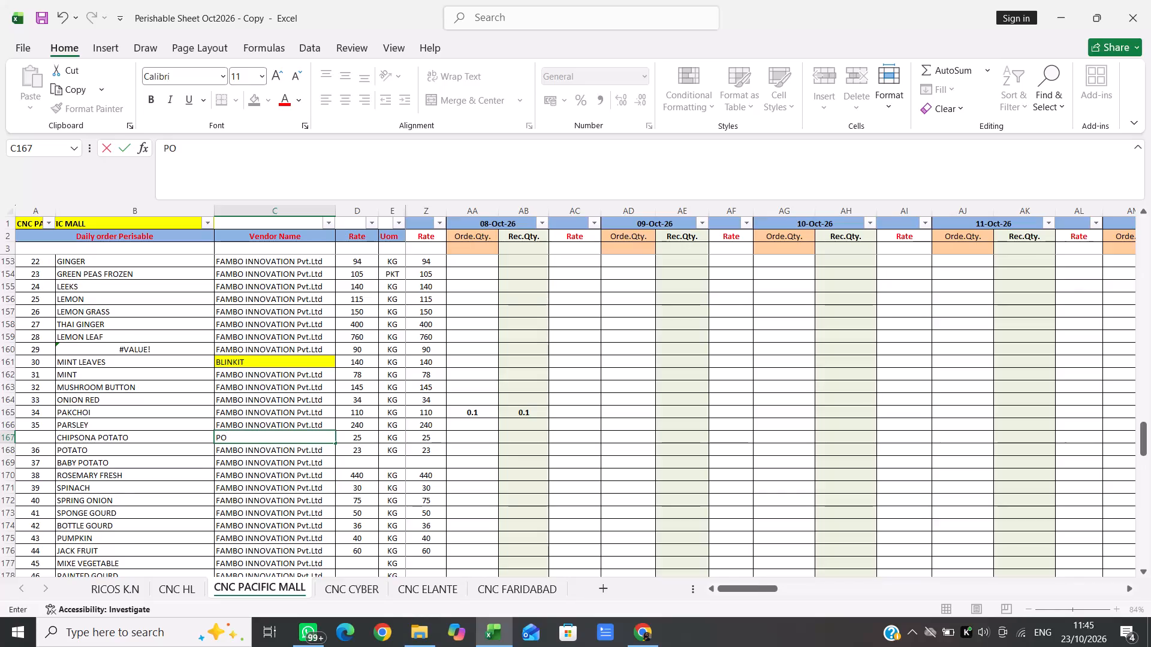
# Discard the mistyped text in the CHIPSONA POTATO row's Vendor Name cell C167, restoring FAMBO INNOVATION Pvt.Ltd.
pyautogui.write('zz')
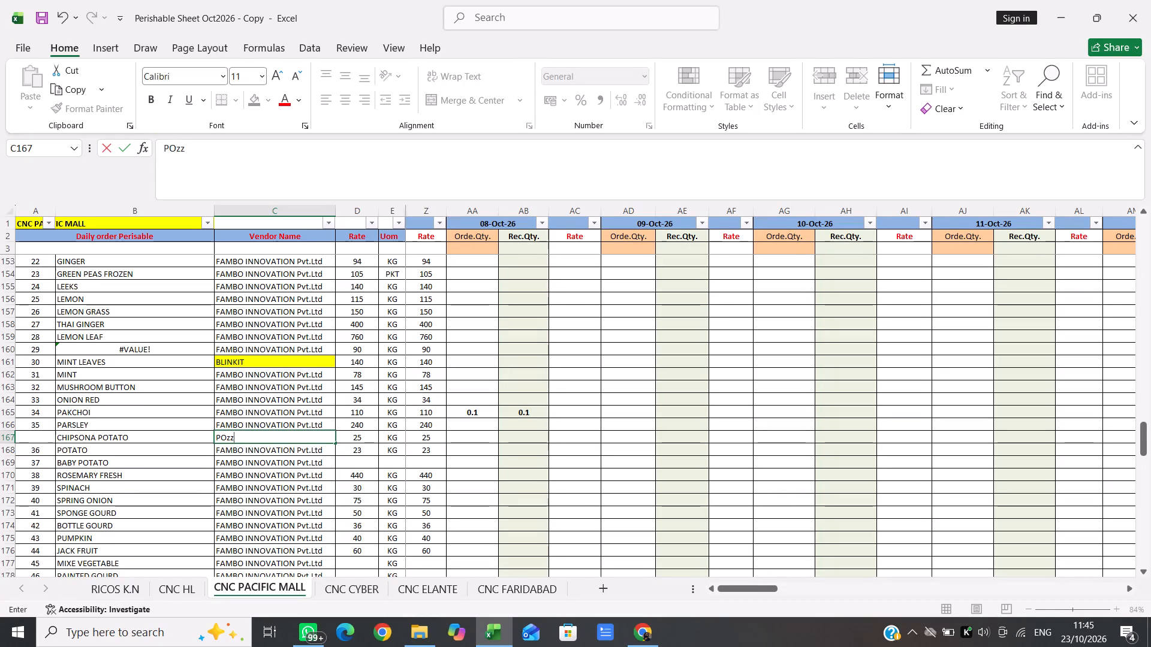
pyautogui.hotkey('ctrl', 'z')
pyautogui.hotkey('ctrl', 'z')
pyautogui.hotkey('ctrl', 'z')
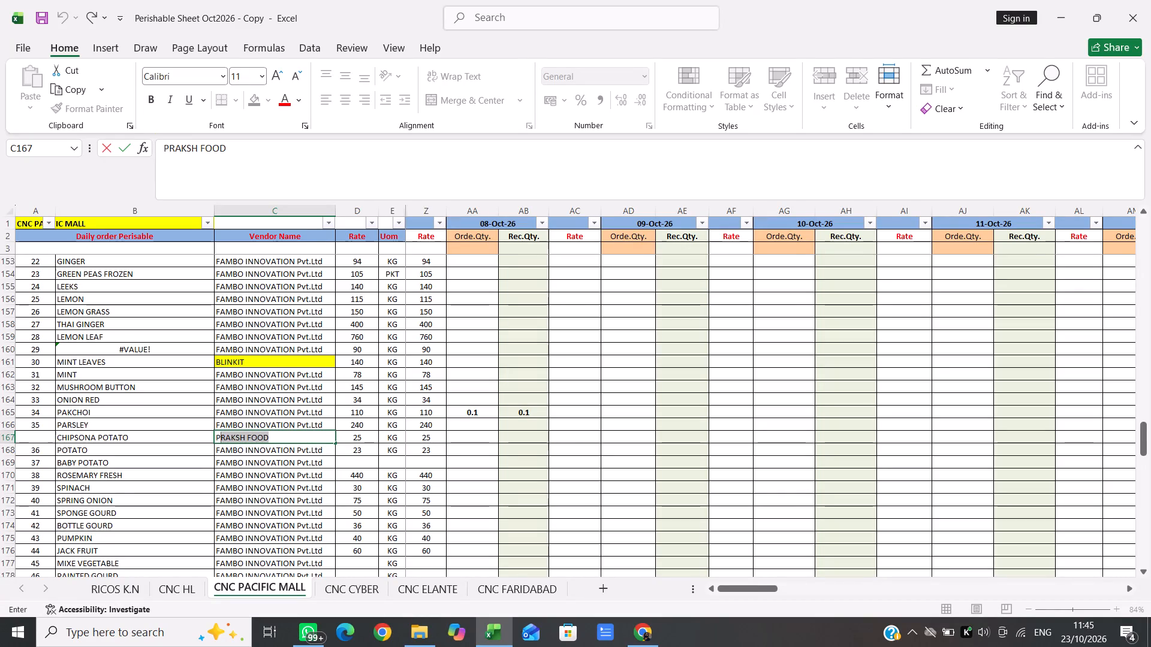
pyautogui.press('Left')
pyautogui.hotkey('ctrl', 'z')
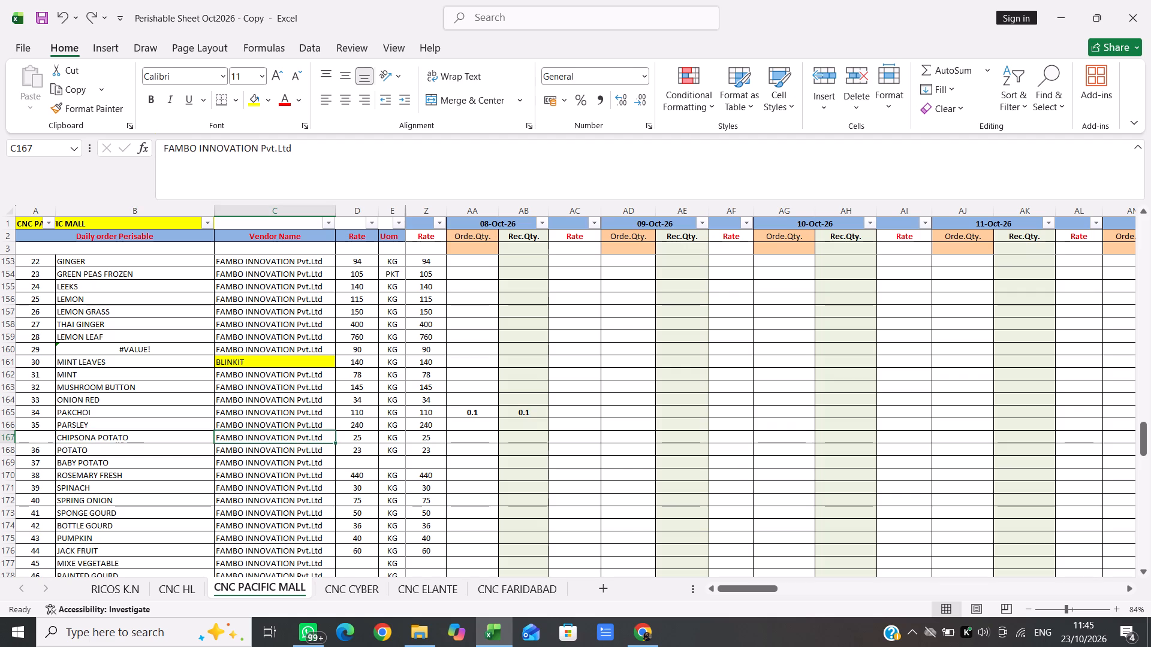
# Undo the edits back through PAKCHOI's 08-Oct-26 quantities, the column-width changes, the hiding of column W and the rate paste at Z230.
pyautogui.hotkey('ctrl', 'z')
pyautogui.hotkey('ctrl', 'z')
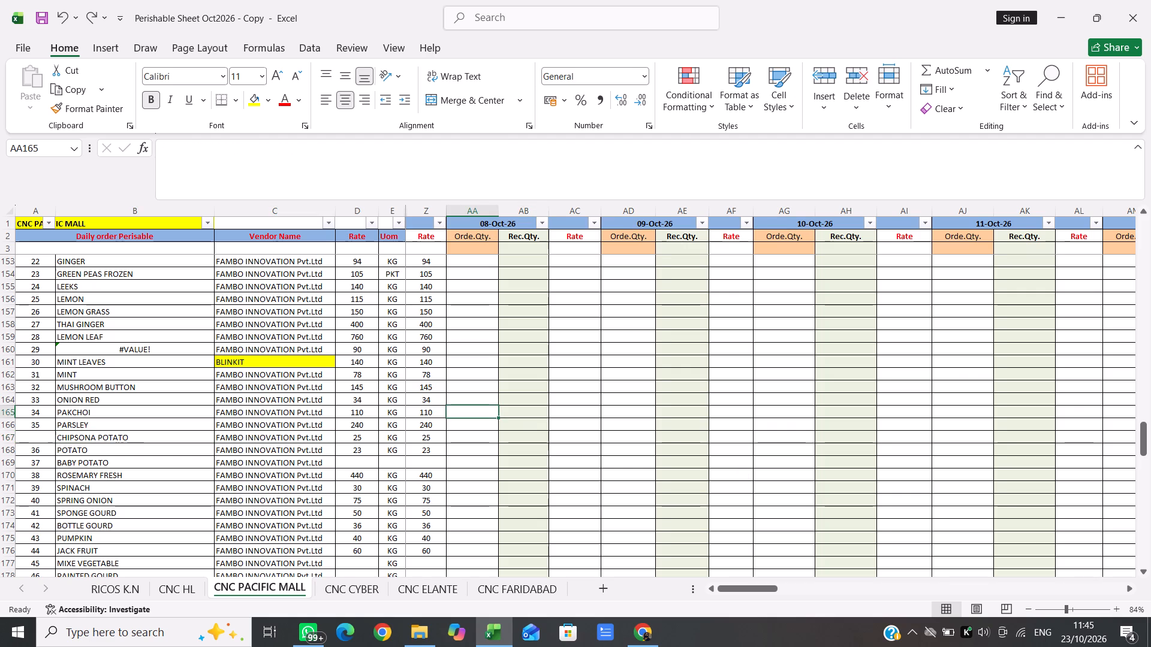
pyautogui.hotkey('ctrl', 'z')
pyautogui.hotkey('ctrl', 'z')
pyautogui.hotkey('ctrl', 'z')
pyautogui.hotkey('ctrl', 'z')
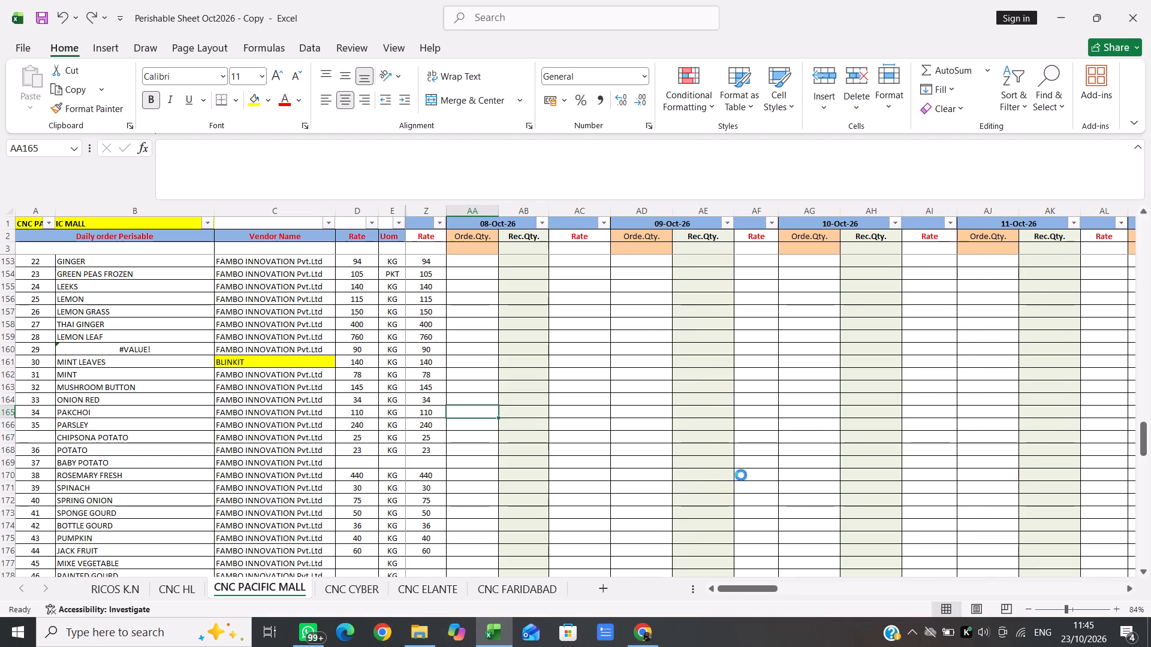
pyautogui.hotkey('ctrl', 'z')
pyautogui.hotkey('ctrl', 'z')
pyautogui.hotkey('ctrl', 'z')
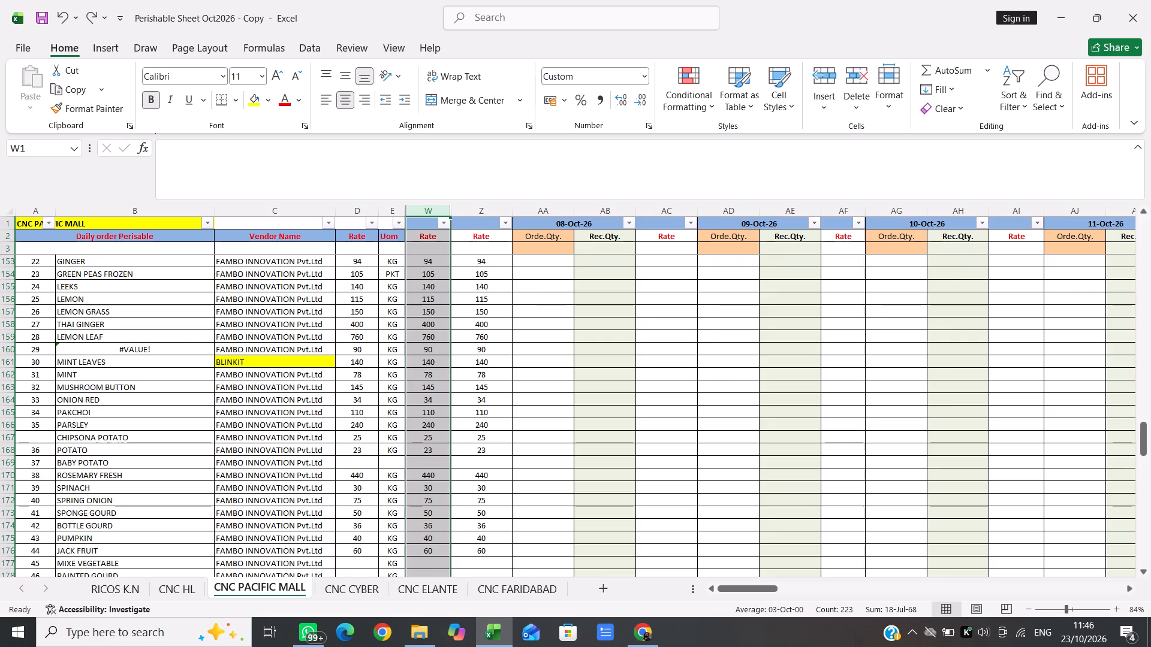
pyautogui.hotkey('ctrl', 'z')
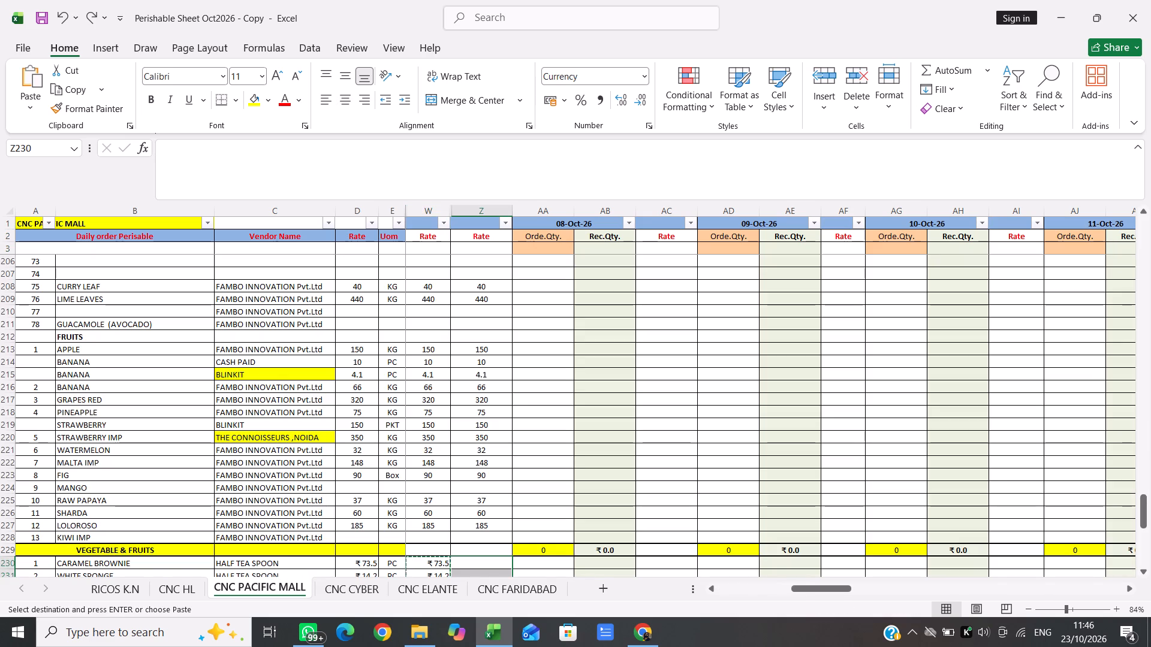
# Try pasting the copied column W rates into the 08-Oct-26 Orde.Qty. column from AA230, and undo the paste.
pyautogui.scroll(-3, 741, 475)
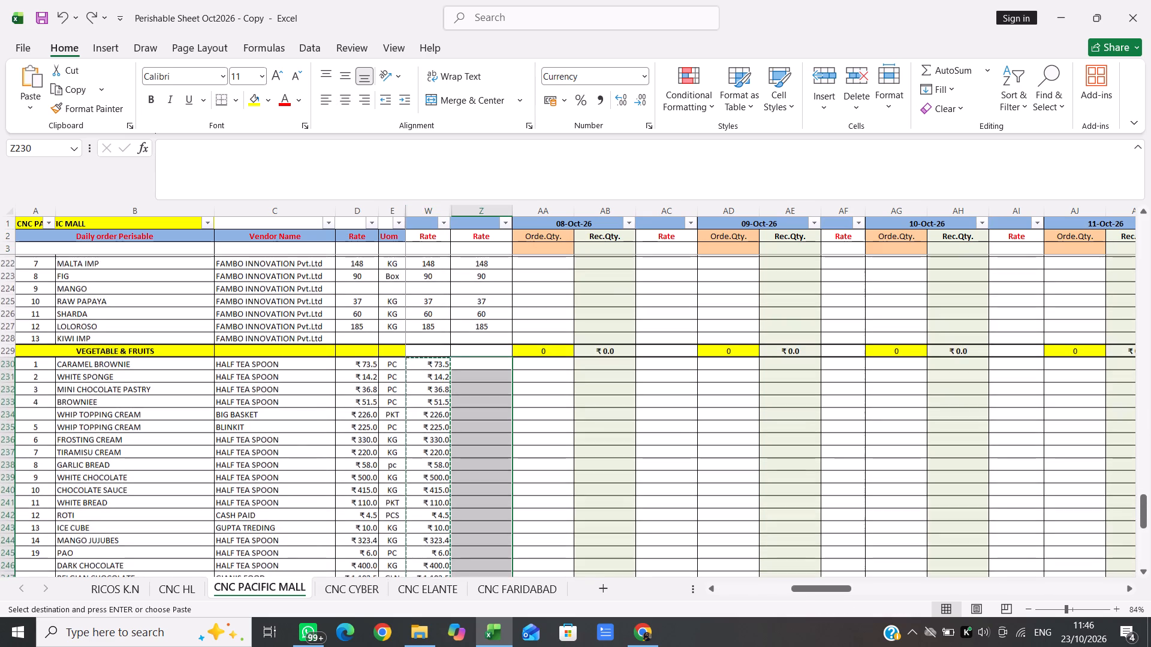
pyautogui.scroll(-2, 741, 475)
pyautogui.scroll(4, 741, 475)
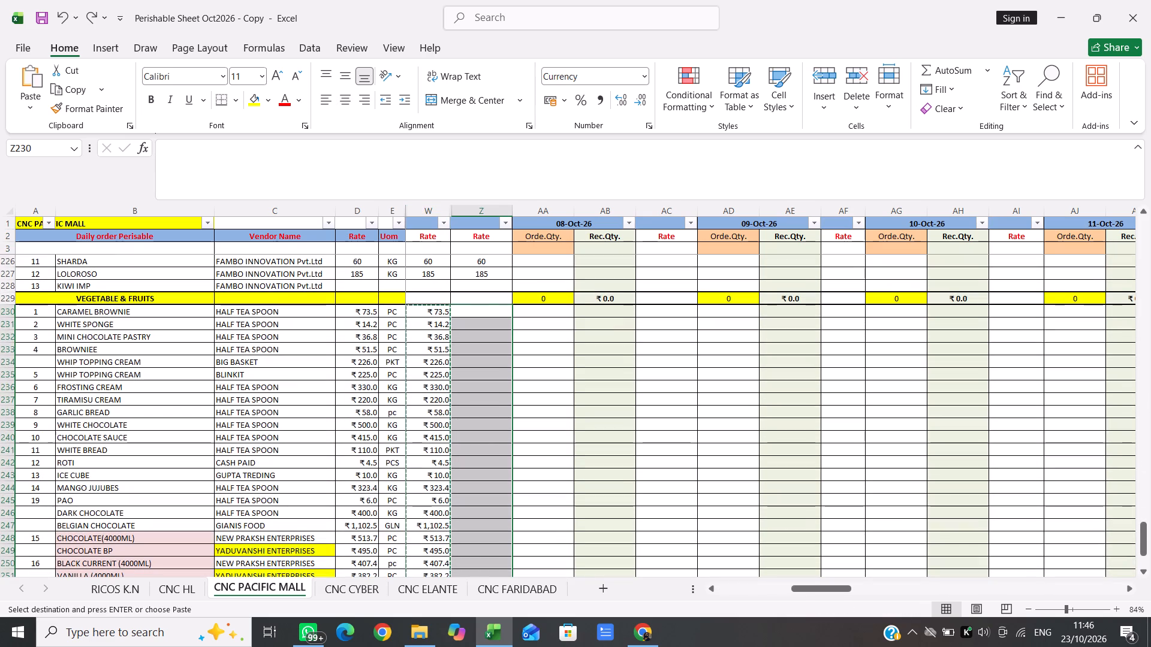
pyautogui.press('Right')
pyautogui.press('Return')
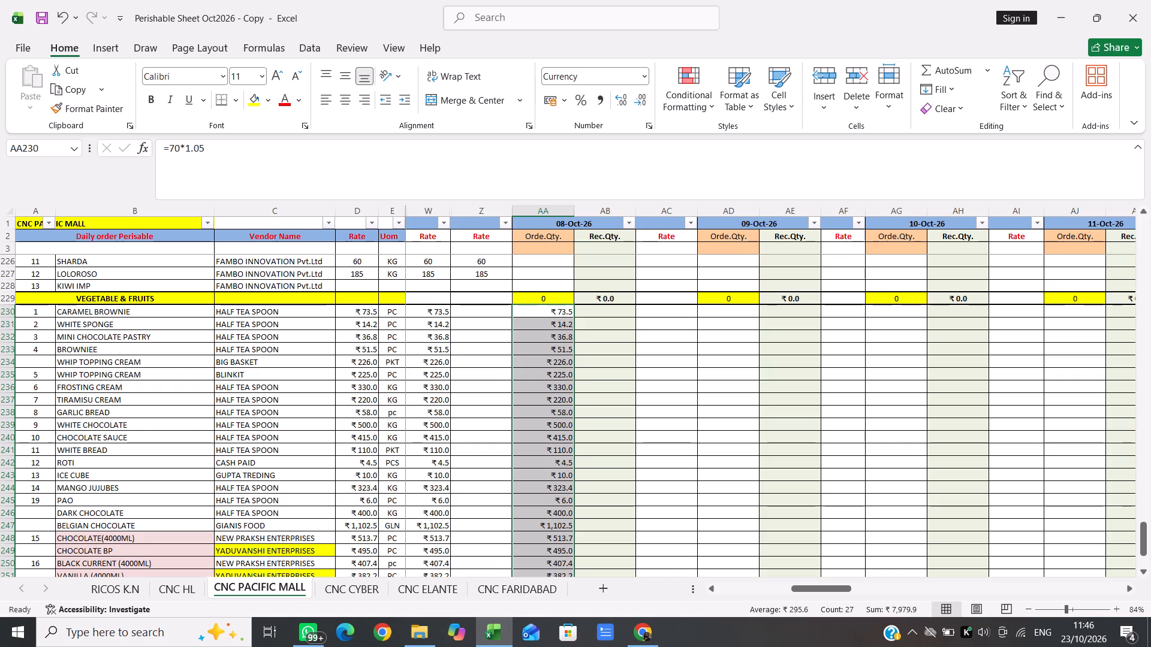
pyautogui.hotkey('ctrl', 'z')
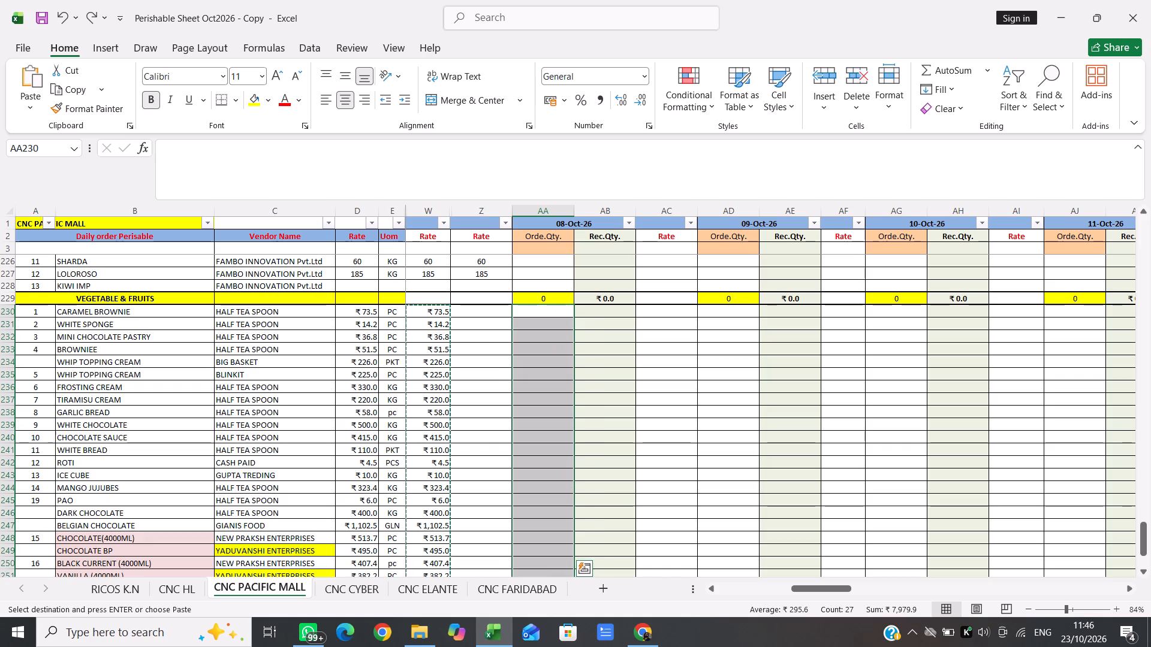
# Paste the copied column W rates into Rate column Z, starting at the CARAMEL BROWNIE row in Z230.
pyautogui.click(468, 312)
pyautogui.press('Return')
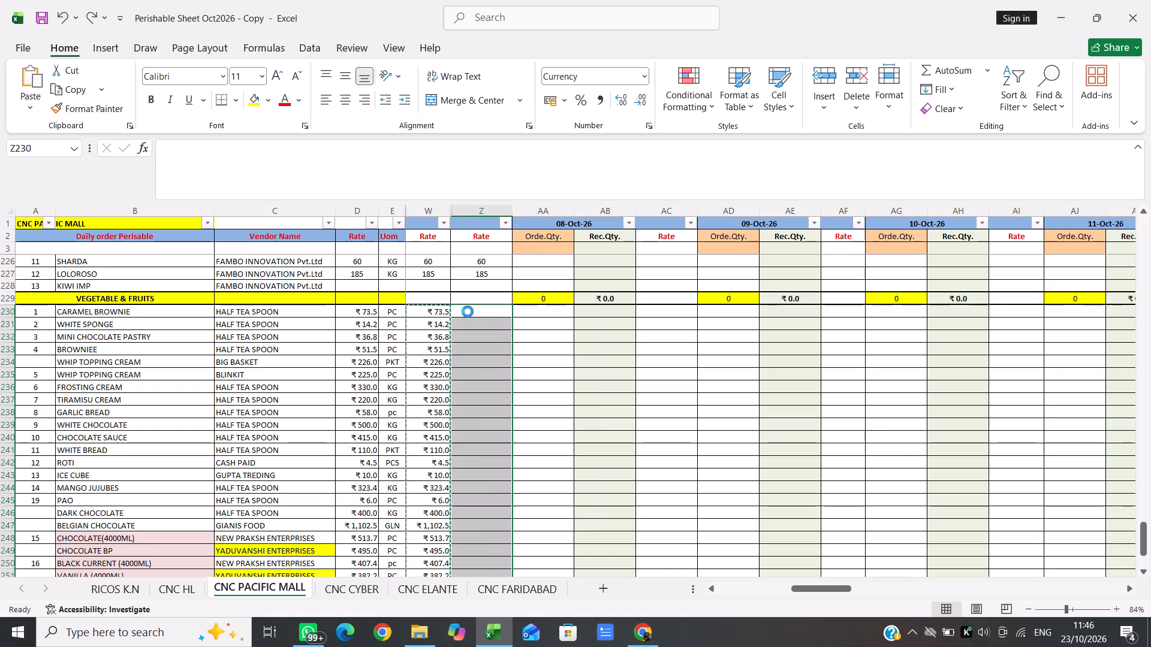
# Review the rates in column Z against column W through the item rows up to the start of the sheet.
pyautogui.scroll(-2, 490, 389)
pyautogui.scroll(4, 490, 389)
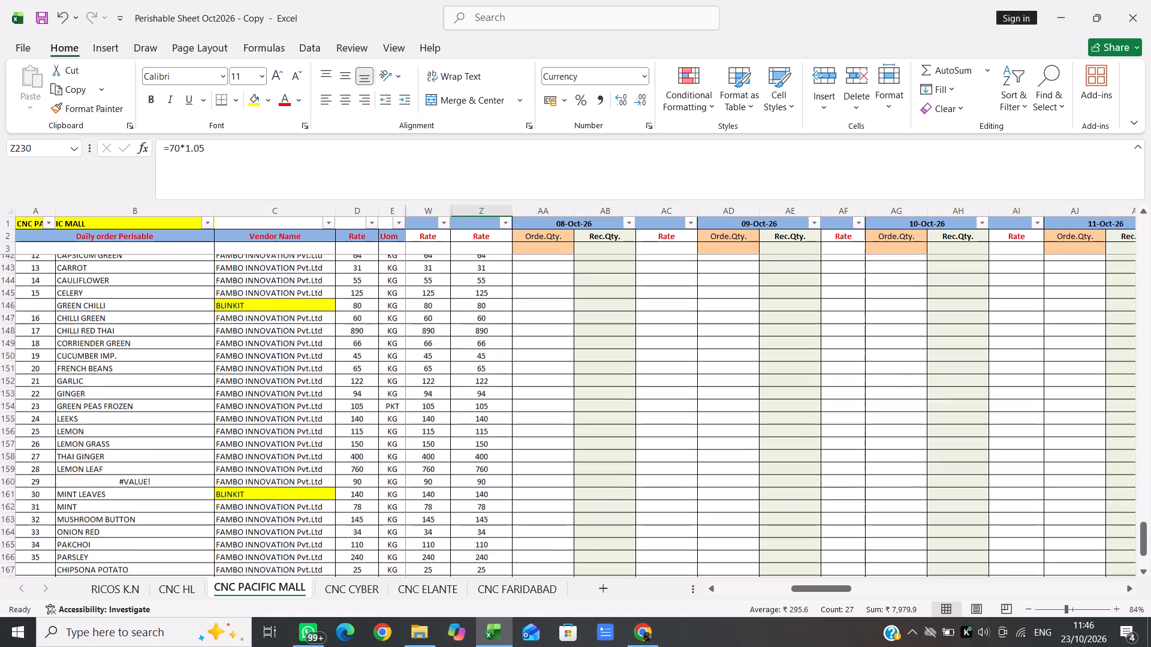
pyautogui.scroll(8, 490, 389)
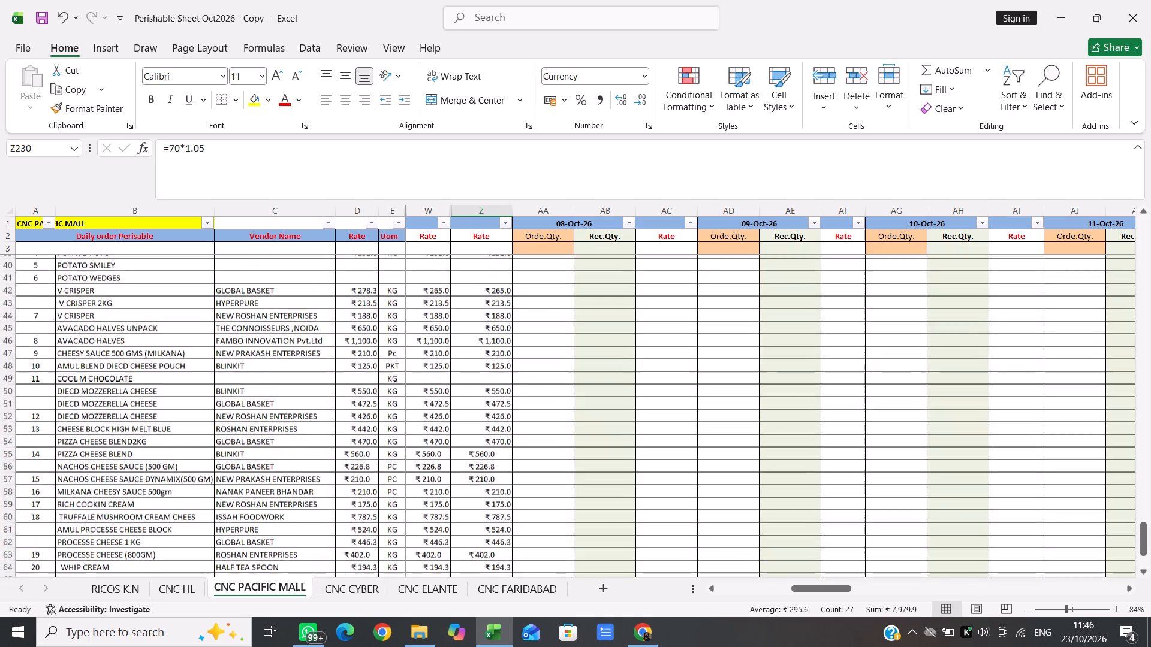
pyautogui.scroll(2, 490, 389)
pyautogui.scroll(-10, 490, 389)
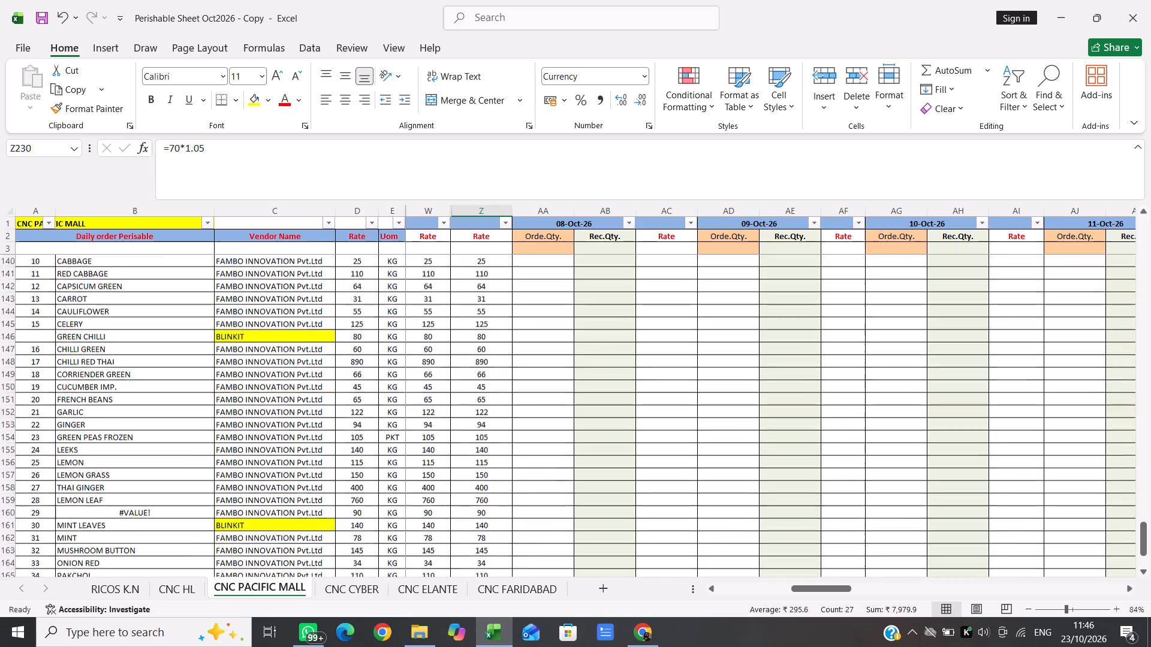
pyautogui.scroll(-9, 490, 389)
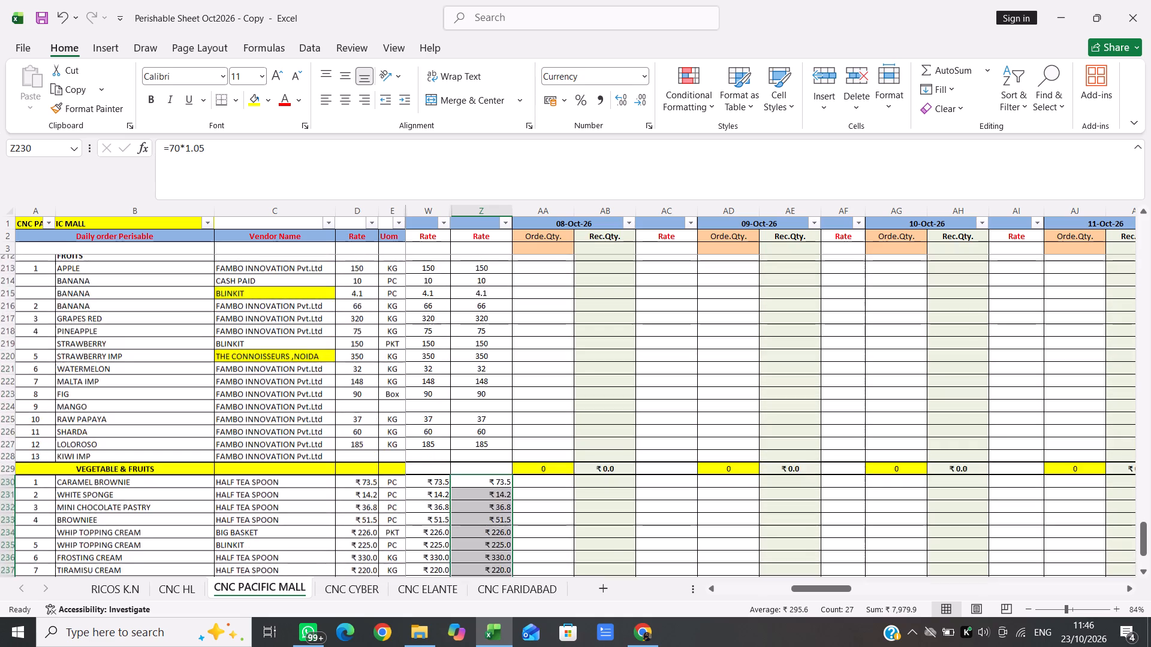
pyautogui.scroll(13, 490, 389)
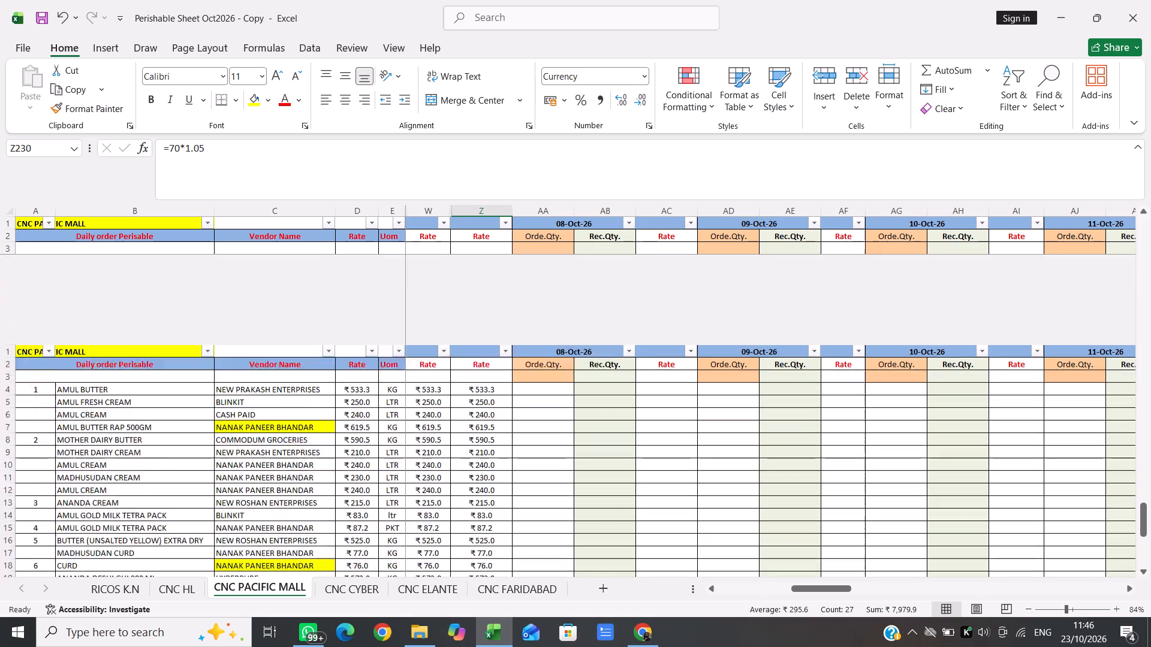
pyautogui.click(565, 376)
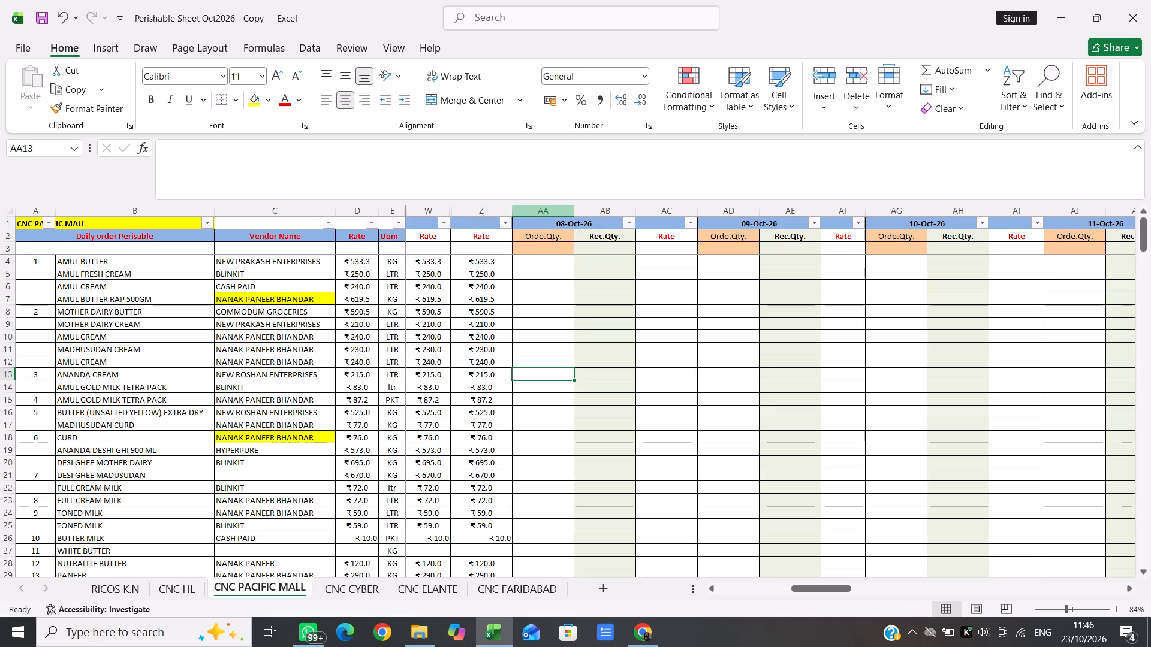
# Narrow Rate column Z, just before the 08-Oct-26 columns.
pyautogui.moveTo(512, 205); pyautogui.dragTo(505, 210)
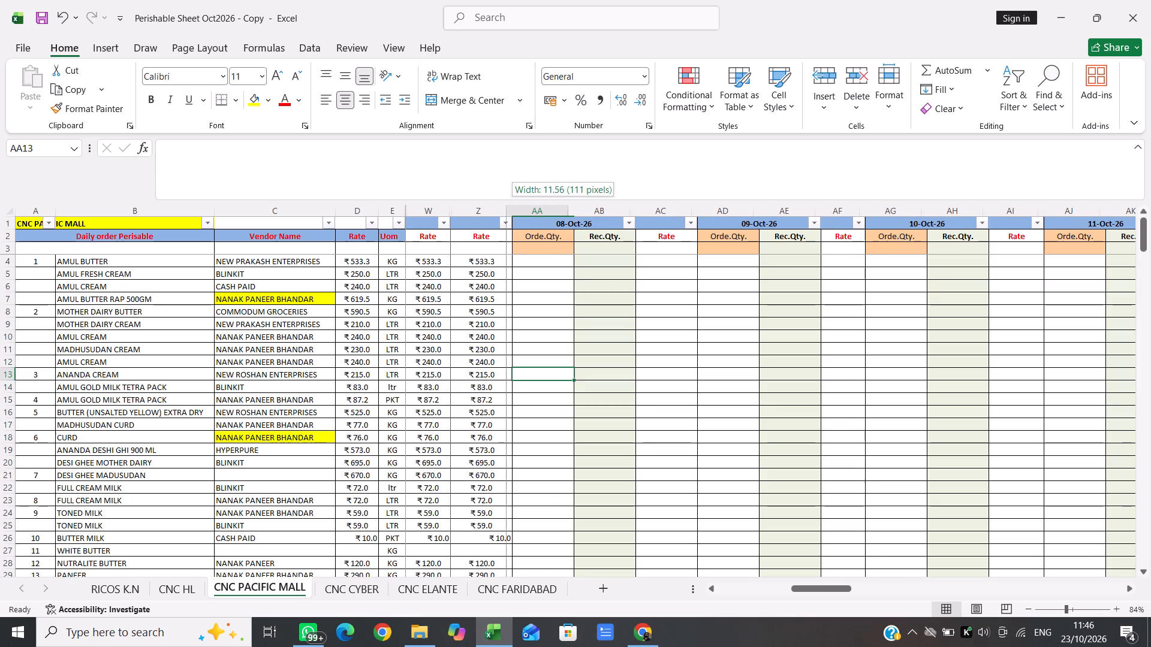
pyautogui.moveTo(505, 210); pyautogui.dragTo(499, 210)
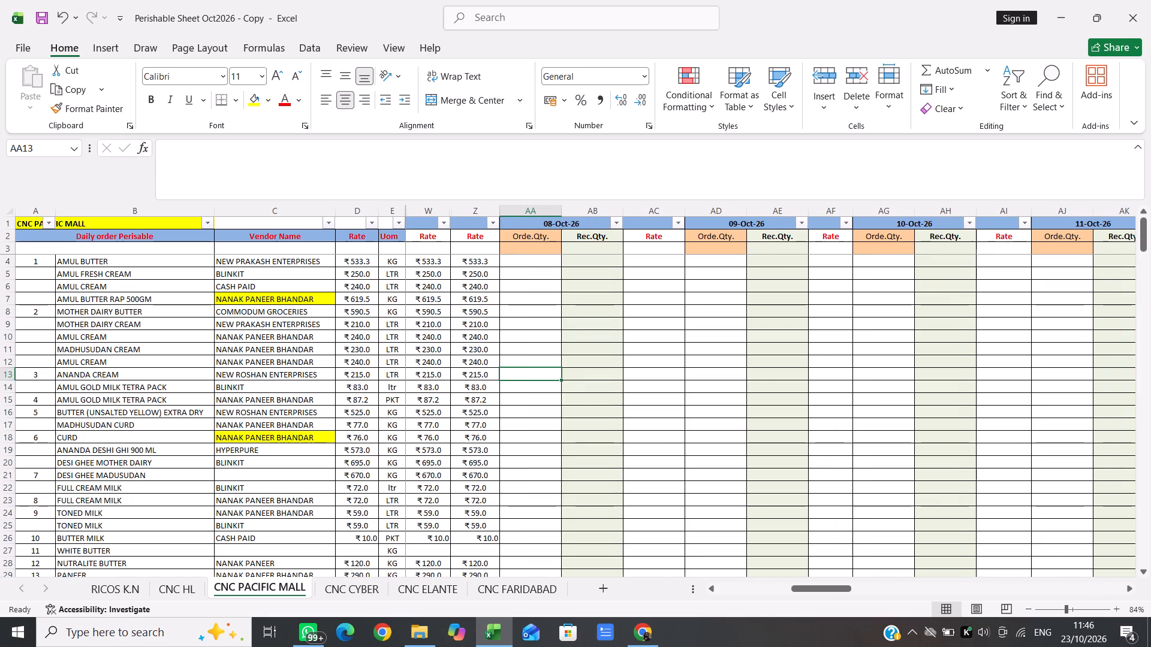
# Hide the duplicate Rate column W.
pyautogui.click(426, 211)
pyautogui.rightClick(426, 211)
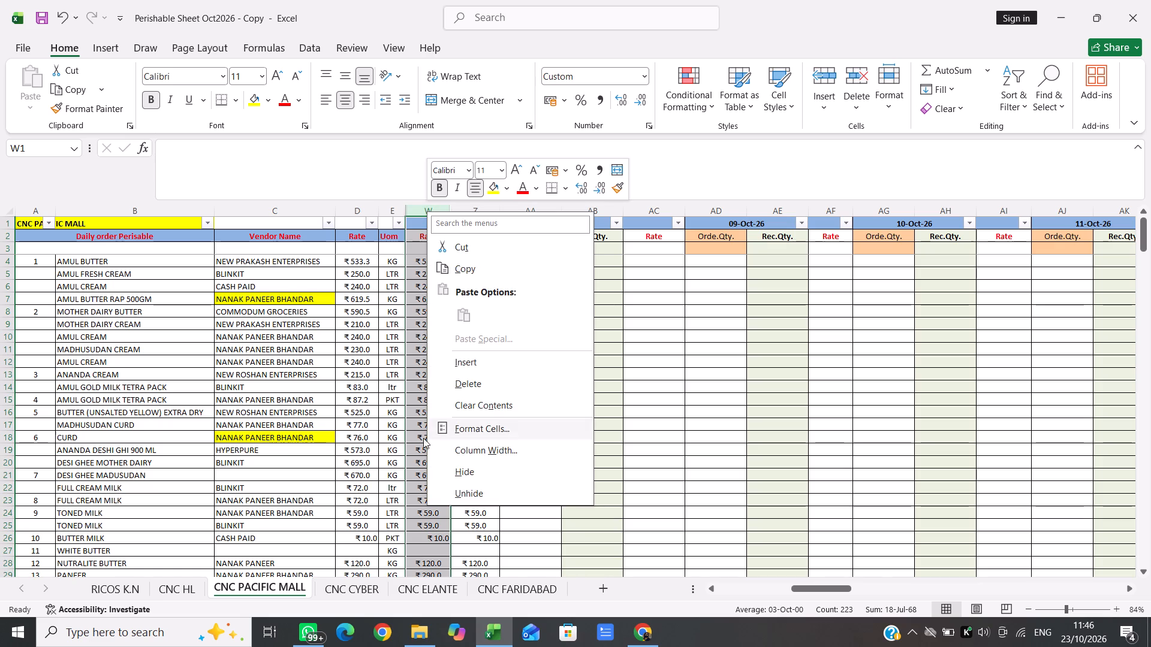
pyautogui.click(471, 473)
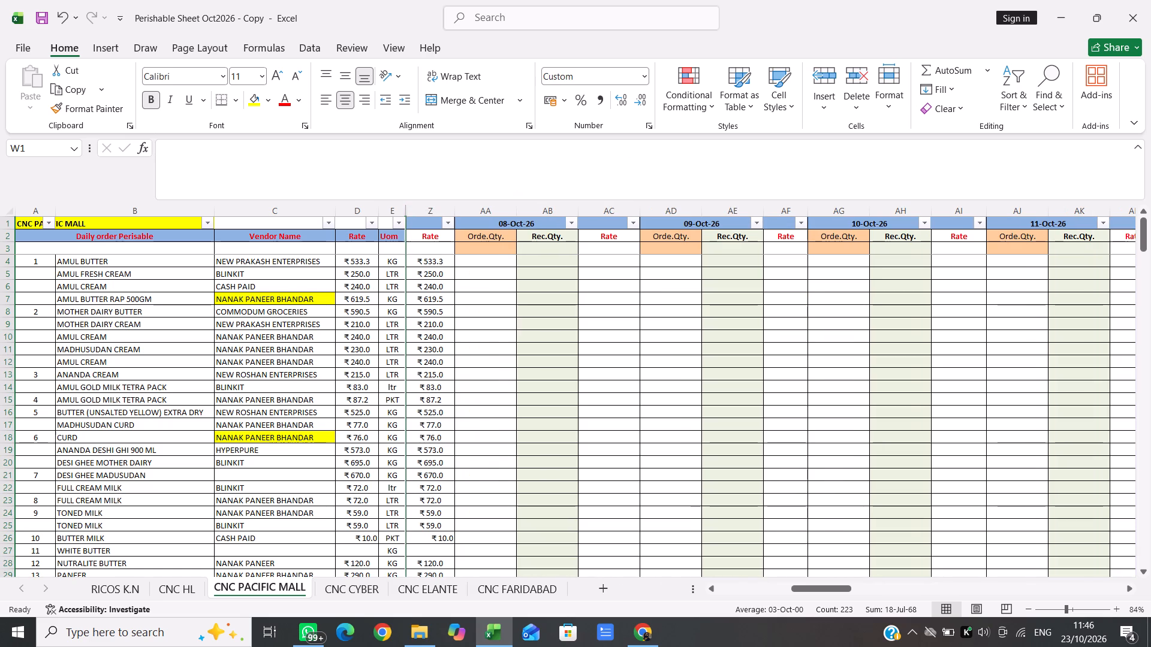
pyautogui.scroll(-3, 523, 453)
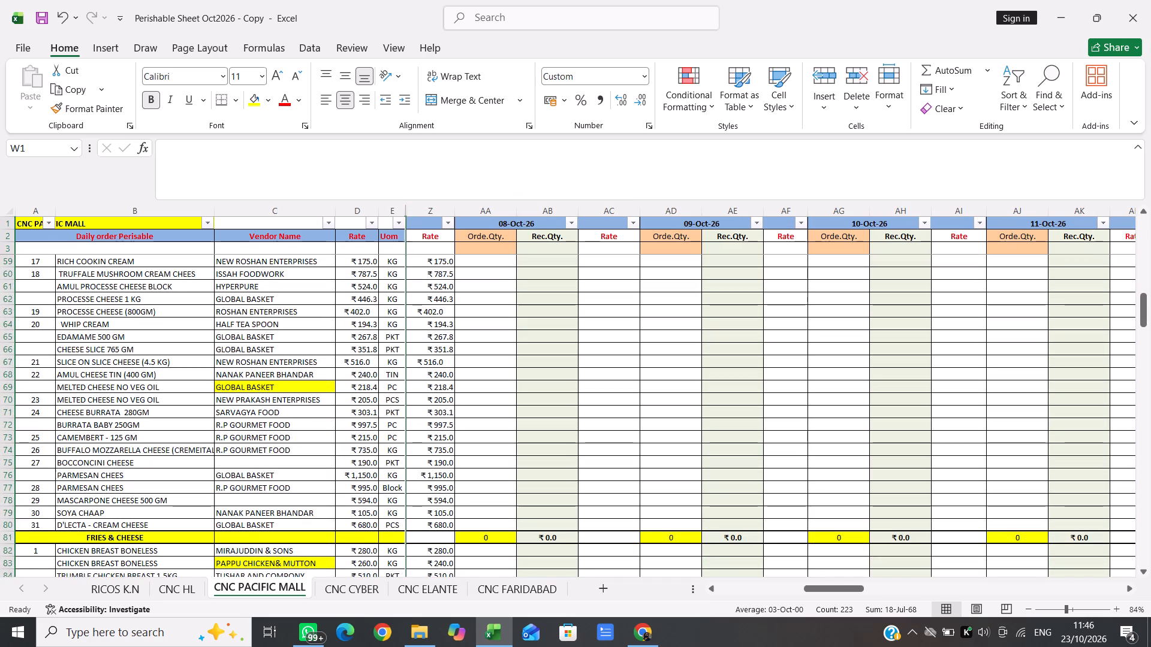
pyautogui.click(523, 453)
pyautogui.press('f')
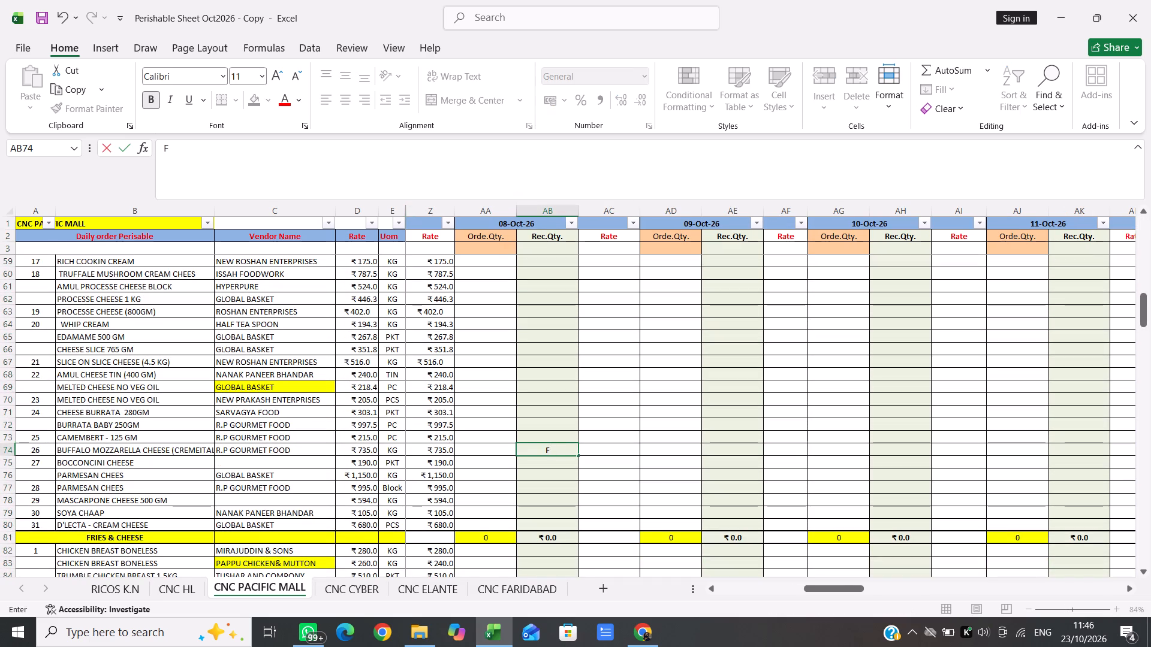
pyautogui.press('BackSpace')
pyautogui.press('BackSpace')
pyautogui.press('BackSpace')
# Search the sheet for "PAK" to locate PAKCHOI, close the search, and move along its row toward the 08-Oct-26 quantity cells.
pyautogui.hotkey('ctrl', 'f')
pyautogui.press('BackSpace')
pyautogui.press('BackSpace')
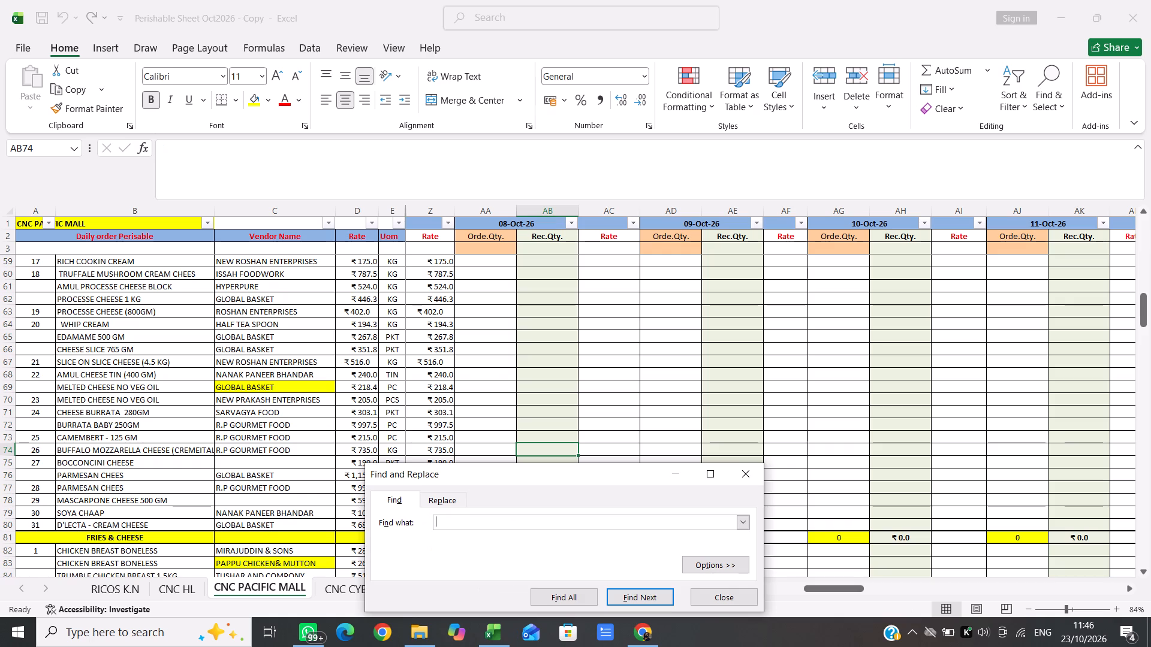
pyautogui.press('BackSpace')
pyautogui.write('PAK')
pyautogui.press('Return')
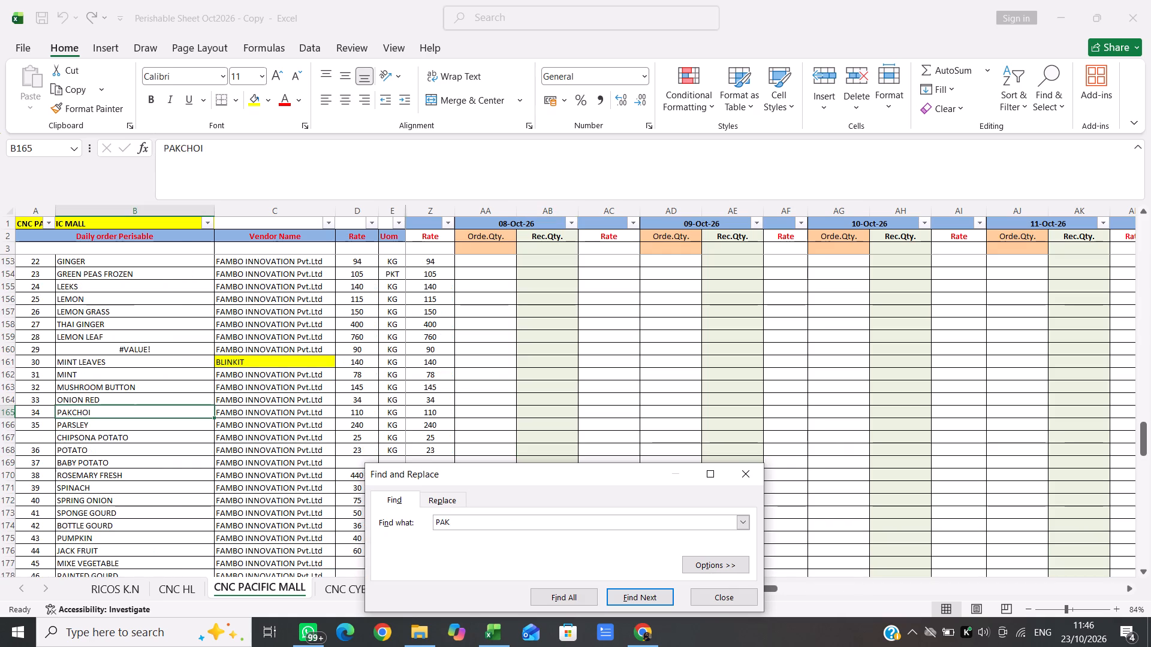
pyautogui.click(743, 475)
pyautogui.press('Right')
pyautogui.press('Right')
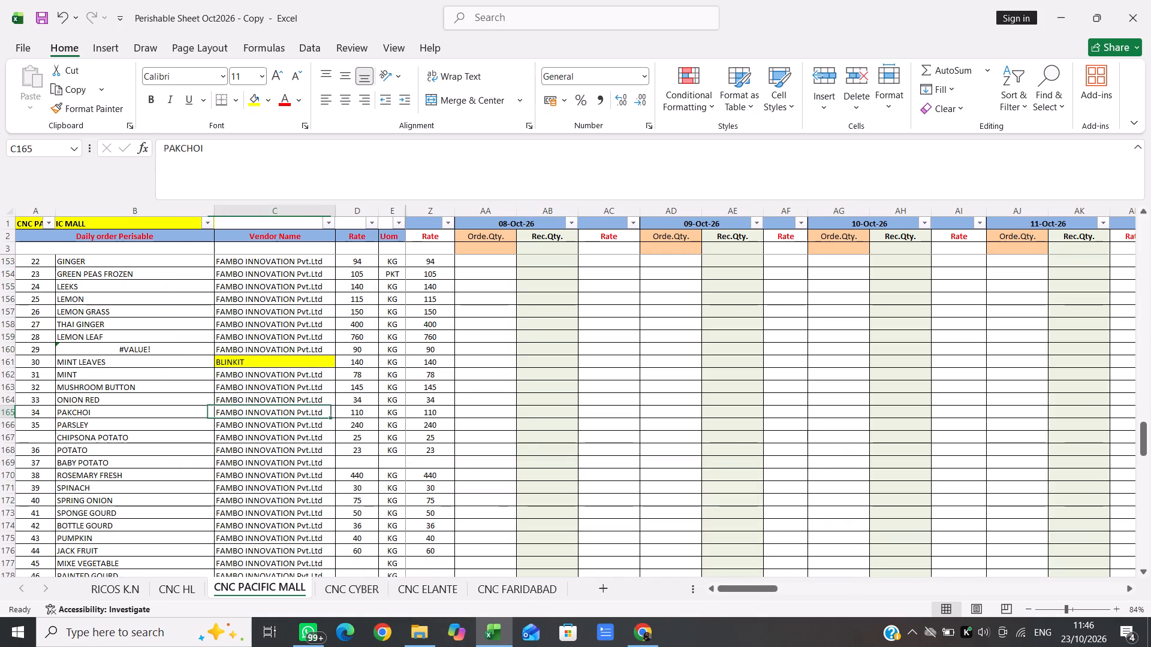
pyautogui.press('Right')
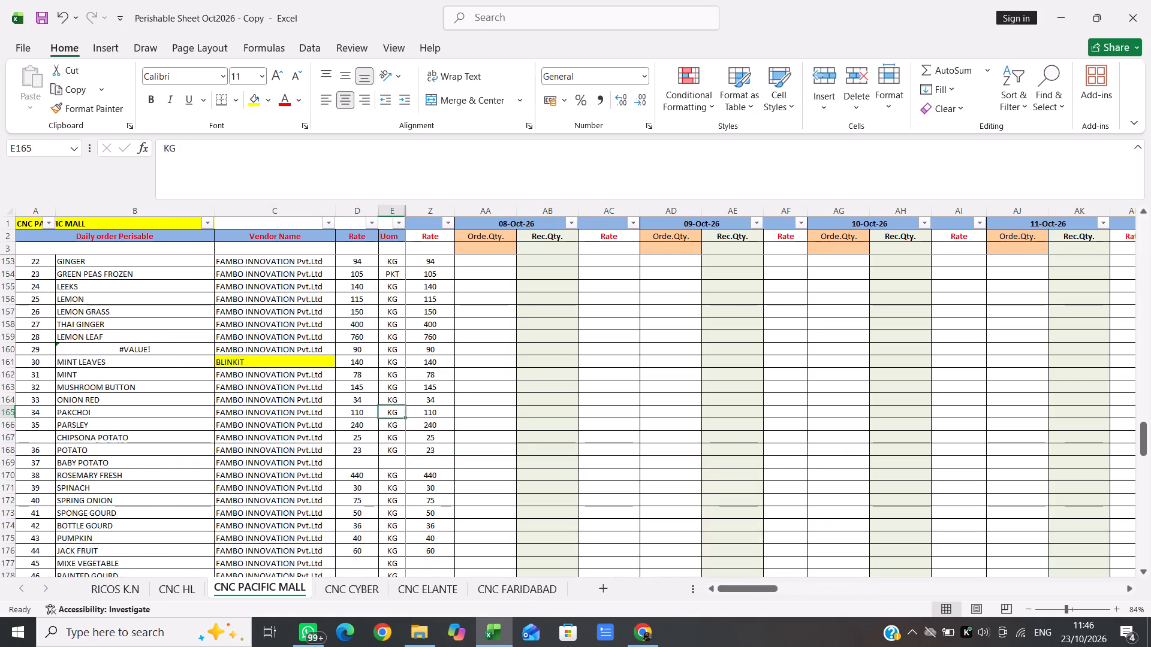
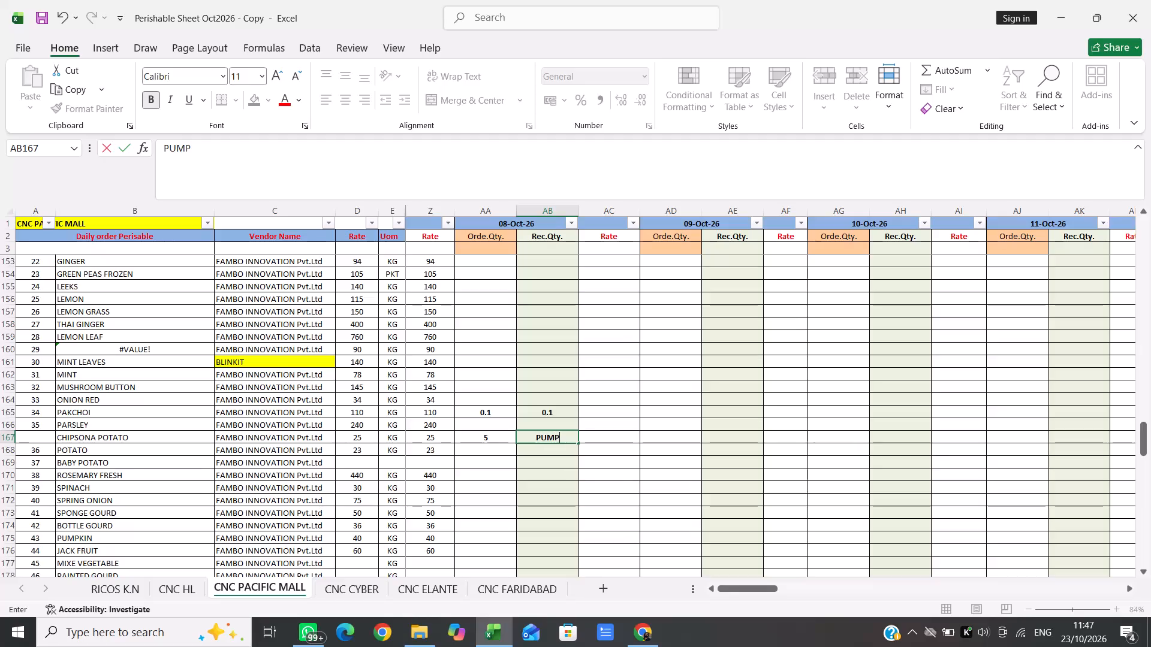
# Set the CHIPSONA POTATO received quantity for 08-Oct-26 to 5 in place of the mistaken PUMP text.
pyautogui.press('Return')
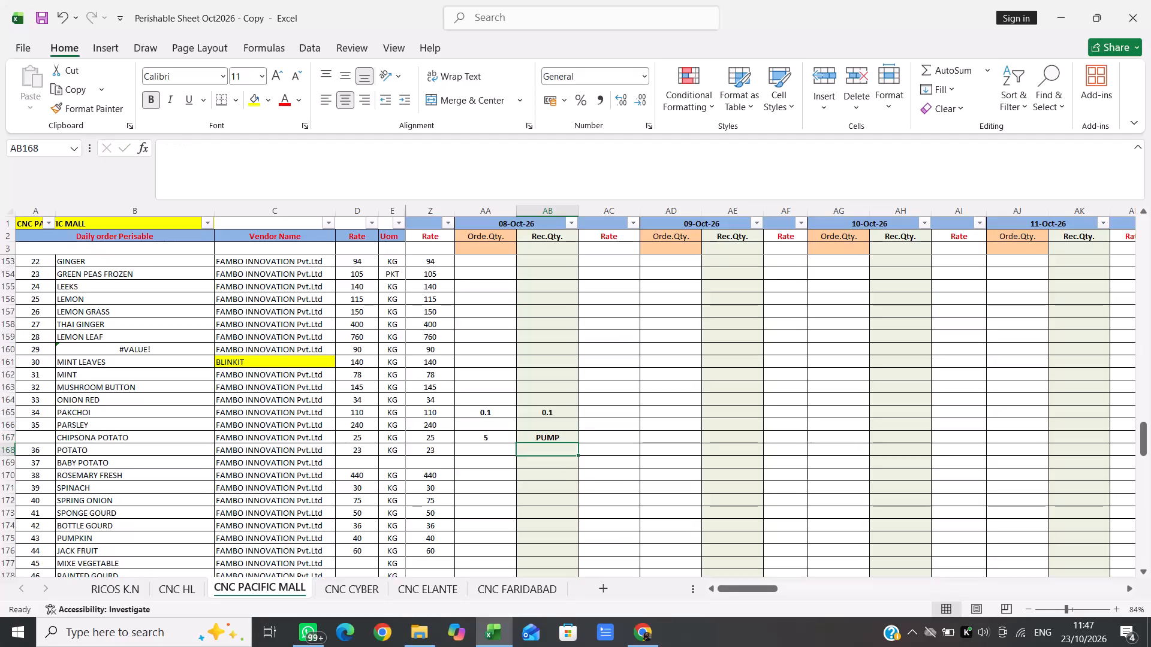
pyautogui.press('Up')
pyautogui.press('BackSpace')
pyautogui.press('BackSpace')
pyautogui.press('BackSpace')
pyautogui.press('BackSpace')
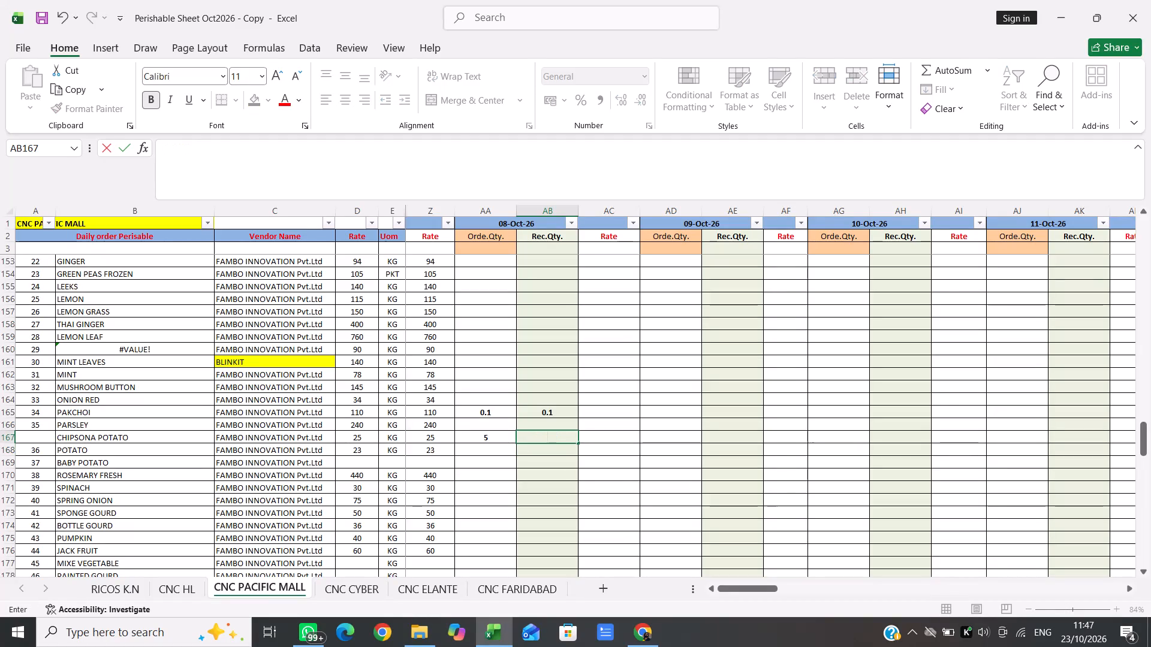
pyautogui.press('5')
# Search the sheet for "PUMP" to locate the PUMPKIN row.
pyautogui.hotkey('ctrl', 'f')
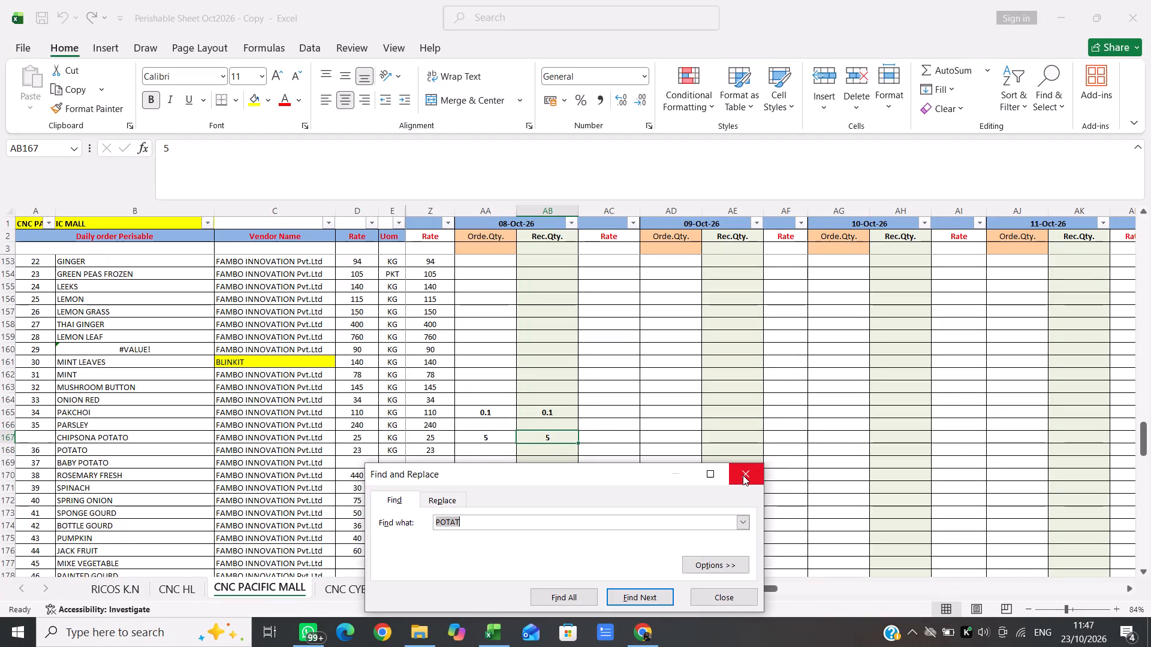
pyautogui.press('BackSpace')
pyautogui.press('BackSpace')
pyautogui.press('BackSpace')
pyautogui.press('BackSpace')
pyautogui.write('PI')
pyautogui.press('BackSpace')
pyautogui.press('u')
pyautogui.write('MP')
pyautogui.press('Return')
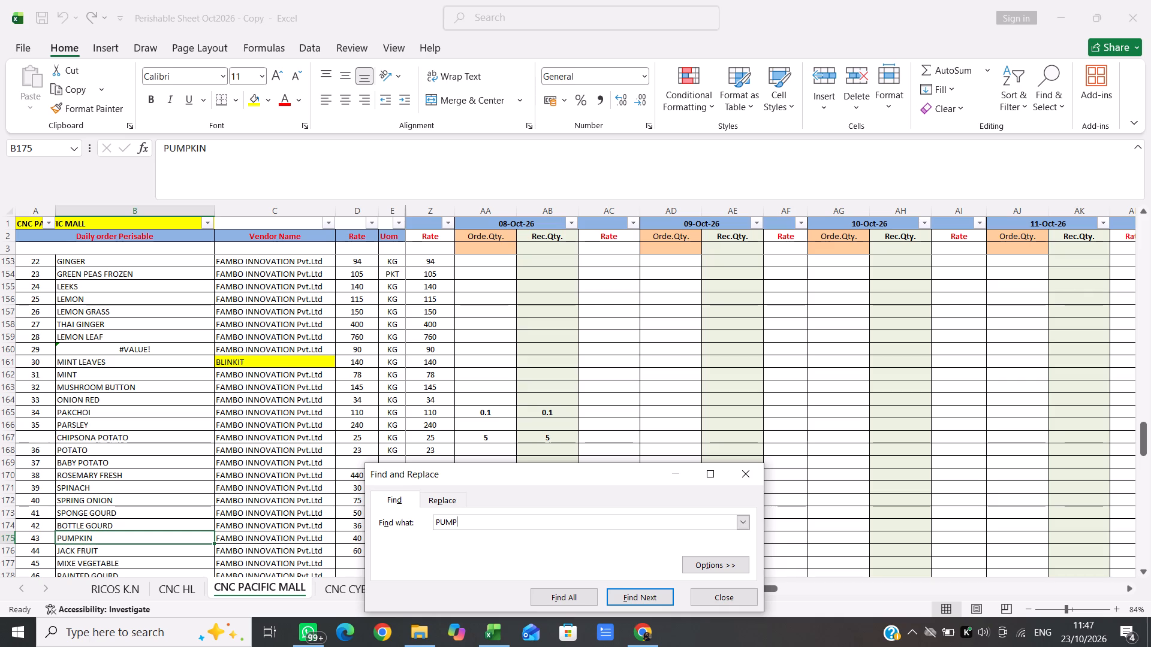
# Check the formula in the item name cell below LEMON LEAF, and close the search.
pyautogui.click(177, 345)
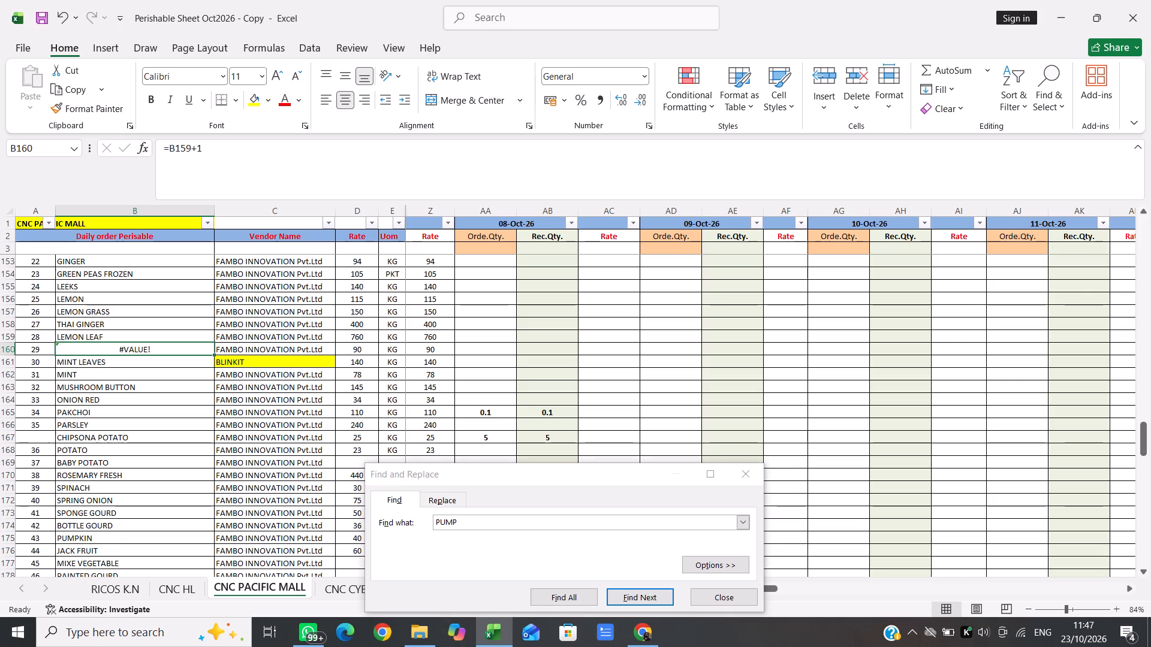
pyautogui.click(177, 345)
pyautogui.click(55, 341)
pyautogui.click(751, 470)
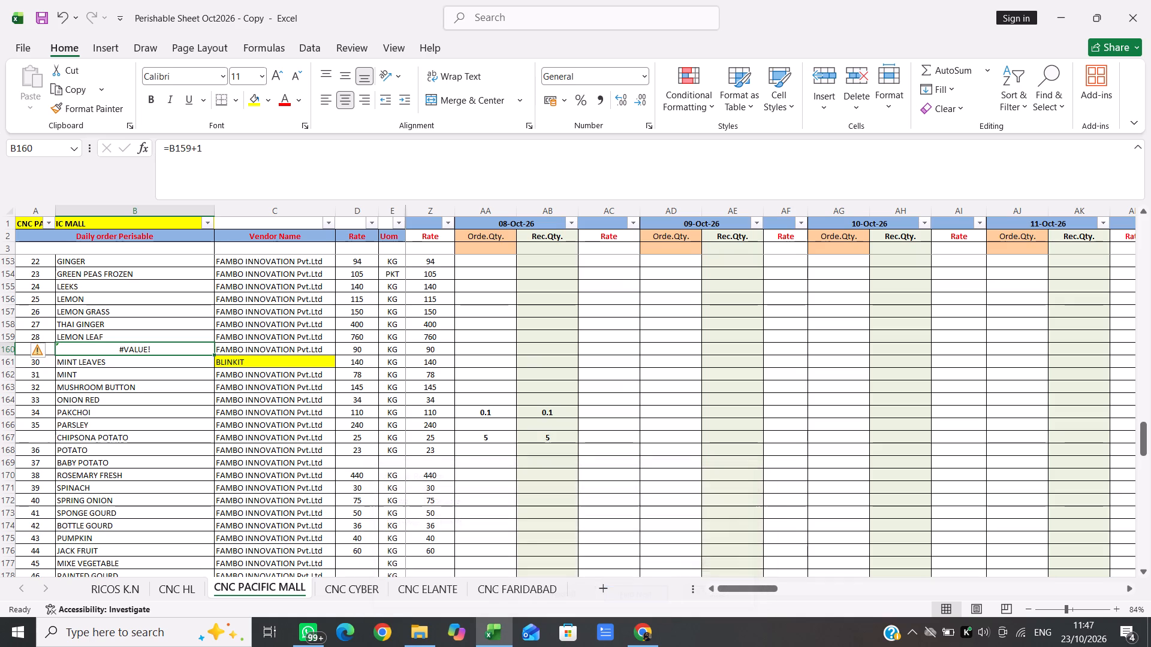
# Undo the 08-Oct-26 CHIPSONA POTATO entries back through PAKCHOI's received quantity, and re-enter 0.1 as PAKCHOI's received quantity.
pyautogui.hotkey('ctrl', 'z')
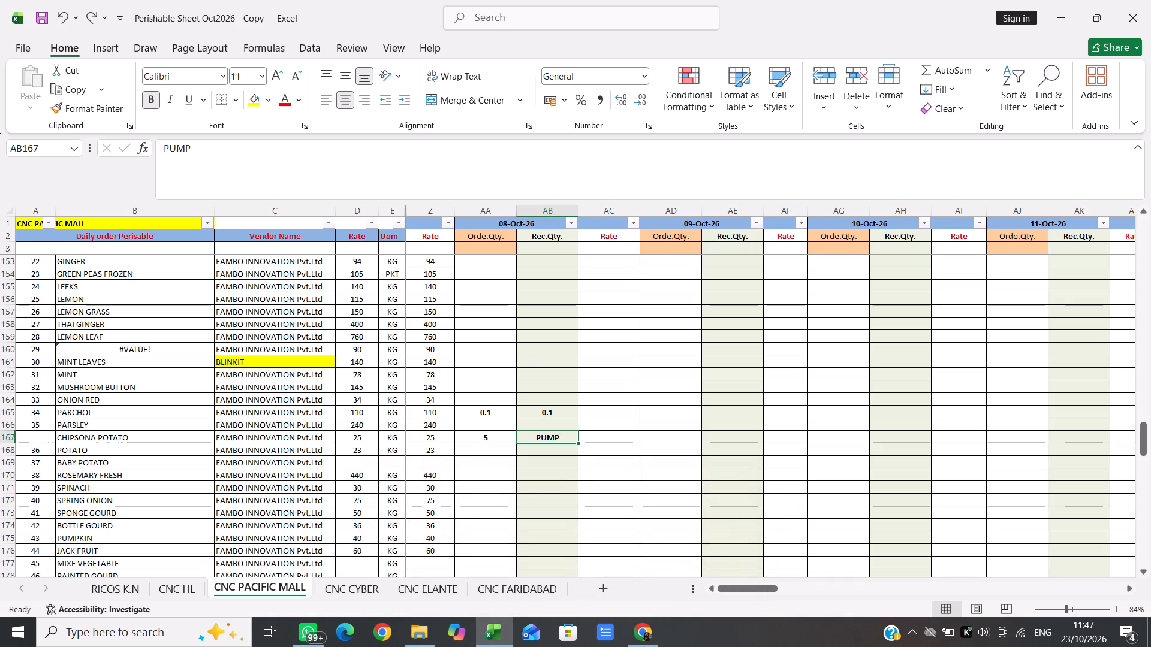
pyautogui.hotkey('ctrl', 'z')
pyautogui.hotkey('ctrl', 'z')
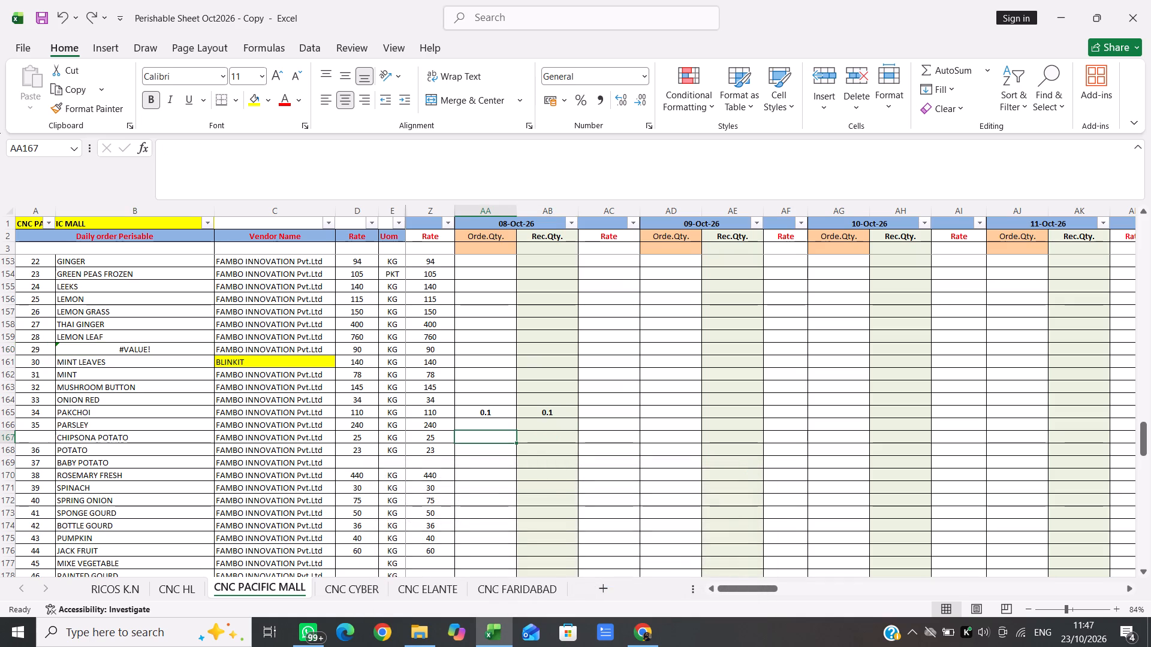
pyautogui.hotkey('ctrl', 'z')
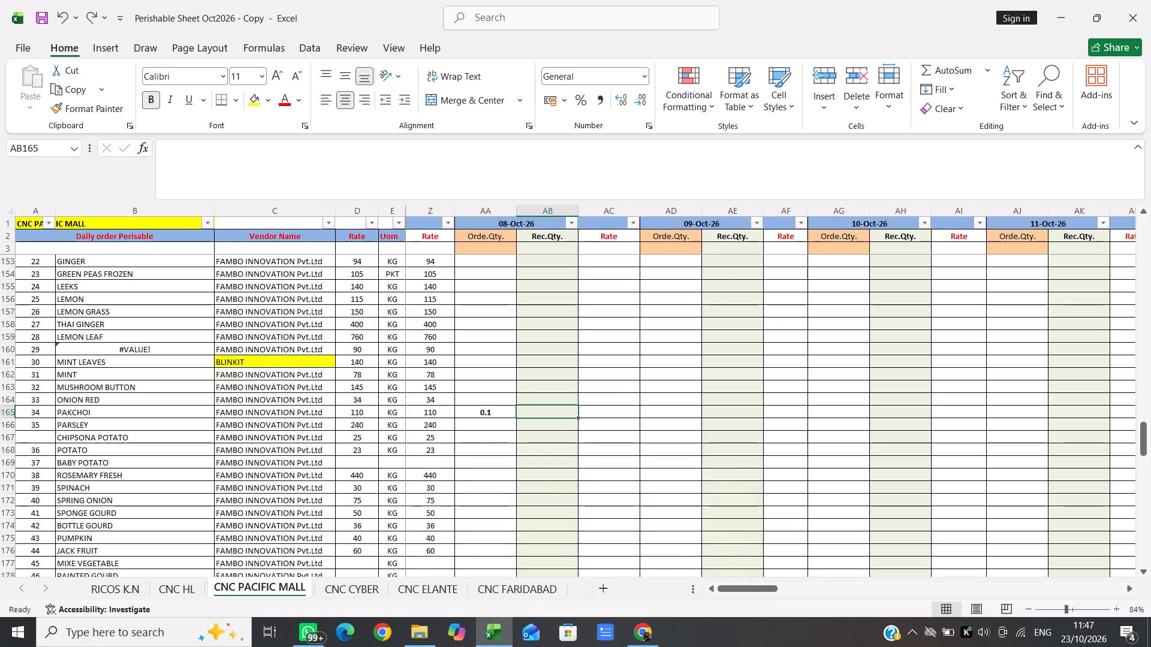
pyautogui.write('0.1')
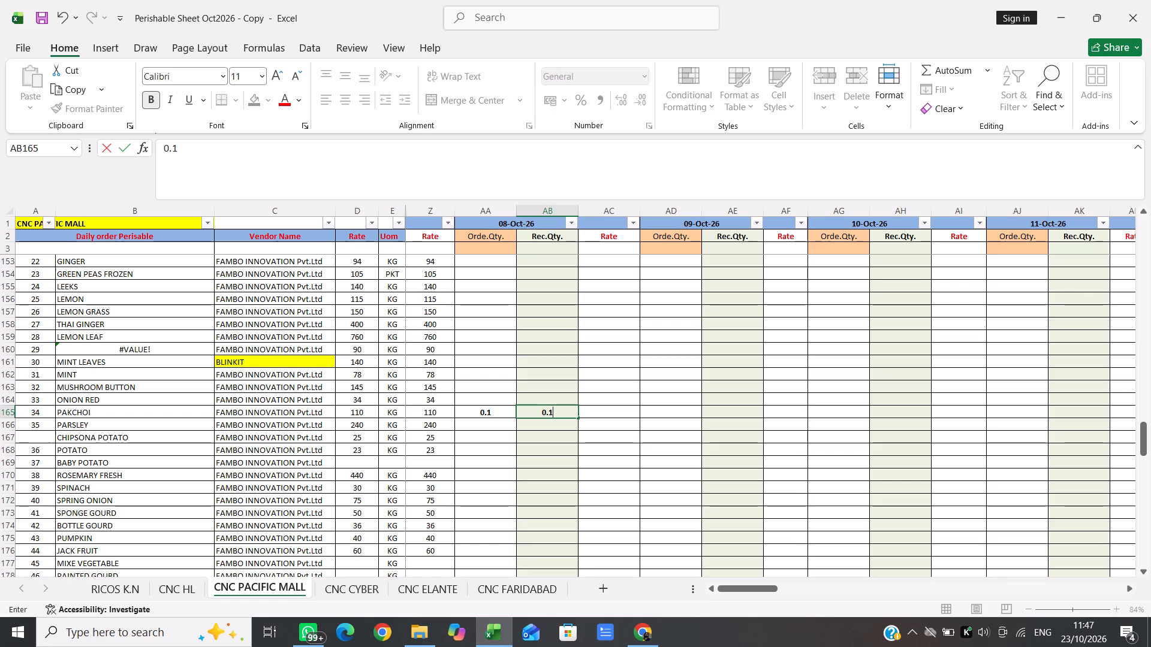
# Examine the item name error below LEMON LEAF and look along its row through the date columns and MTD totals.
pyautogui.click(134, 346)
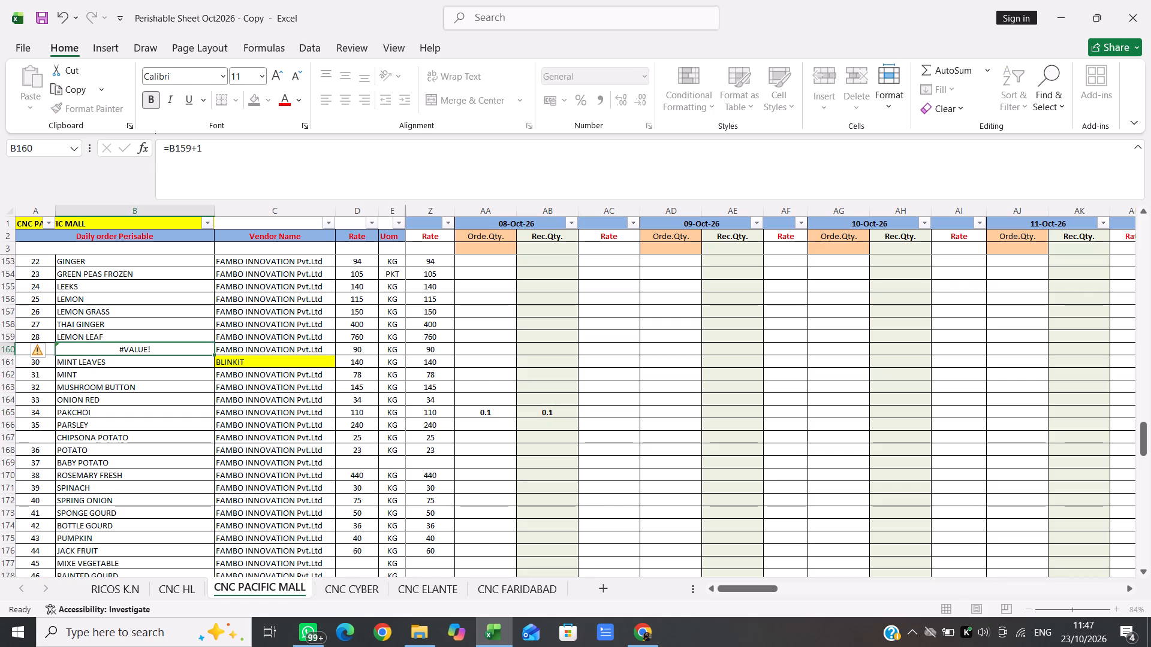
pyautogui.click(134, 346)
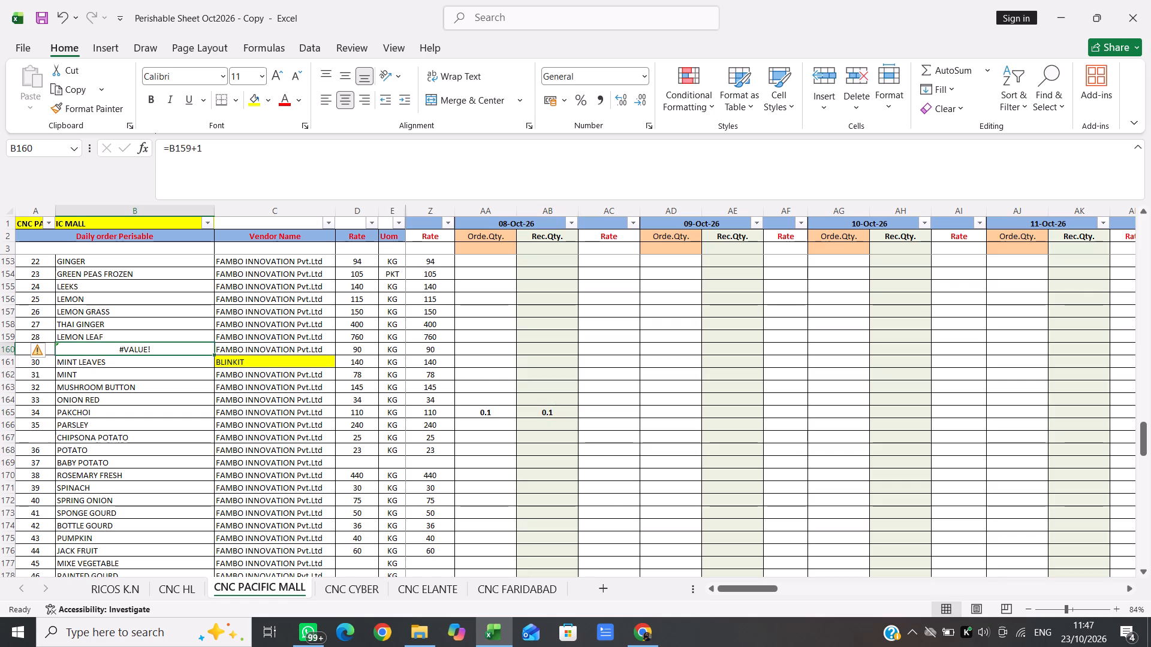
pyautogui.hscroll(-3, 345, 368)
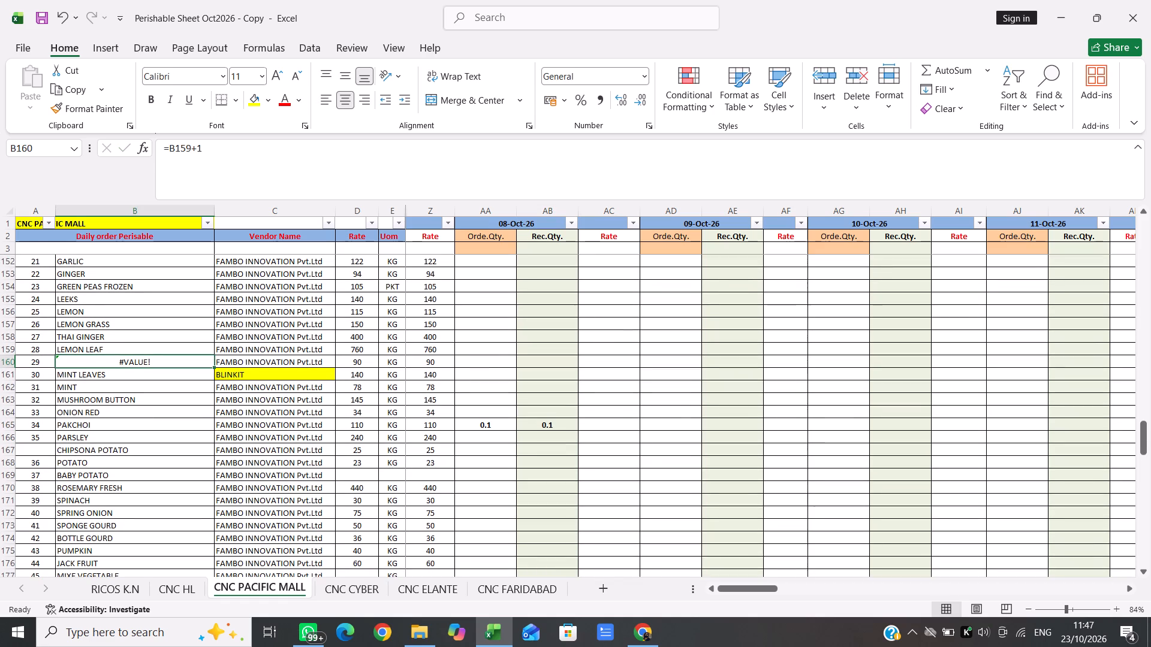
pyautogui.hscroll(-10, 537, 380)
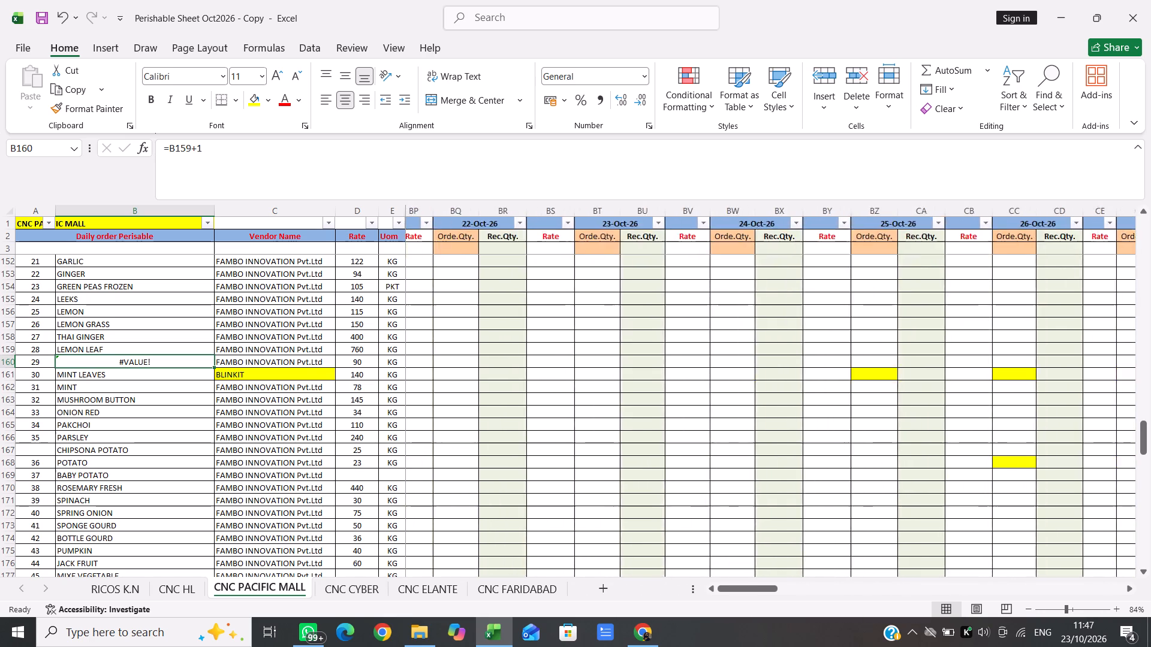
pyautogui.hscroll(-11, 537, 380)
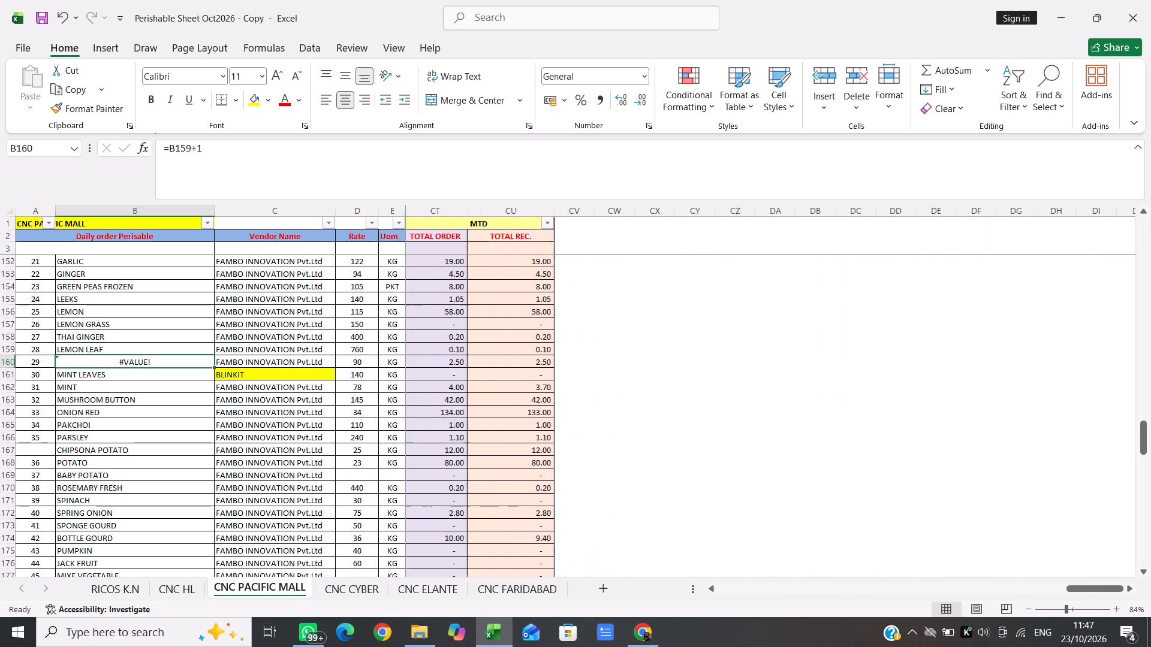
pyautogui.hscroll(-1, 537, 380)
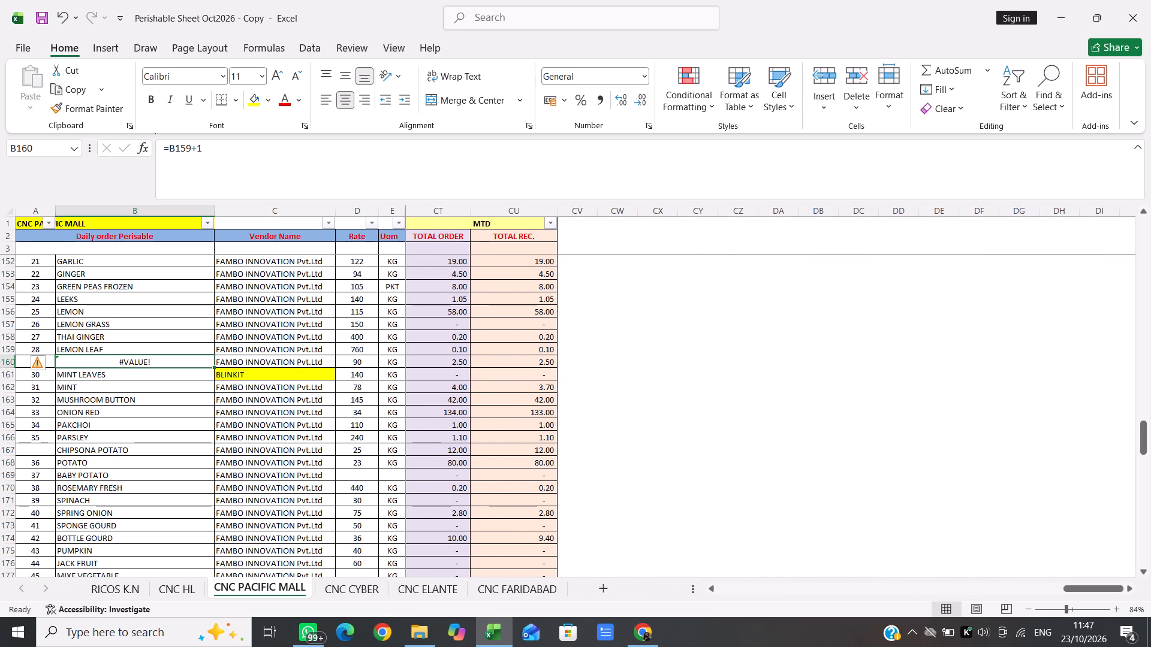
pyautogui.hscroll(2, 537, 380)
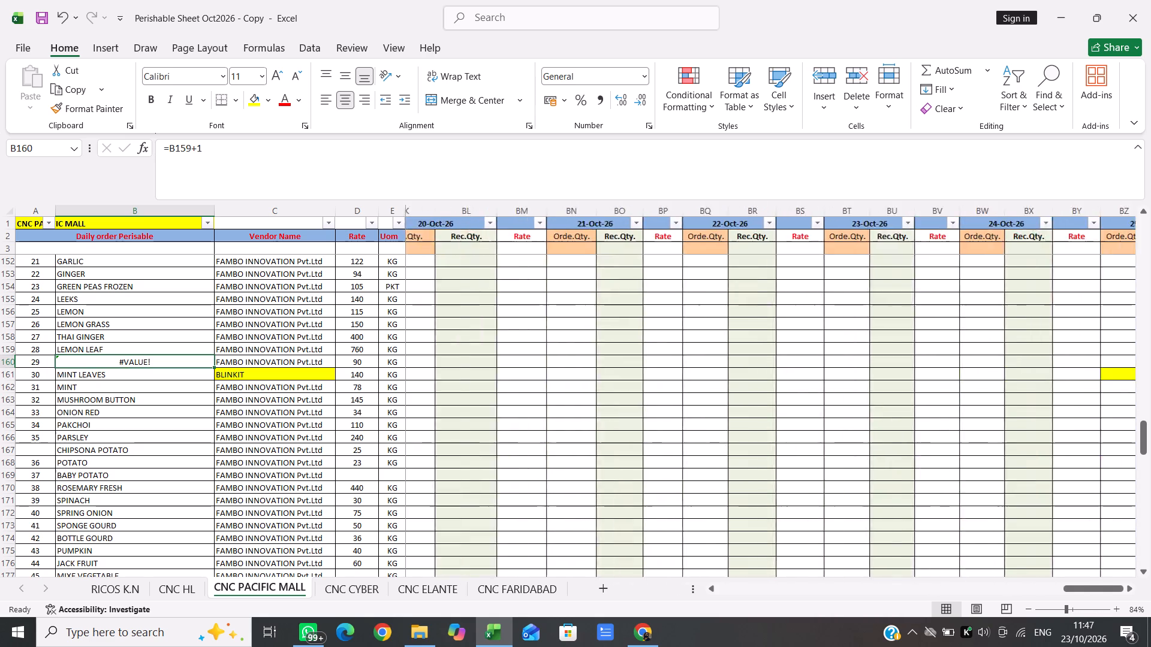
pyautogui.hscroll(2, 537, 380)
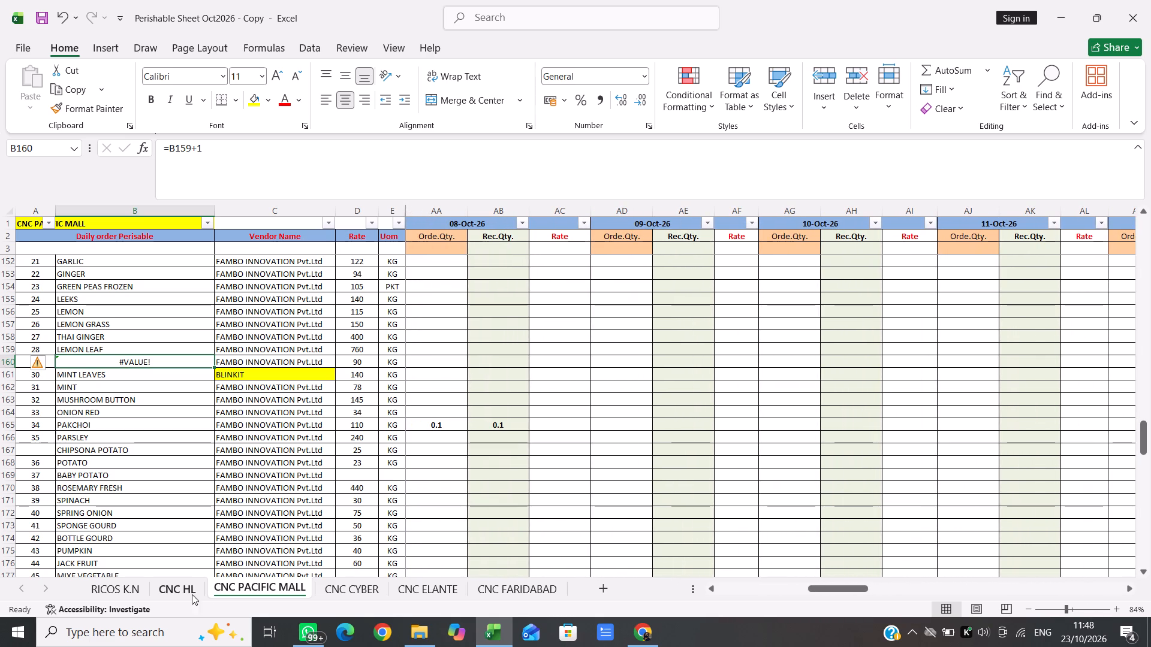
# Switch to the CNC HL sheet and look through its item list down to the vegetable rows.
pyautogui.click(185, 586)
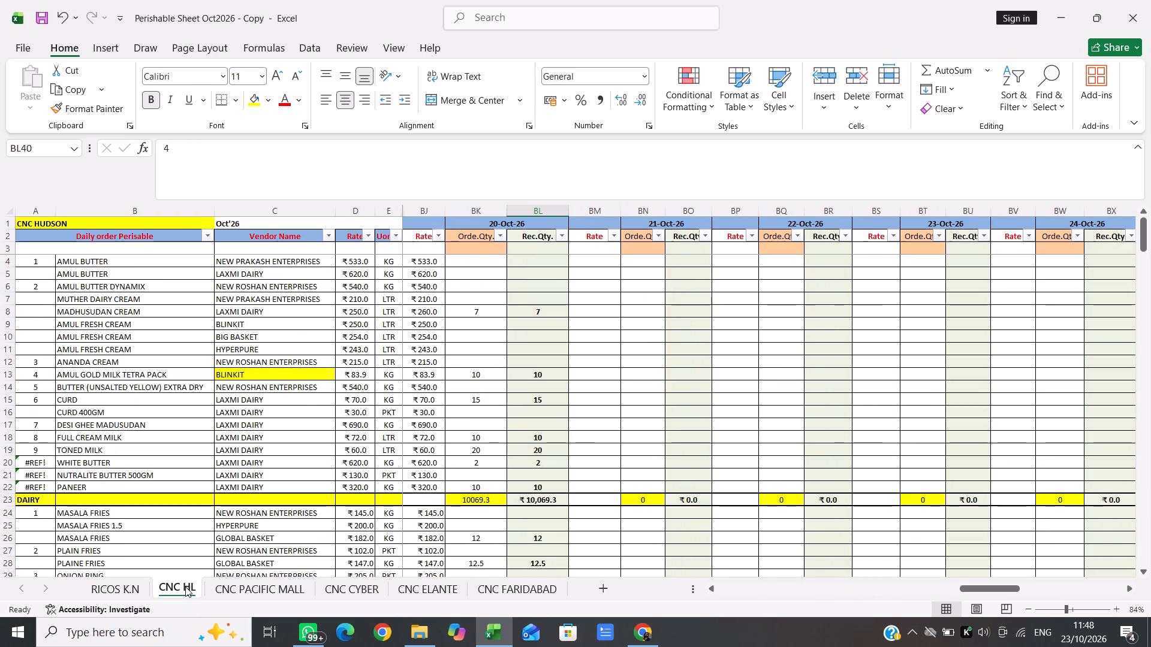
pyautogui.scroll(-4, 222, 513)
pyautogui.scroll(3, 222, 513)
pyautogui.scroll(-4, 222, 513)
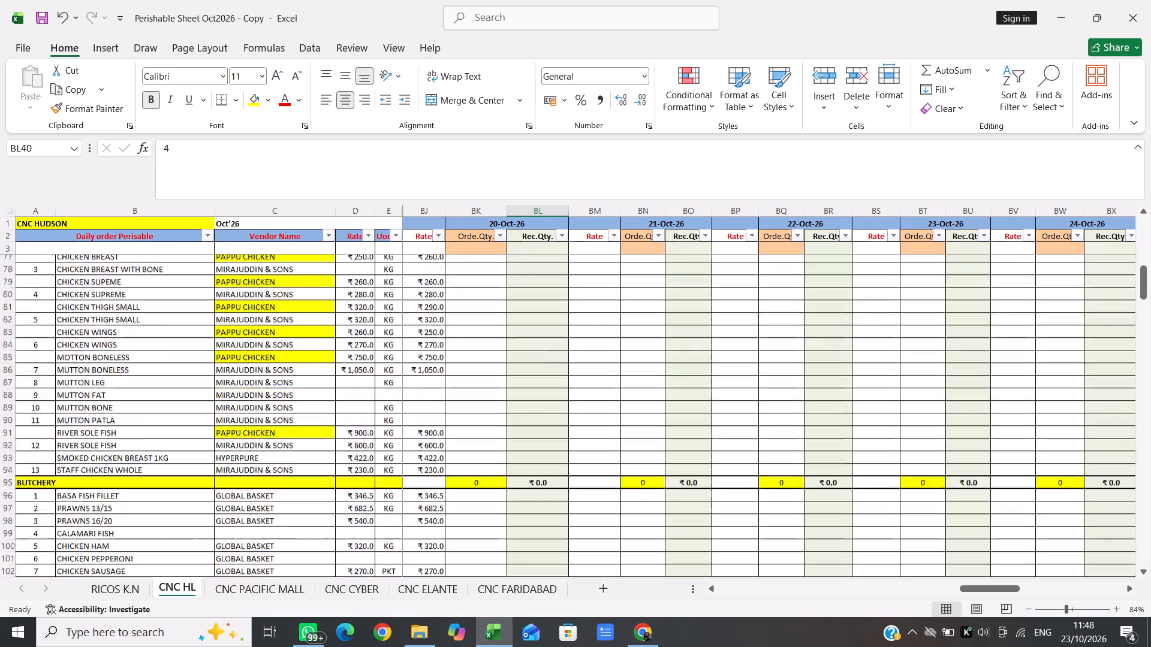
pyautogui.scroll(-8, 222, 513)
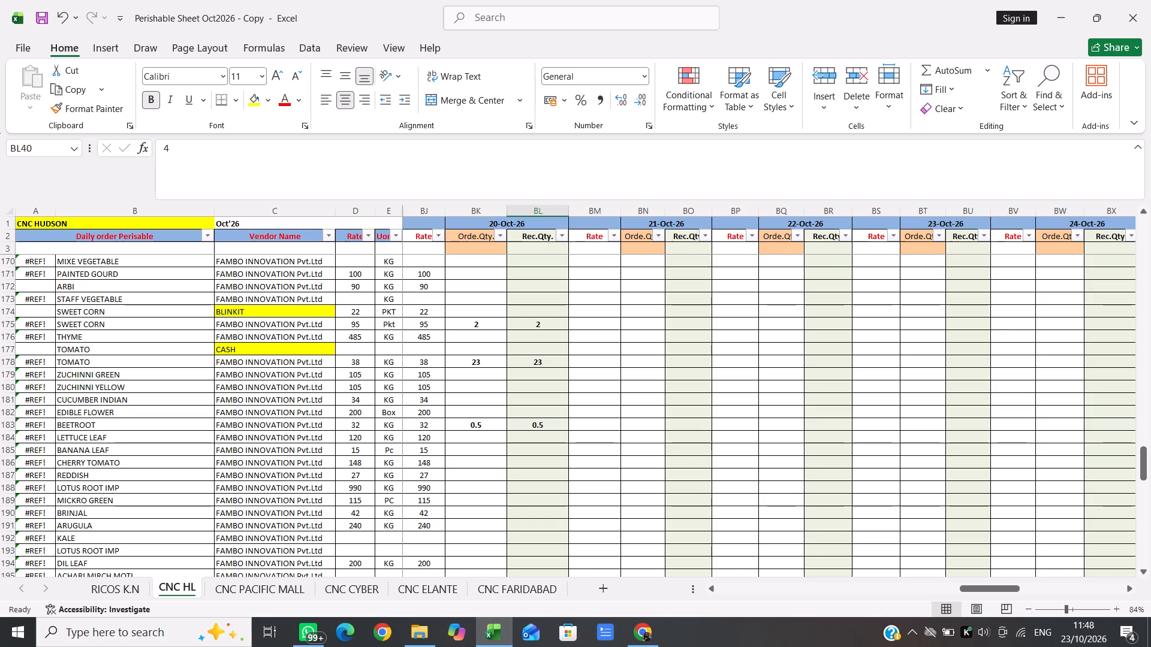
pyautogui.scroll(-1, 109, 454)
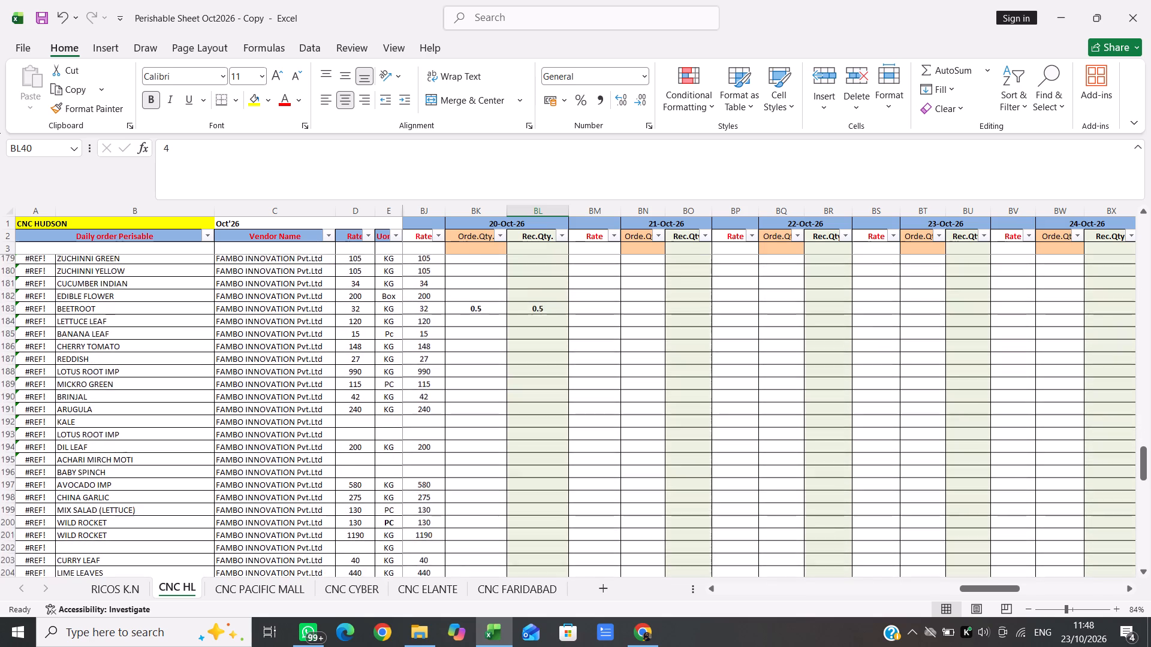
pyautogui.scroll(-1, 109, 454)
pyautogui.scroll(1, 109, 454)
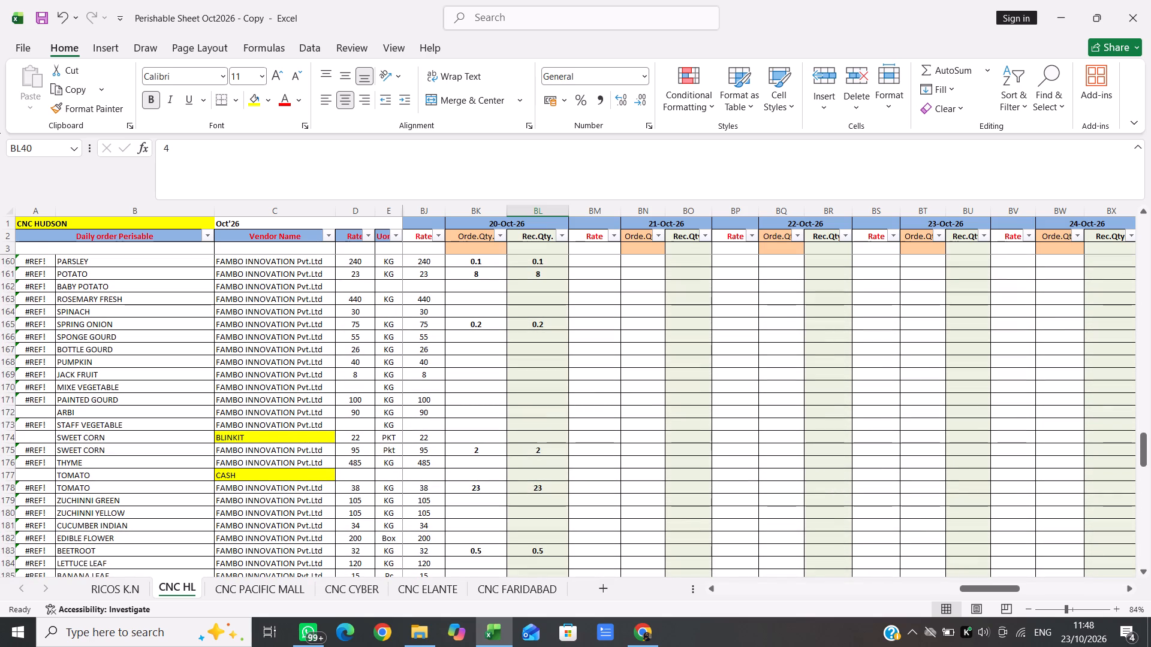
# Search the CNC HL sheet for "LEMO" to locate LEMON and its neighbouring items, and close the search.
pyautogui.hotkey('ctrl', 'f')
pyautogui.press('BackSpace')
pyautogui.press('BackSpace')
pyautogui.press('BackSpace')
pyautogui.write('LEMO')
pyautogui.press('Return')
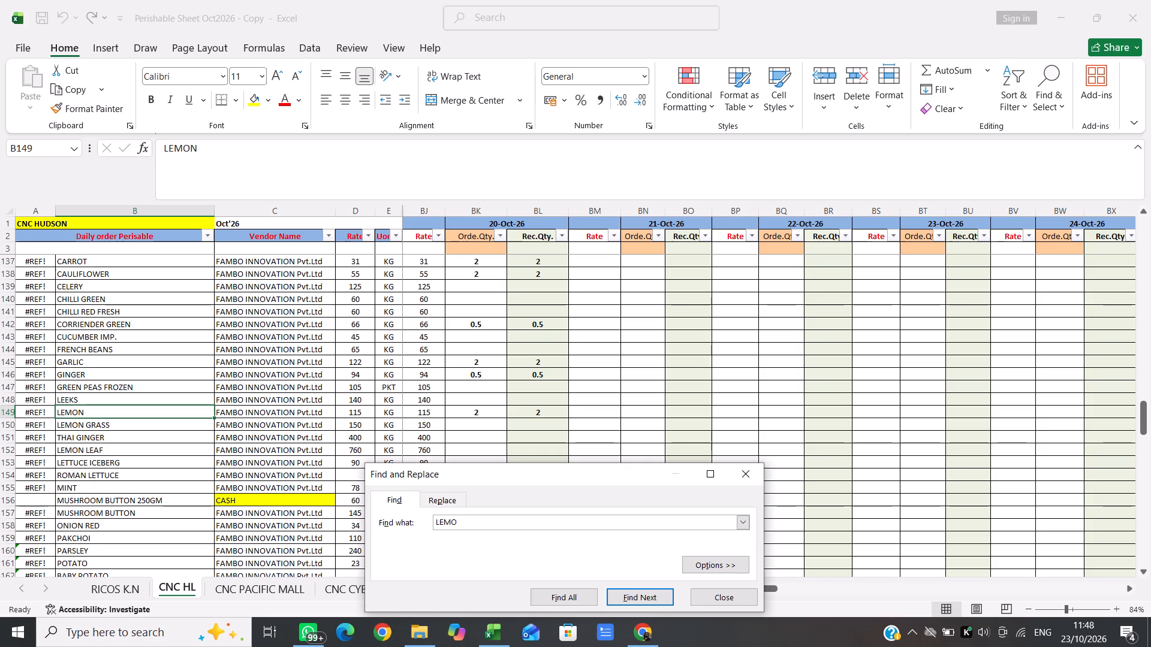
pyautogui.click(748, 474)
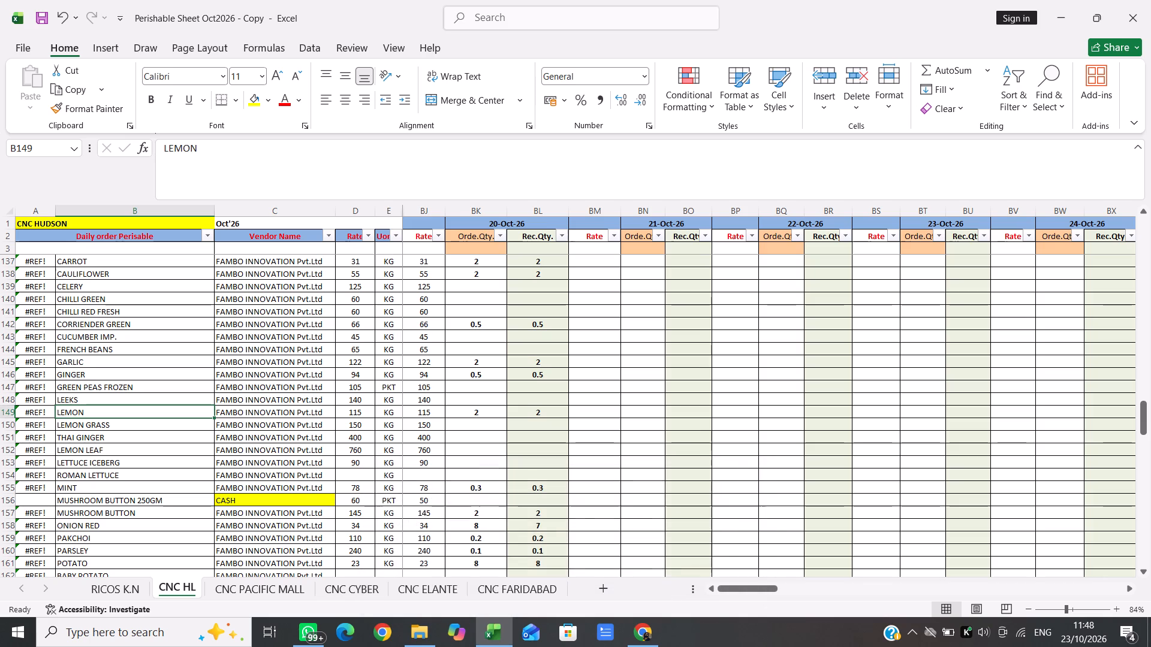
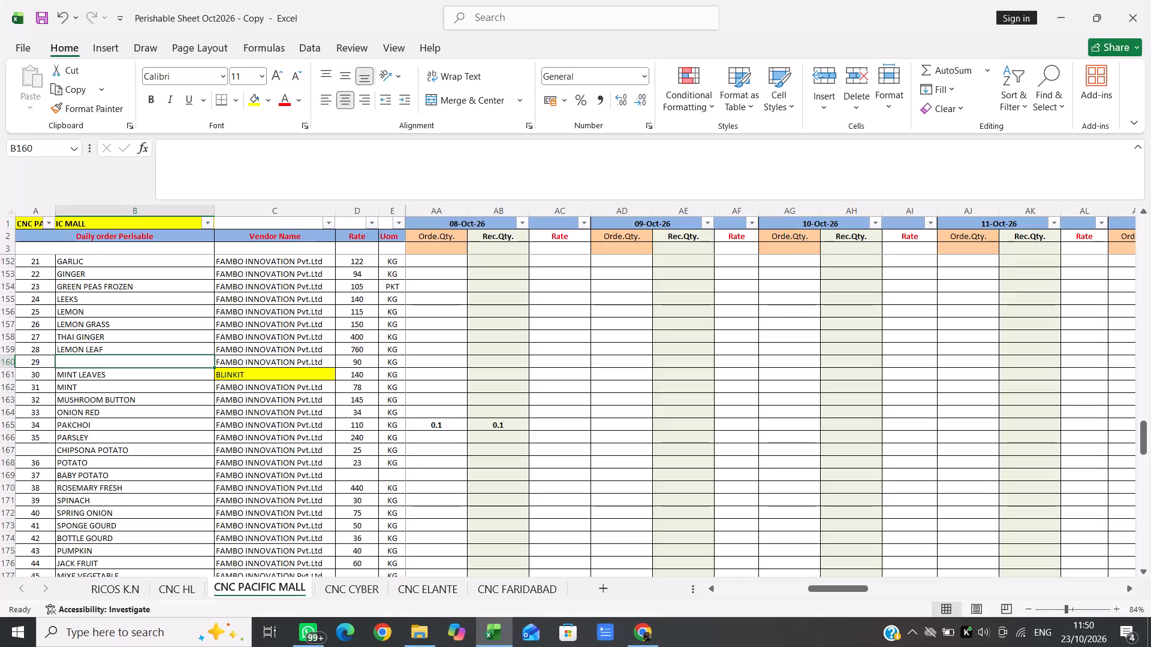
# Enter LETTUCE ICEBORG as the item name in the blank cell of item 29, below LEMON LEAF.
pyautogui.click(74, 356)
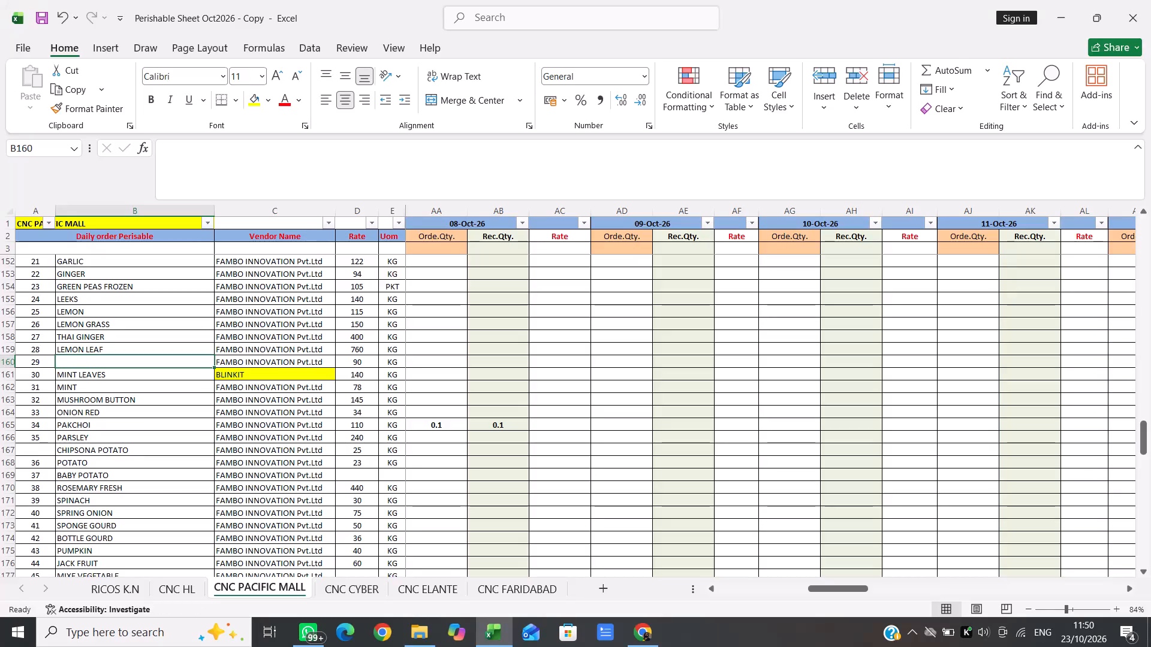
pyautogui.doubleClick(65, 362)
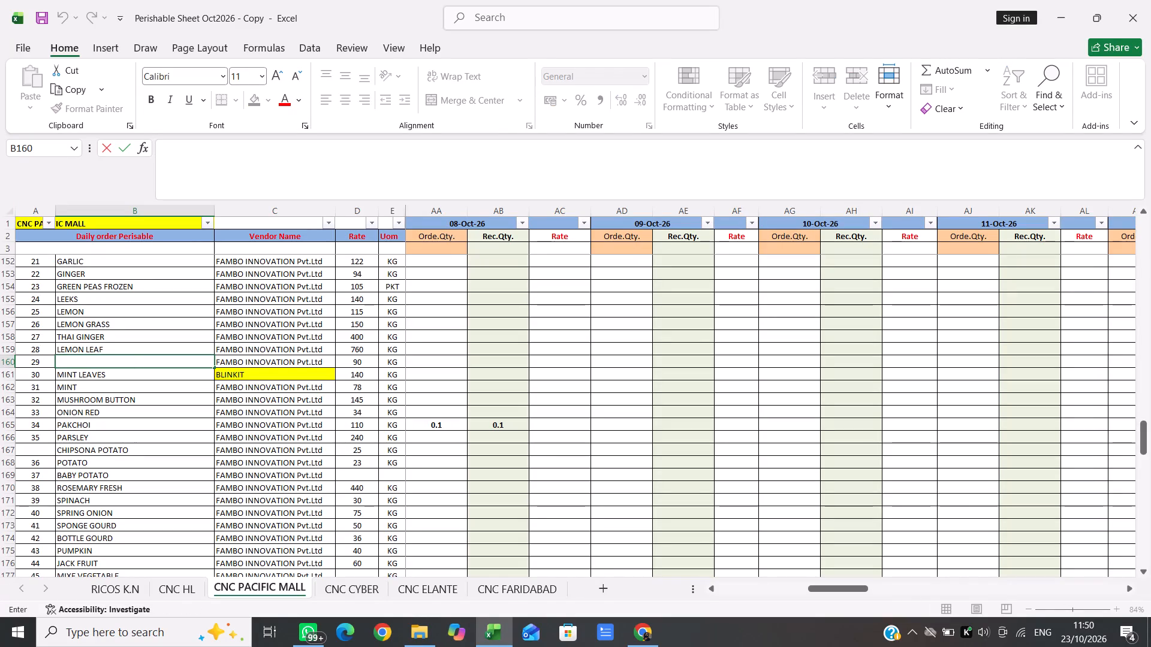
pyautogui.press('space')
pyautogui.press('BackSpace')
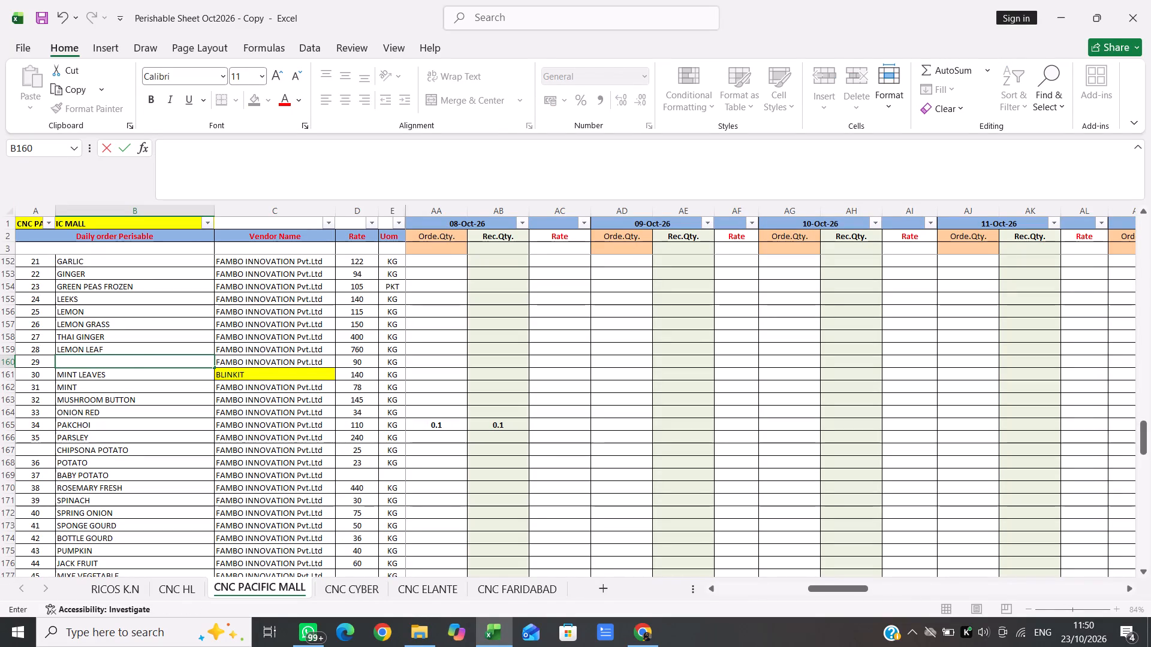
pyautogui.press('BackSpace')
pyautogui.press('BackSpace')
pyautogui.press('BackSpace')
pyautogui.press('BackSpace')
pyautogui.press('BackSpace')
pyautogui.press('BackSpace')
pyautogui.press('BackSpace')
pyautogui.press('BackSpace')
pyautogui.press('BackSpace')
pyautogui.press('BackSpace')
pyautogui.press('BackSpace')
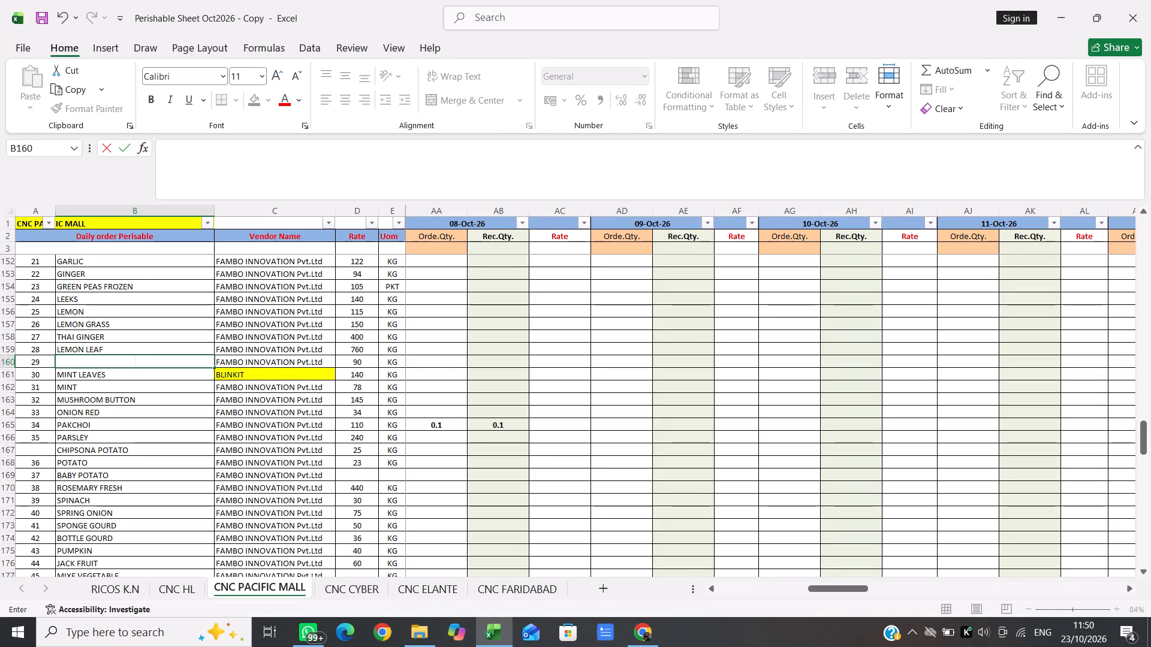
pyautogui.write('LETT')
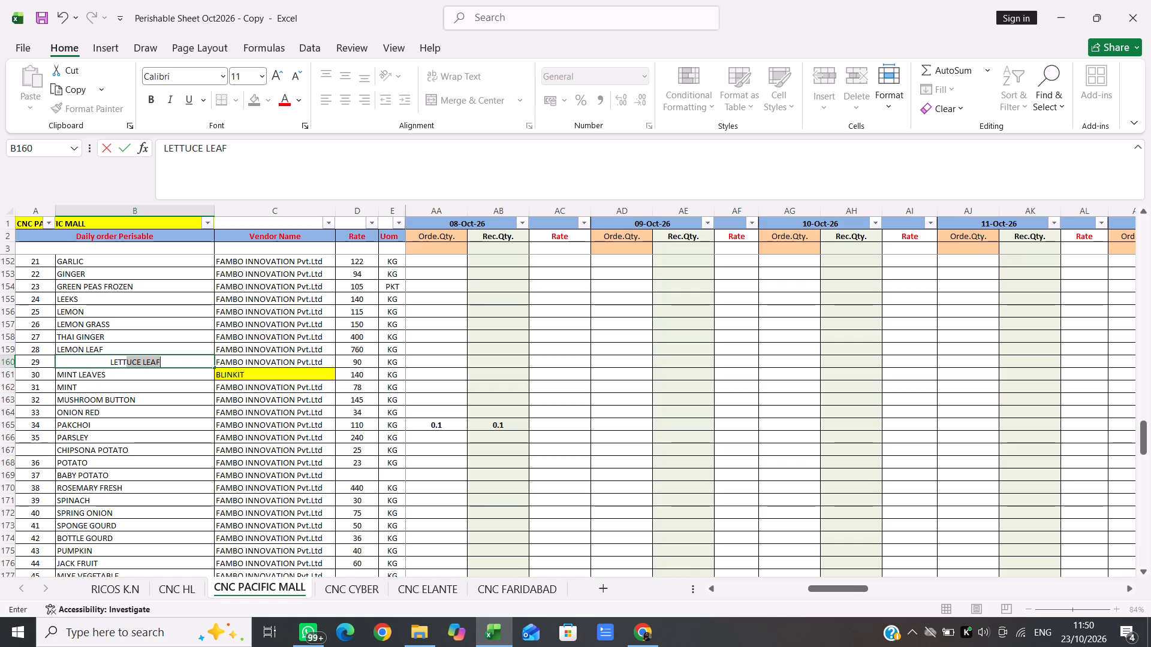
pyautogui.write('UCE')
pyautogui.press('space')
pyautogui.write('ICEBOR')
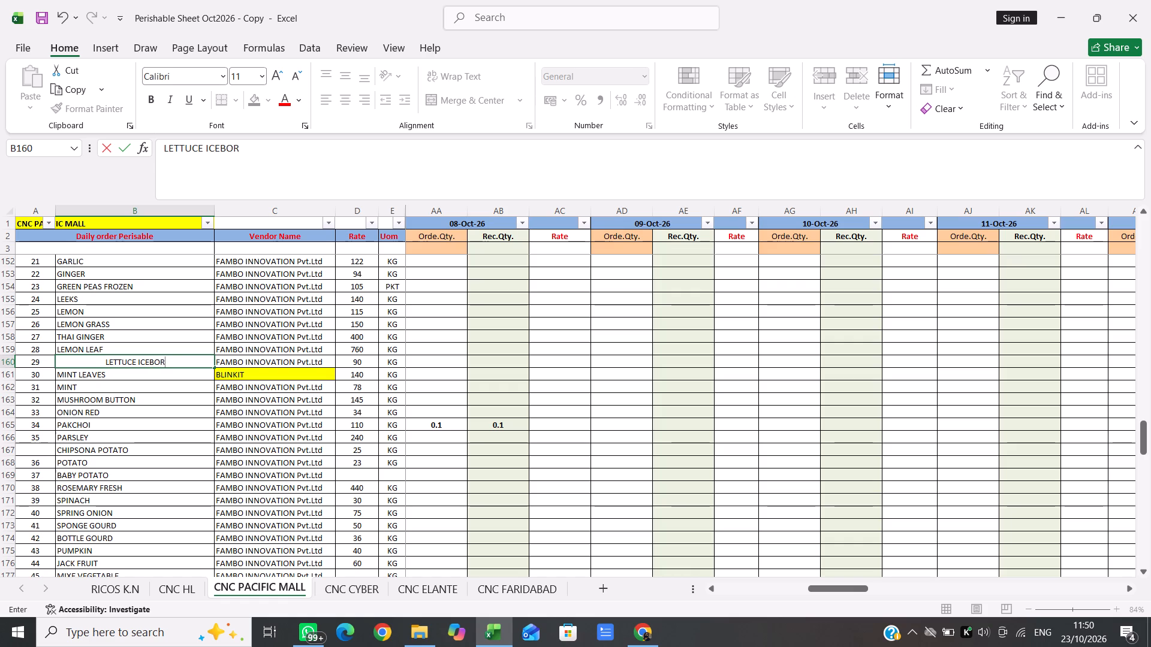
pyautogui.press('g')
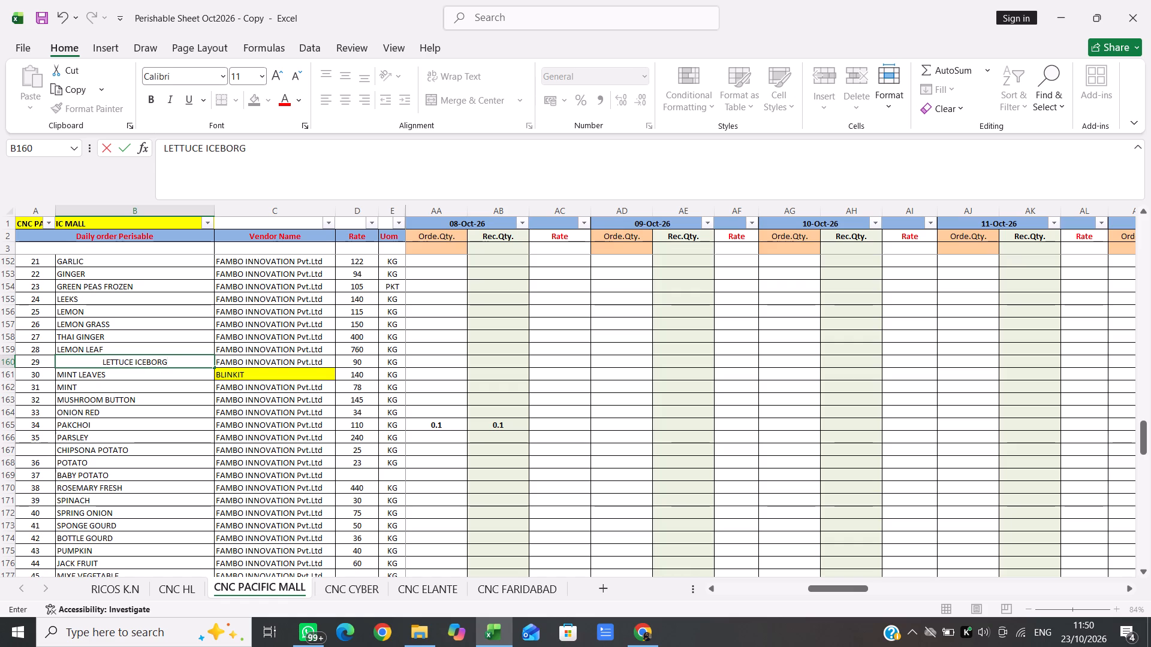
pyautogui.click(426, 359)
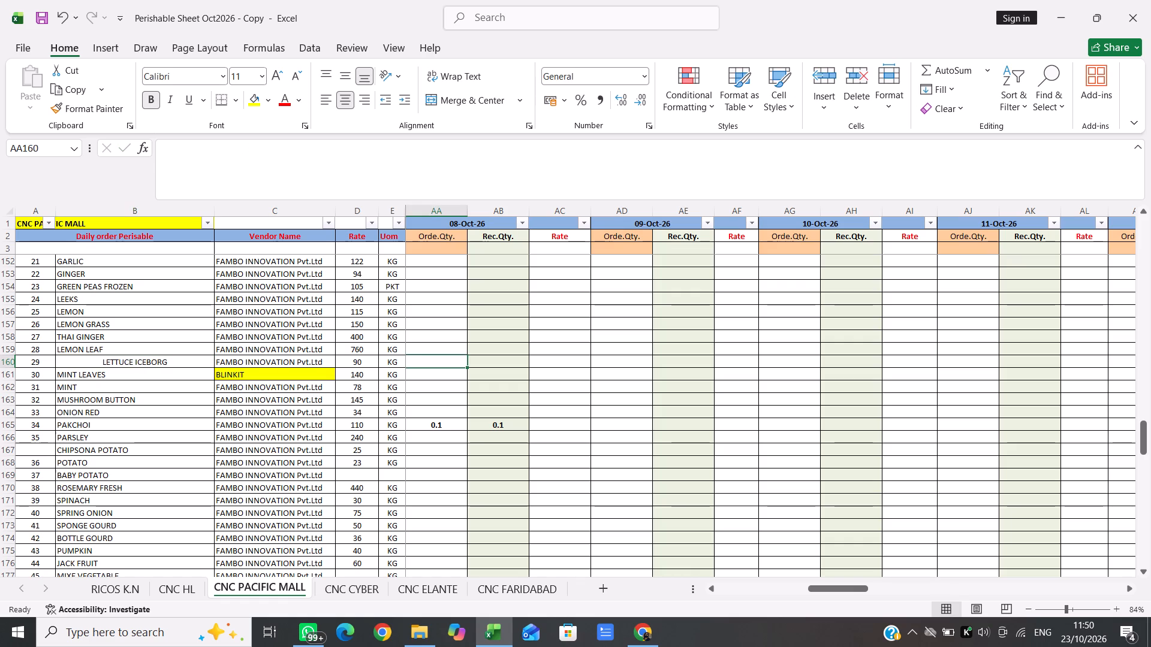
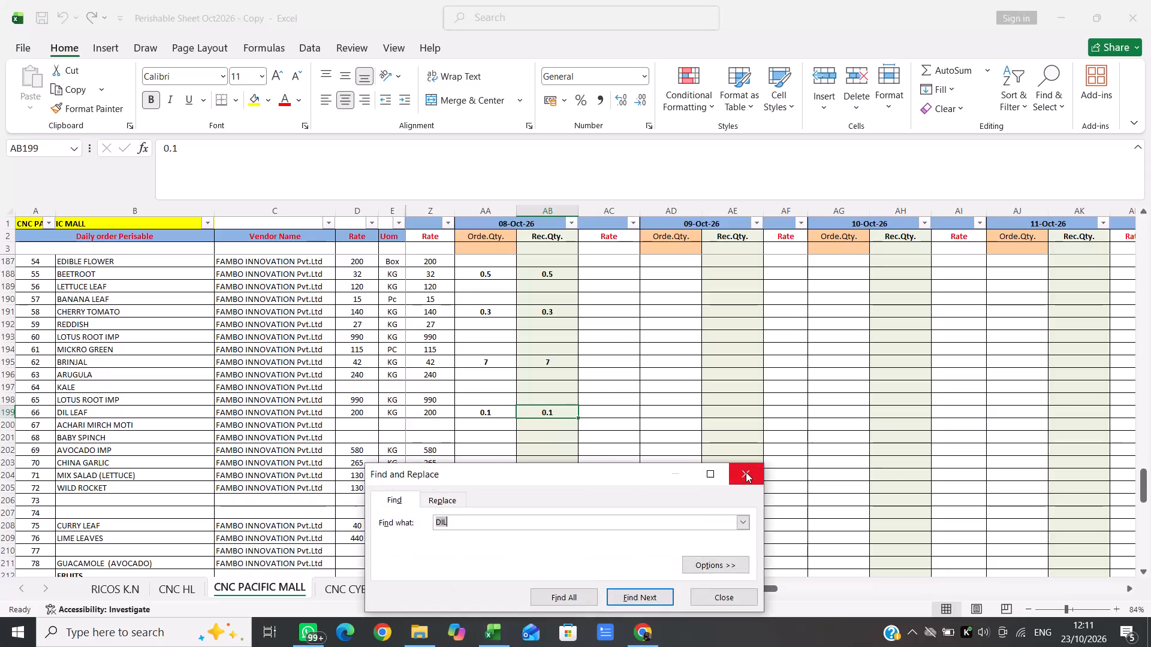
# Search the sheet for DRAG, and for the shorter text DR, to locate the item.
pyautogui.press('BackSpace')
pyautogui.press('BackSpace')
pyautogui.press('BackSpace')
pyautogui.press('BackSpace')
pyautogui.press('BackSpace')
pyautogui.press('BackSpace')
pyautogui.write('DRAG')
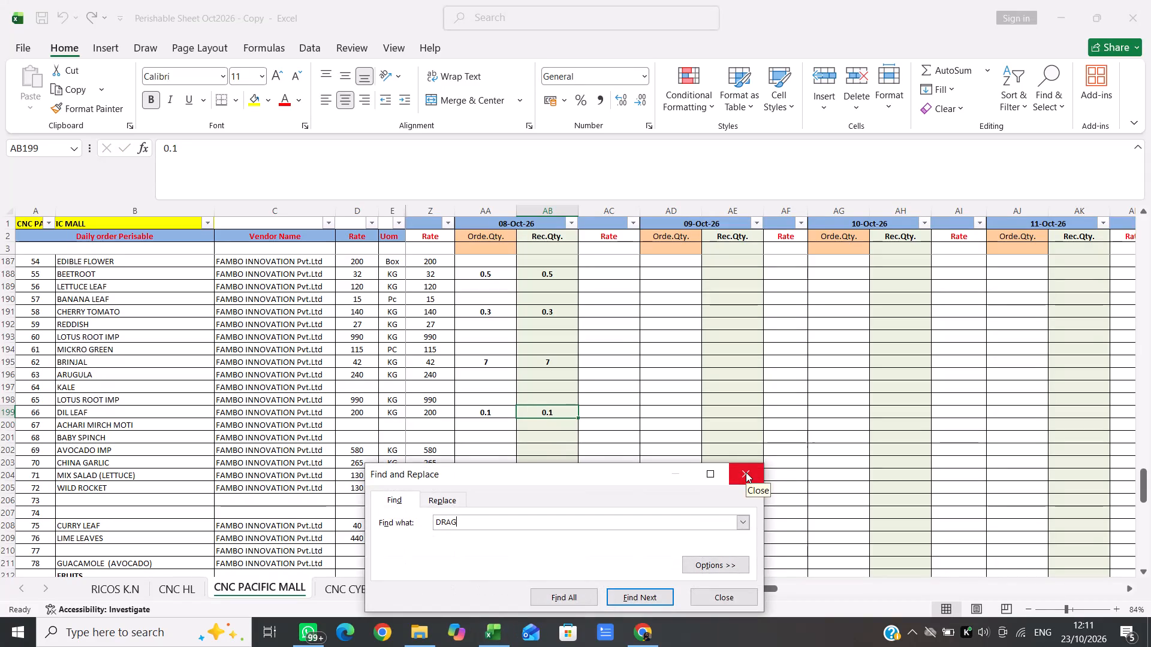
pyautogui.press('Return')
pyautogui.press('Return')
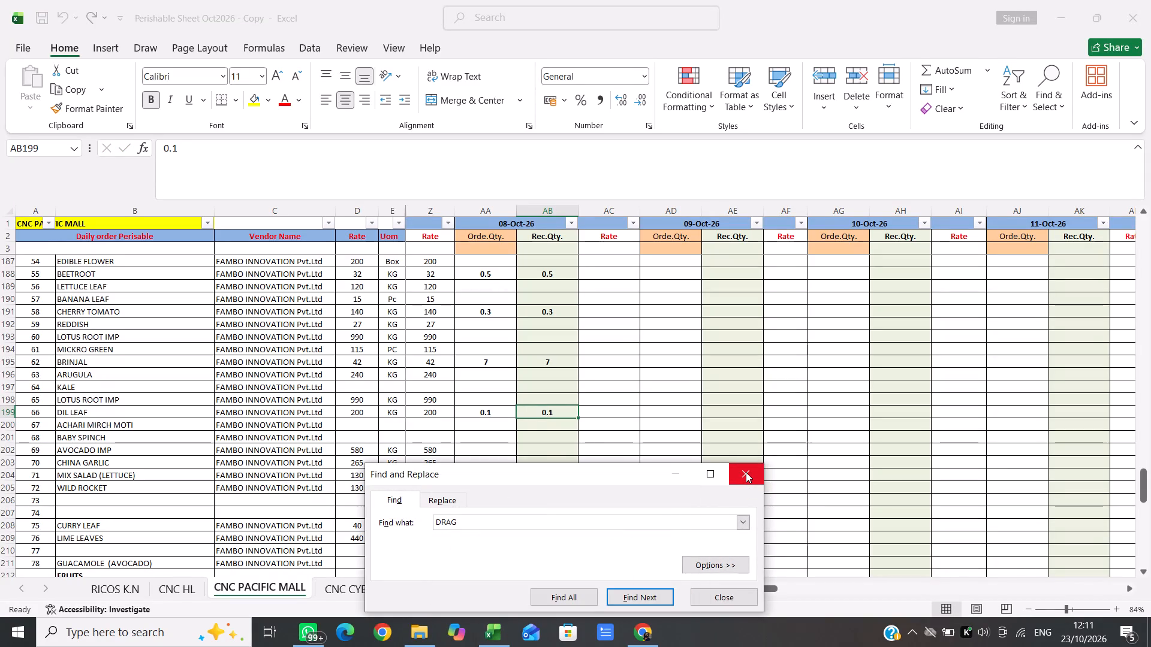
pyautogui.press('BackSpace')
pyautogui.press('BackSpace')
pyautogui.press('Return')
pyautogui.press('Return')
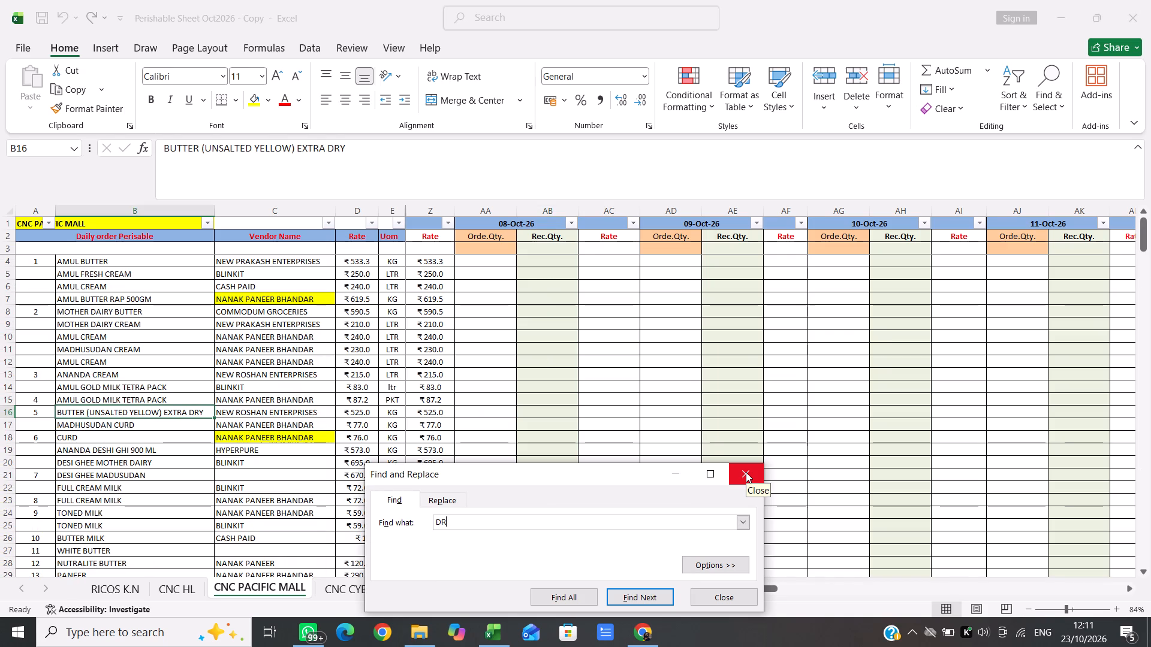
pyautogui.press('Return')
pyautogui.click(746, 472)
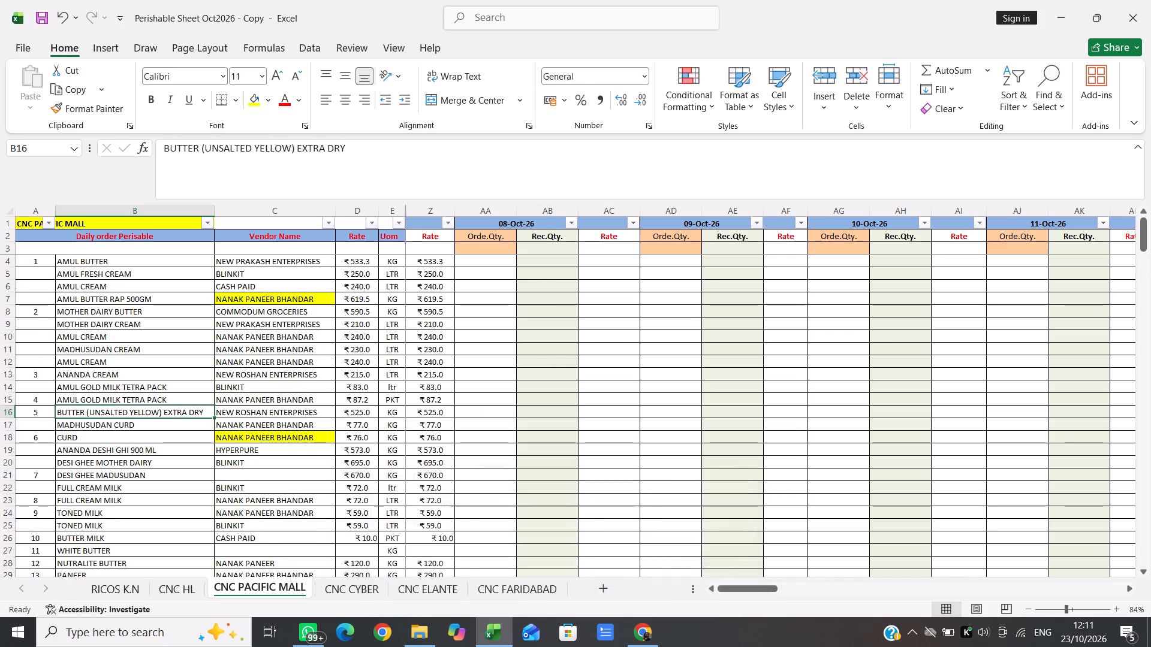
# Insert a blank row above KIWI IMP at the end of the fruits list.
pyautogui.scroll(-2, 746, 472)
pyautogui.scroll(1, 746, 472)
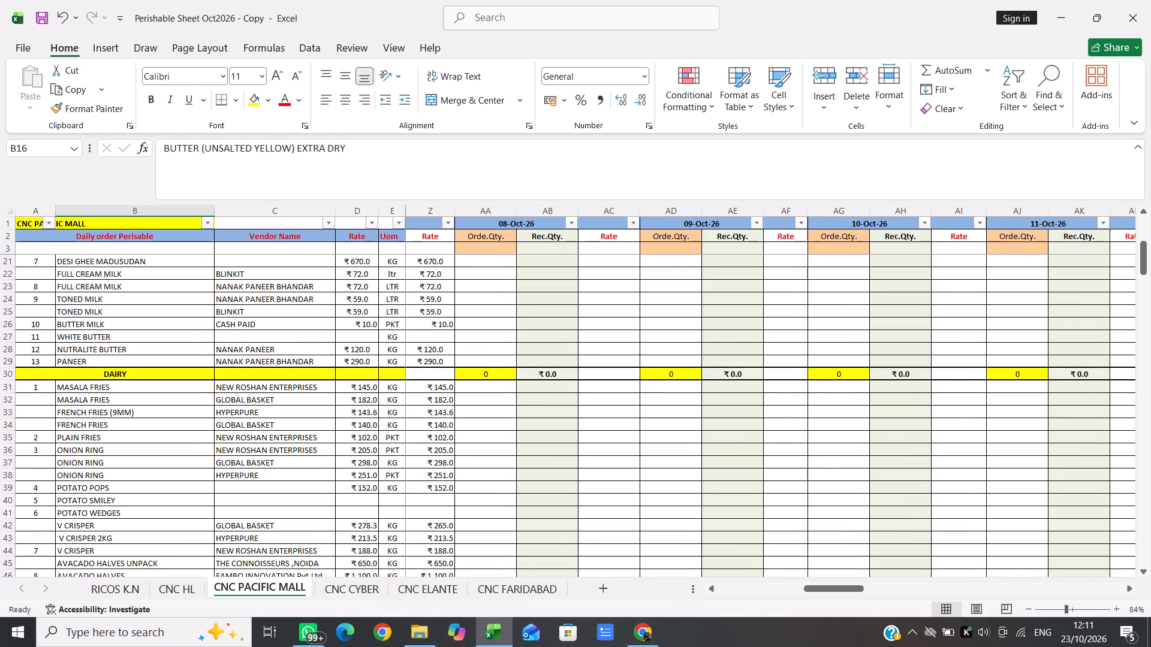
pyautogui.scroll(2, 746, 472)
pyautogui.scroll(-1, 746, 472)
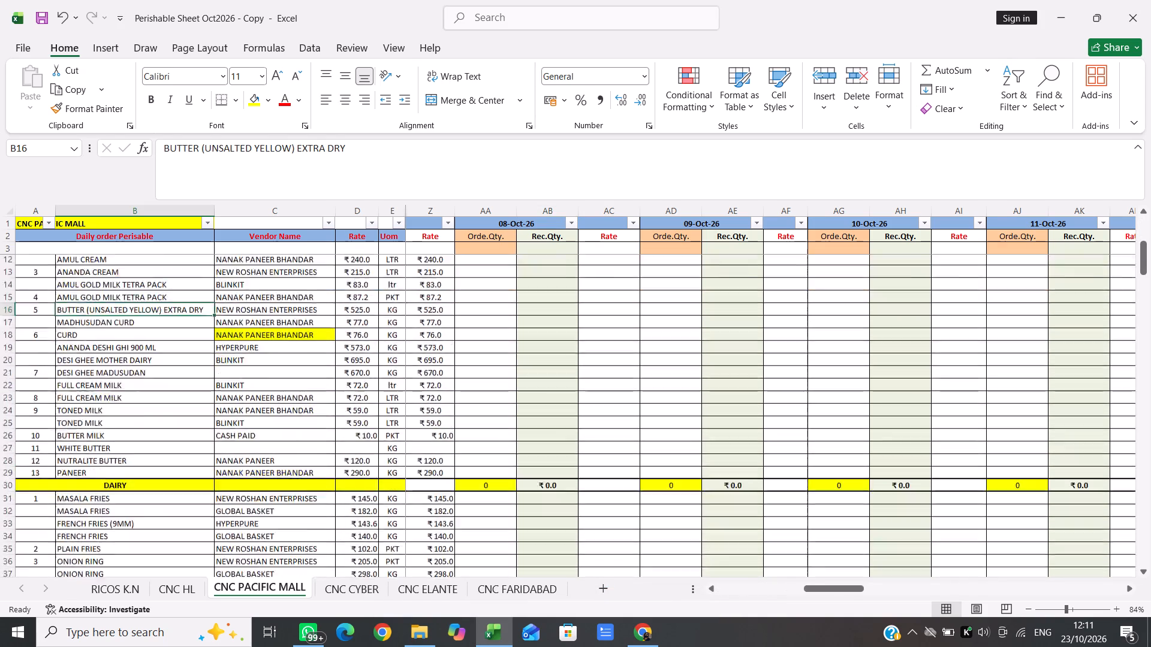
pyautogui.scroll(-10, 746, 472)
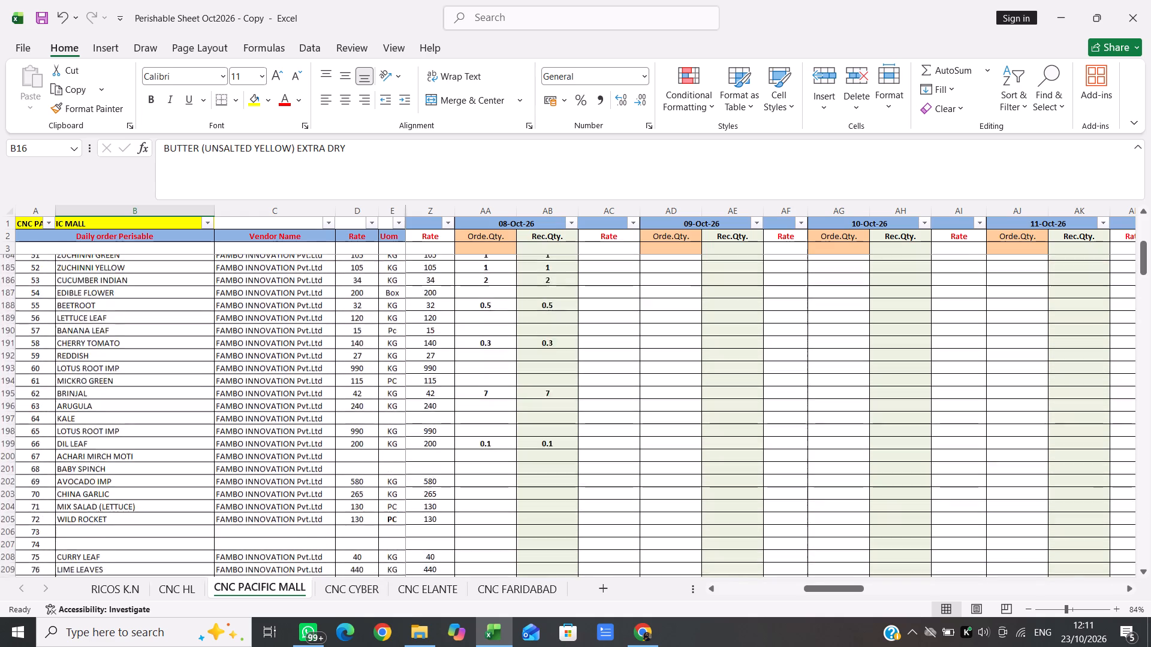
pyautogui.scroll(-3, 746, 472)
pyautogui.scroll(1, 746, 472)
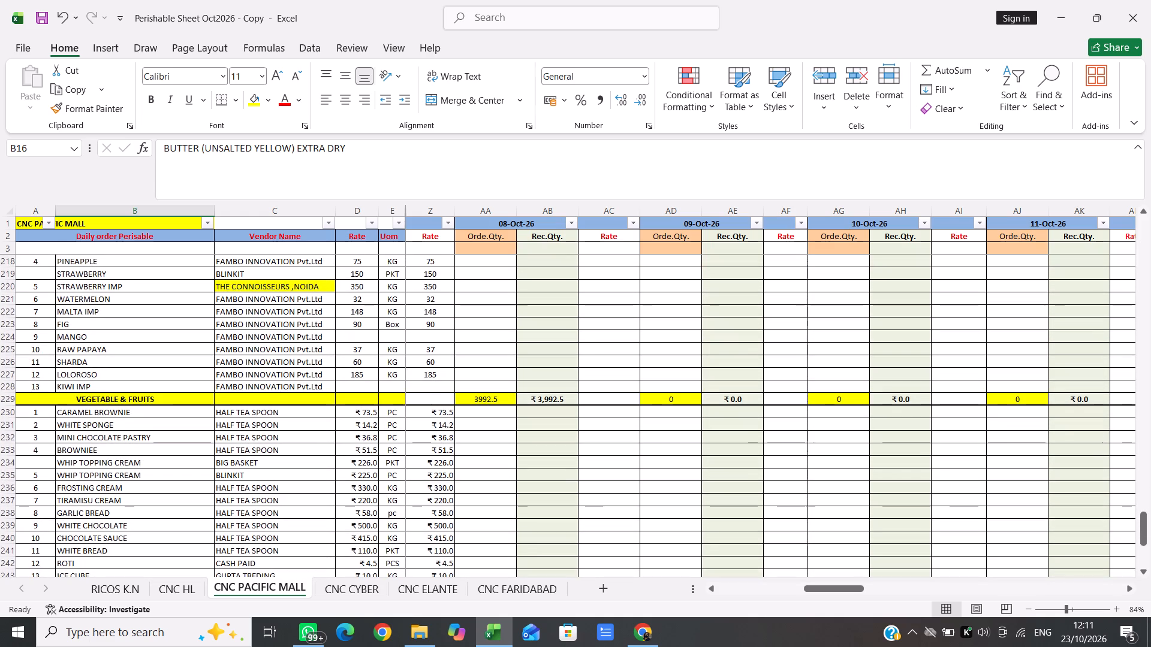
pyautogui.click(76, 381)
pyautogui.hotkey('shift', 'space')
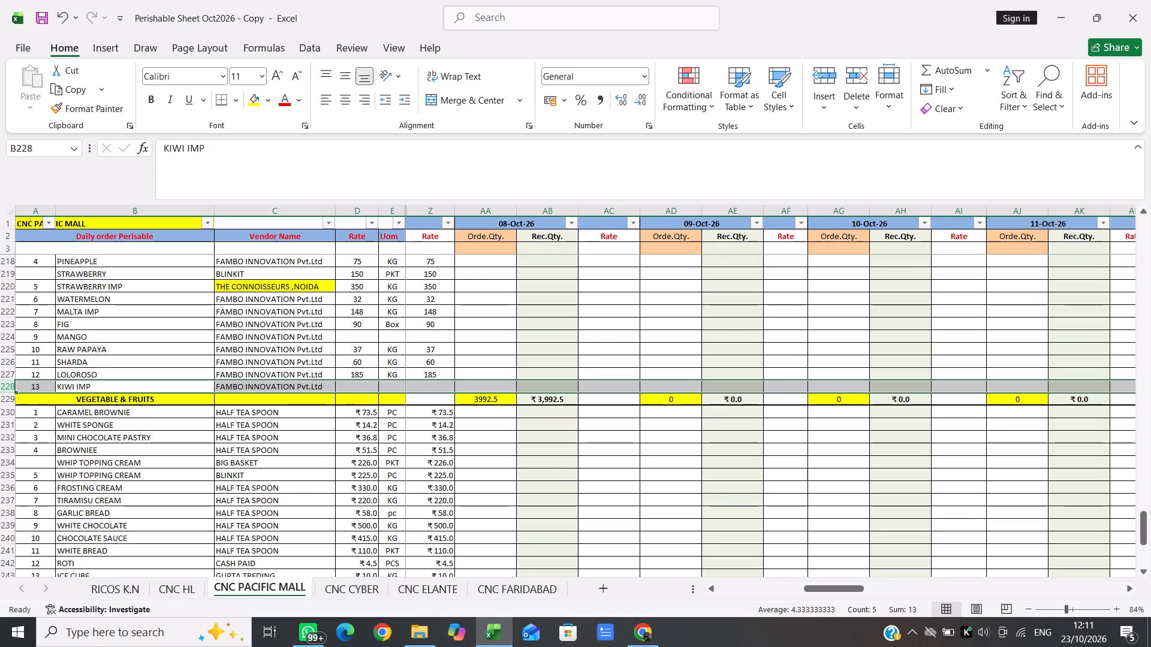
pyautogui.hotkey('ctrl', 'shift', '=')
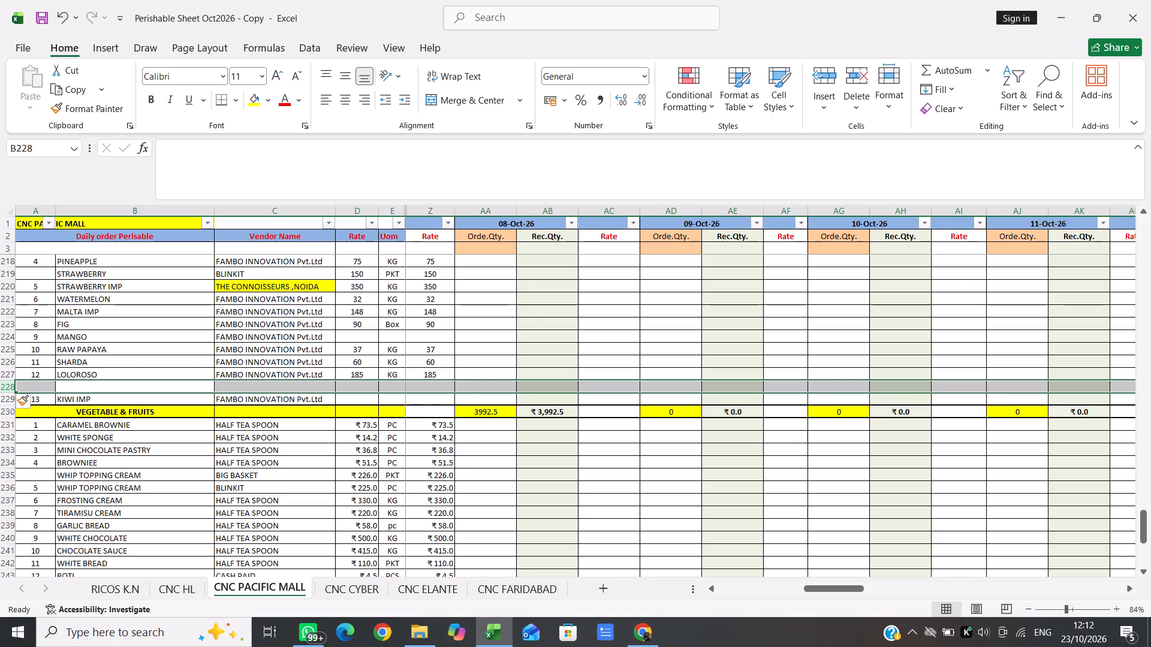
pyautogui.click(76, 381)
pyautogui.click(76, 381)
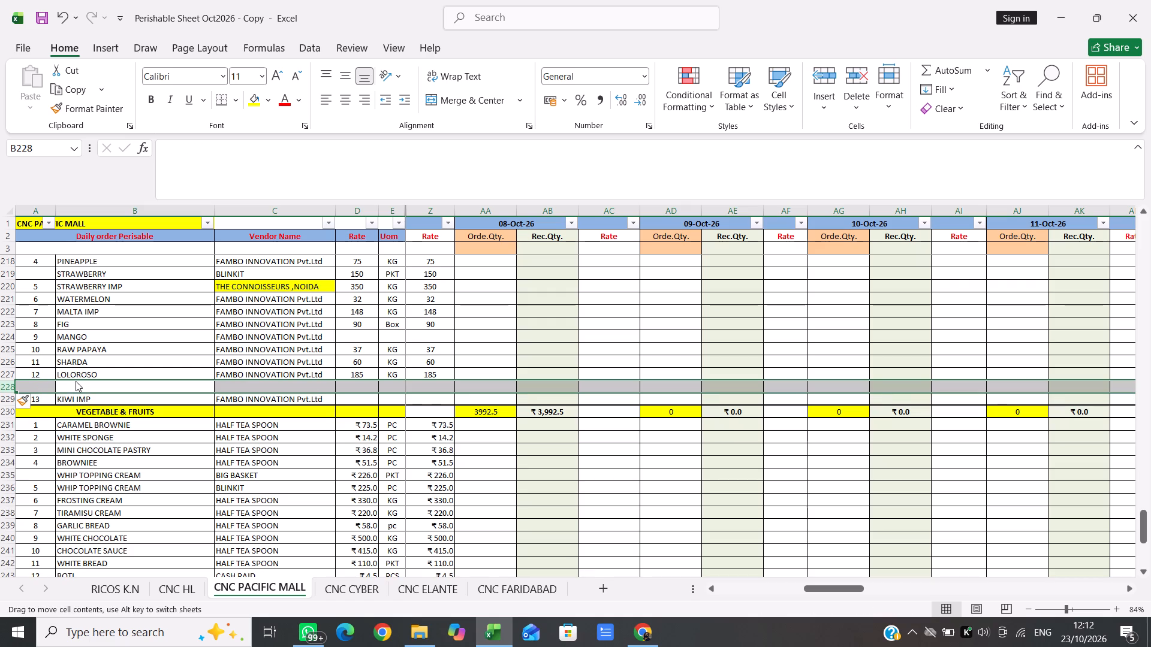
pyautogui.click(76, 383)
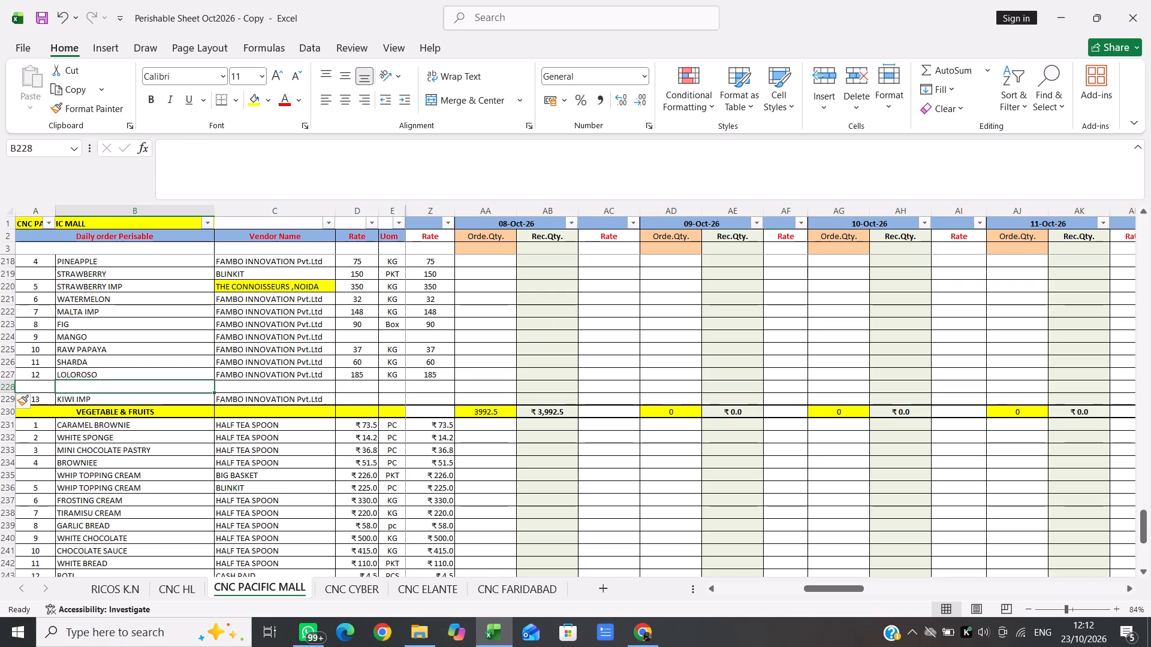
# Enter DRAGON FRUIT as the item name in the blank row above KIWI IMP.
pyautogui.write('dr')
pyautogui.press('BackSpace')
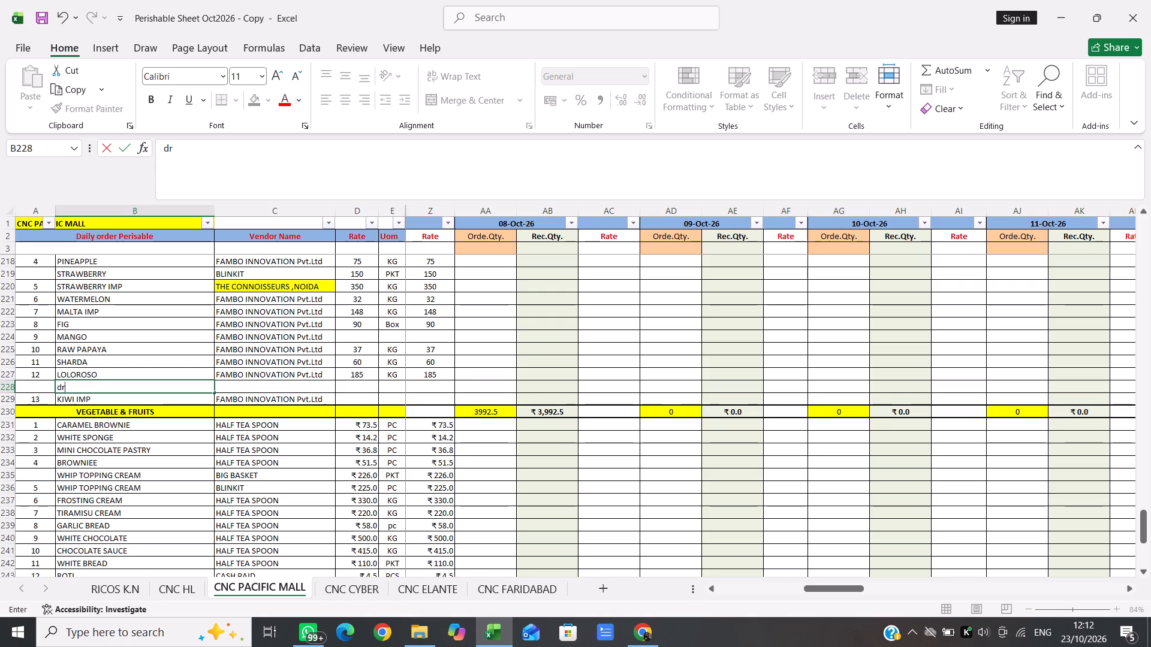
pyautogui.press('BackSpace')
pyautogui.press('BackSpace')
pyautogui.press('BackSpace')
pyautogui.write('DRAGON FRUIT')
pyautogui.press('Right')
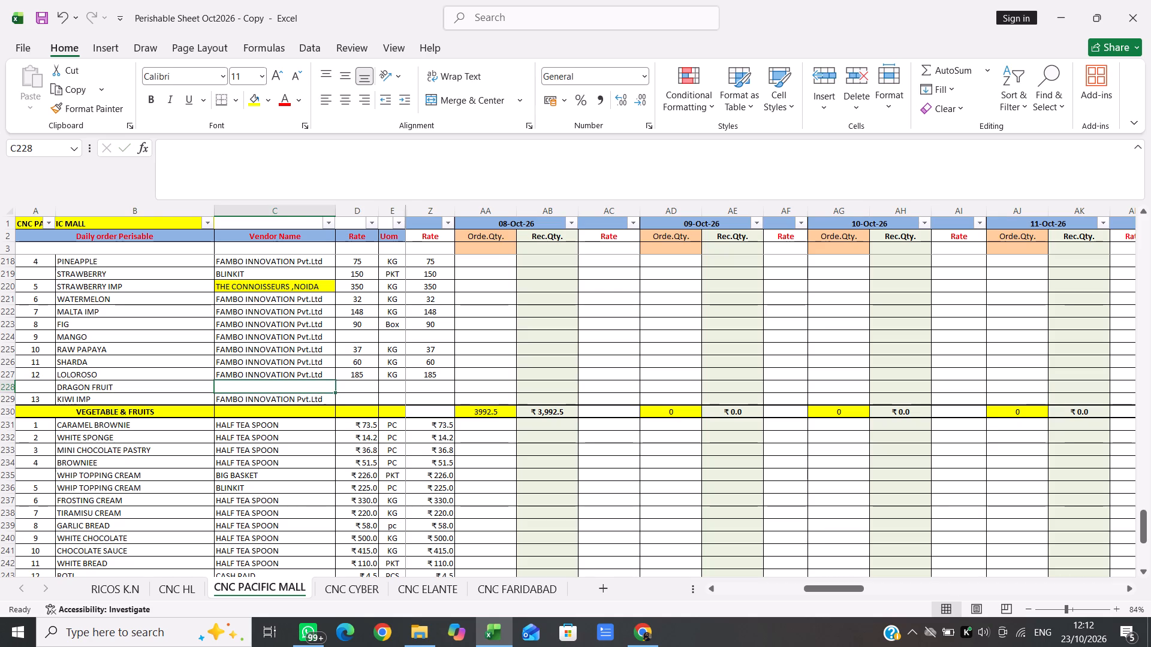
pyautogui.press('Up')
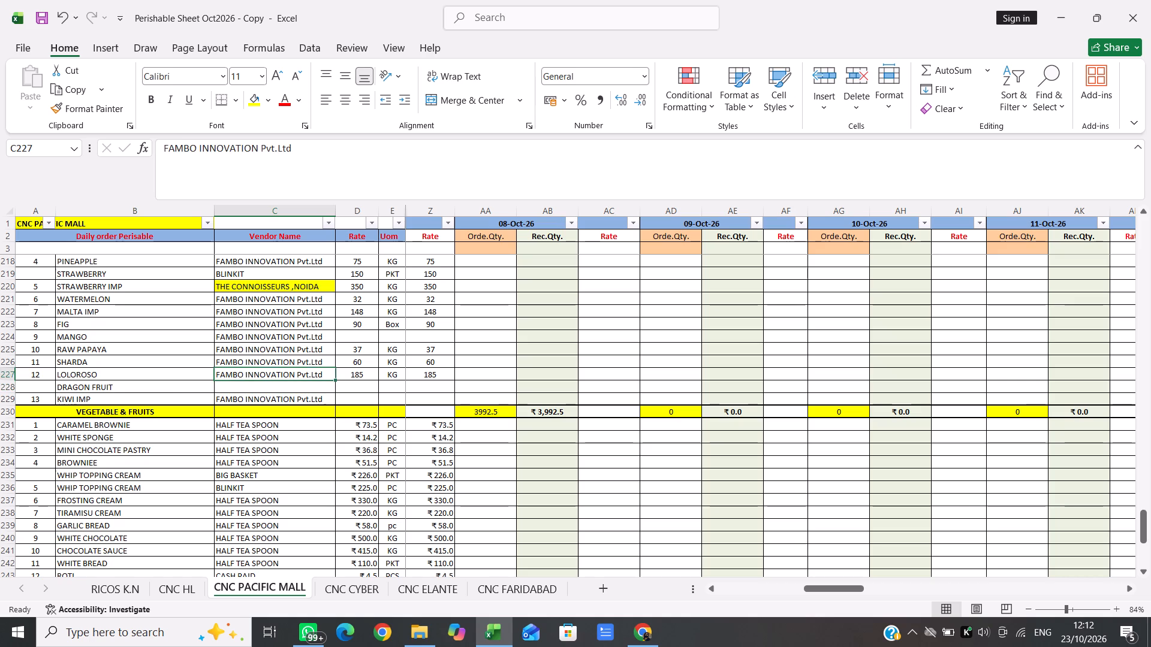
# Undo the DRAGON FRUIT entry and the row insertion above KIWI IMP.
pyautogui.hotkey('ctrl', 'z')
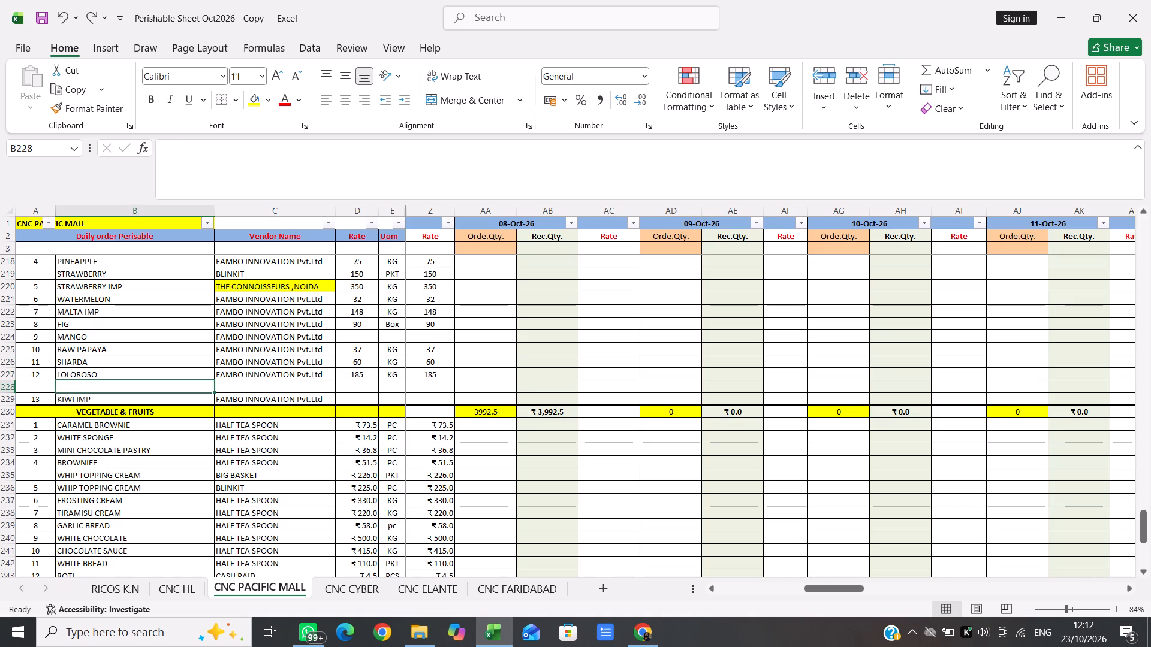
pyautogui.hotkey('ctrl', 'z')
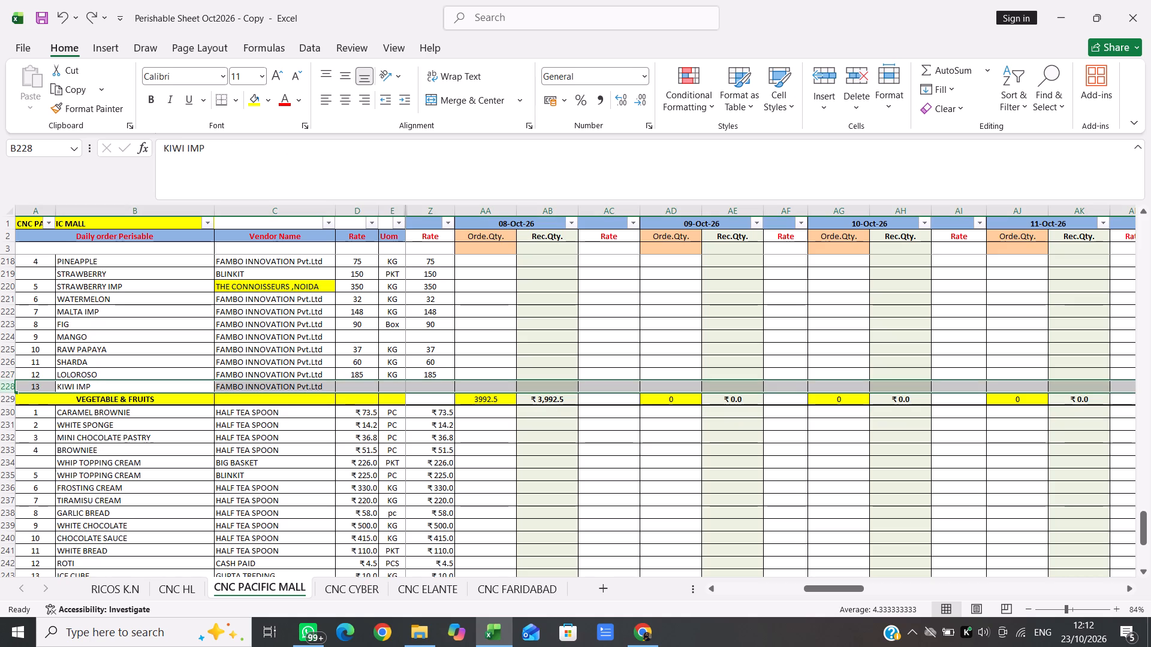
# Add a new row above KIWI IMP for the item DRAGON FRUIT with vendor FAMBO INNOVATION Pvt.Ltd.
pyautogui.hotkey('shift', 'space')
pyautogui.hotkey('ctrl', 'shift', '=')
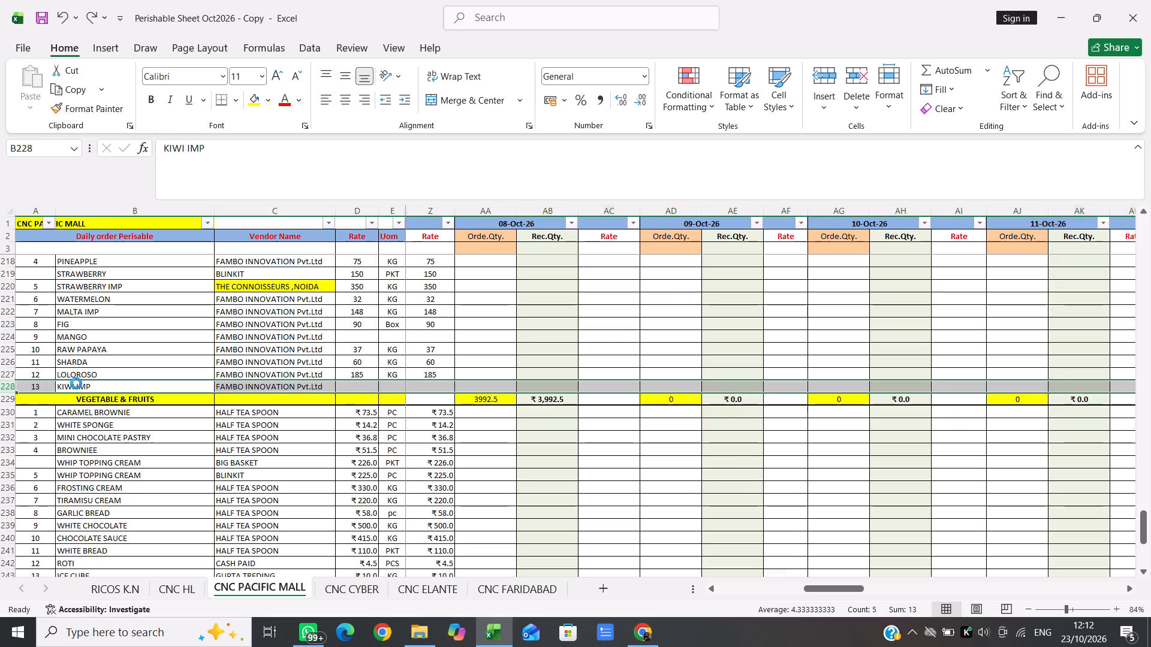
pyautogui.doubleClick(76, 384)
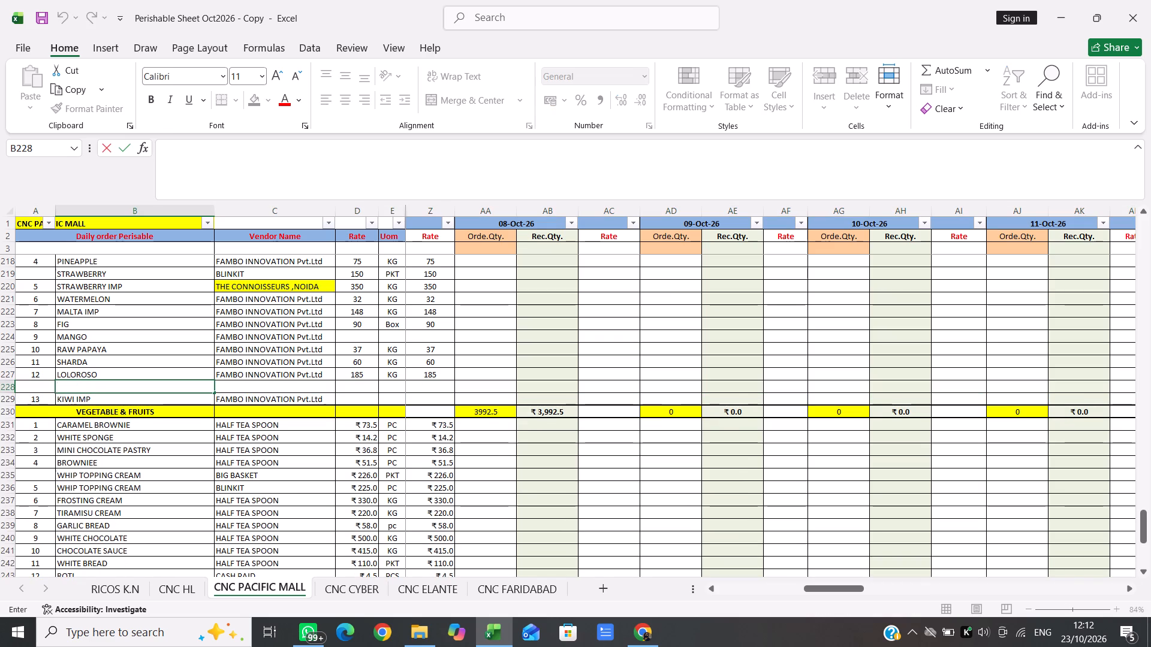
pyautogui.write('DR')
pyautogui.write('AG')
pyautogui.write('ON FRUIT')
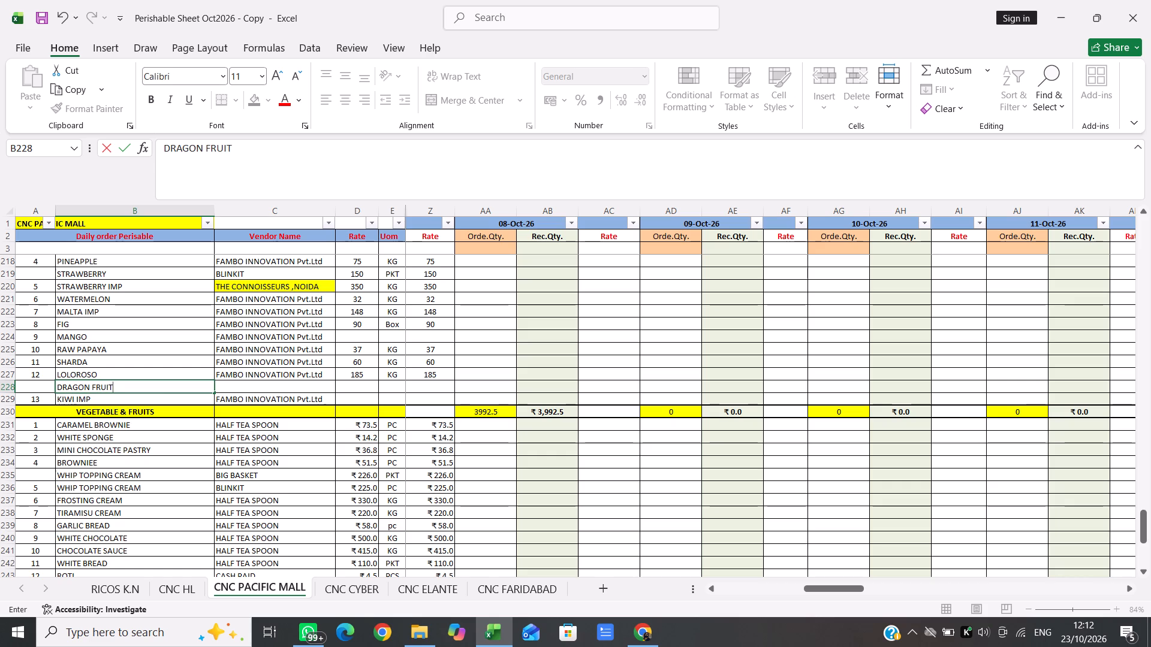
pyautogui.press('Right')
pyautogui.write('FA')
pyautogui.press('Right')
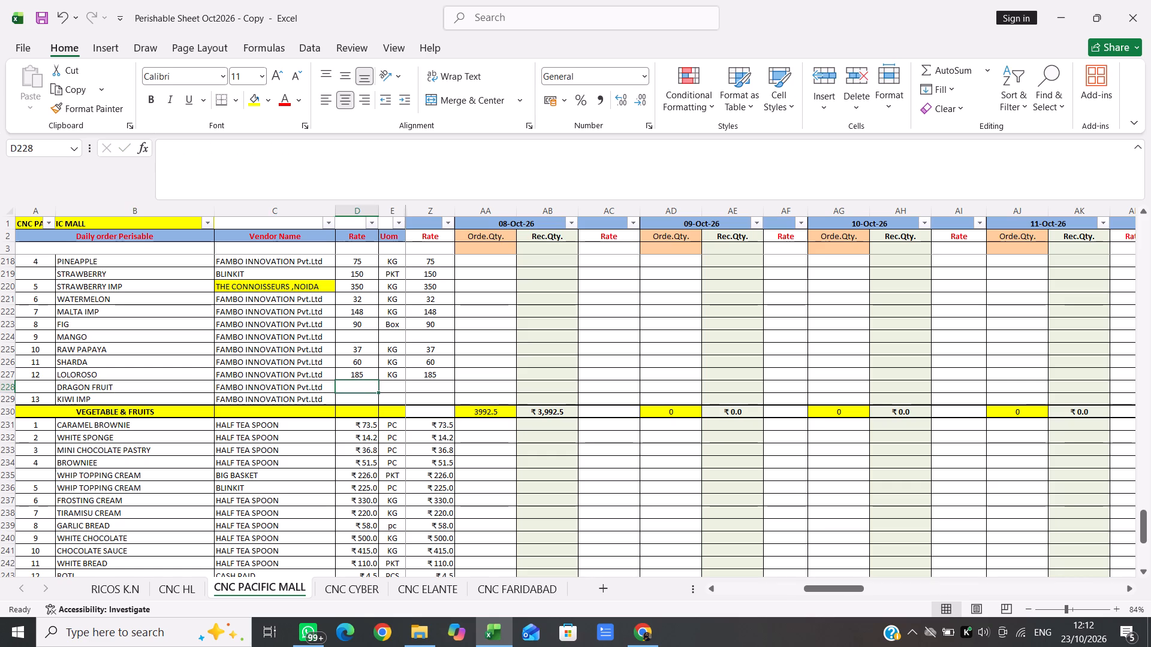
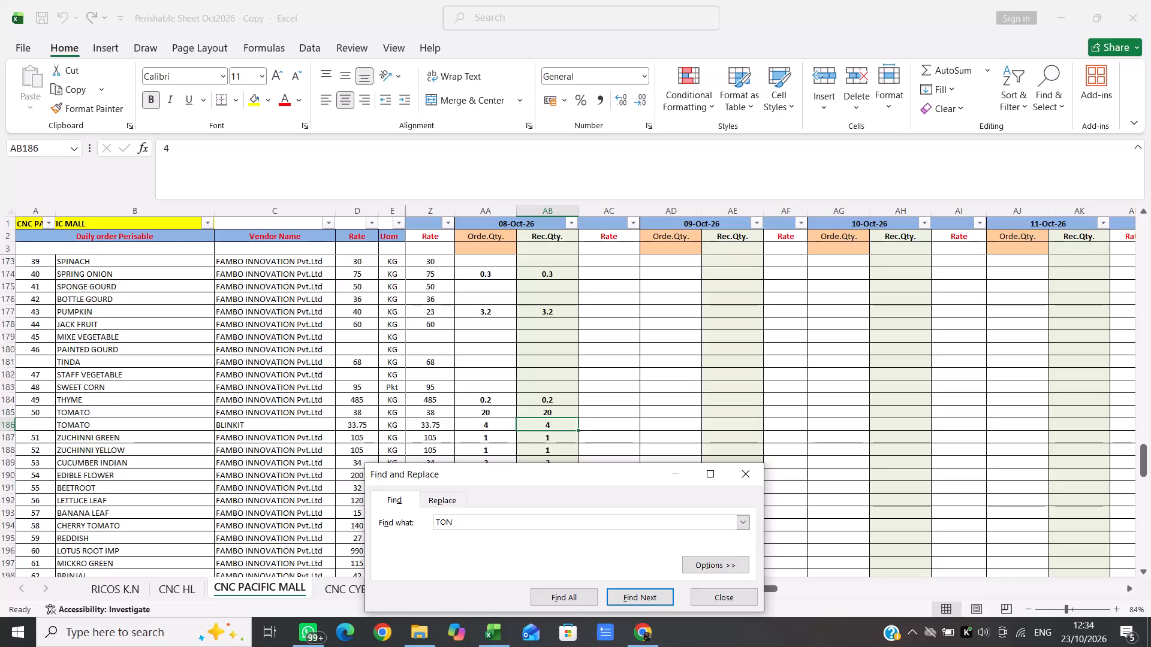
# Find the TONED MILK item supplied by BLINKIT and set its rate beside the 08-Oct-26 quantities to 62.
pyautogui.press('e')
pyautogui.press('Return')
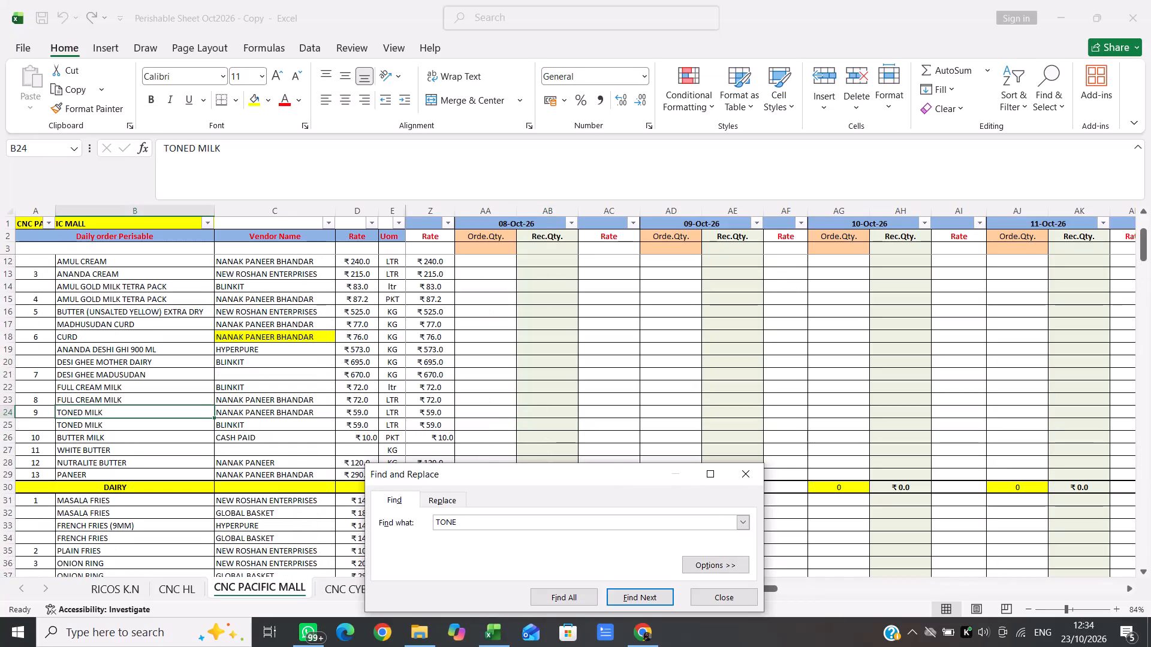
pyautogui.click(746, 472)
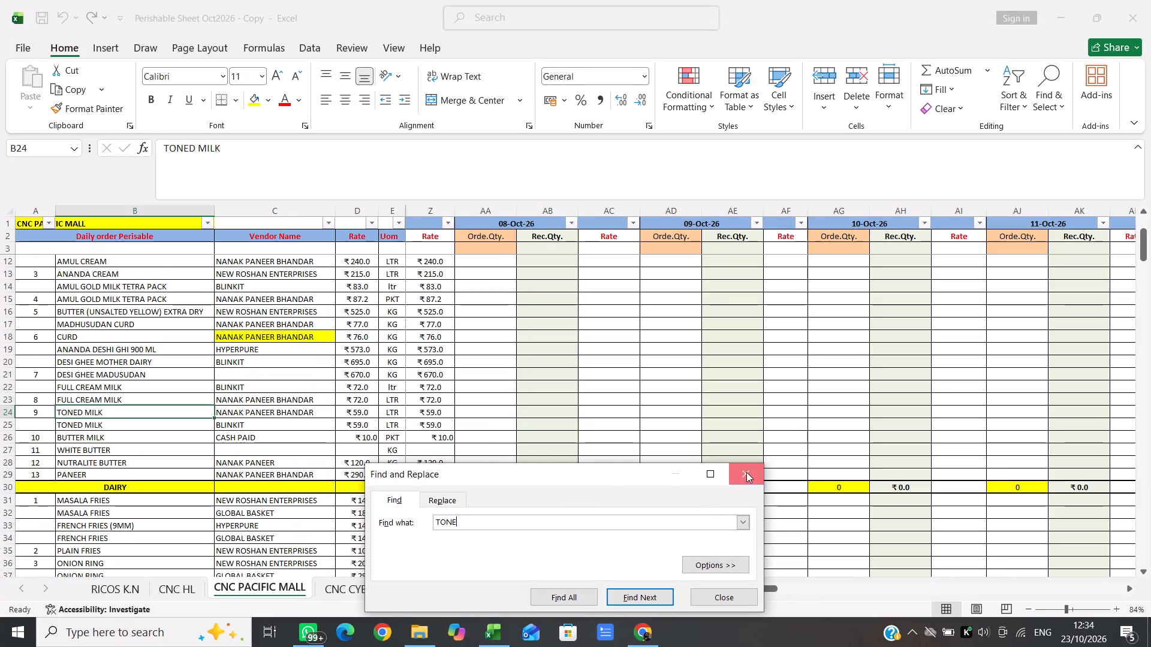
pyautogui.click(427, 427)
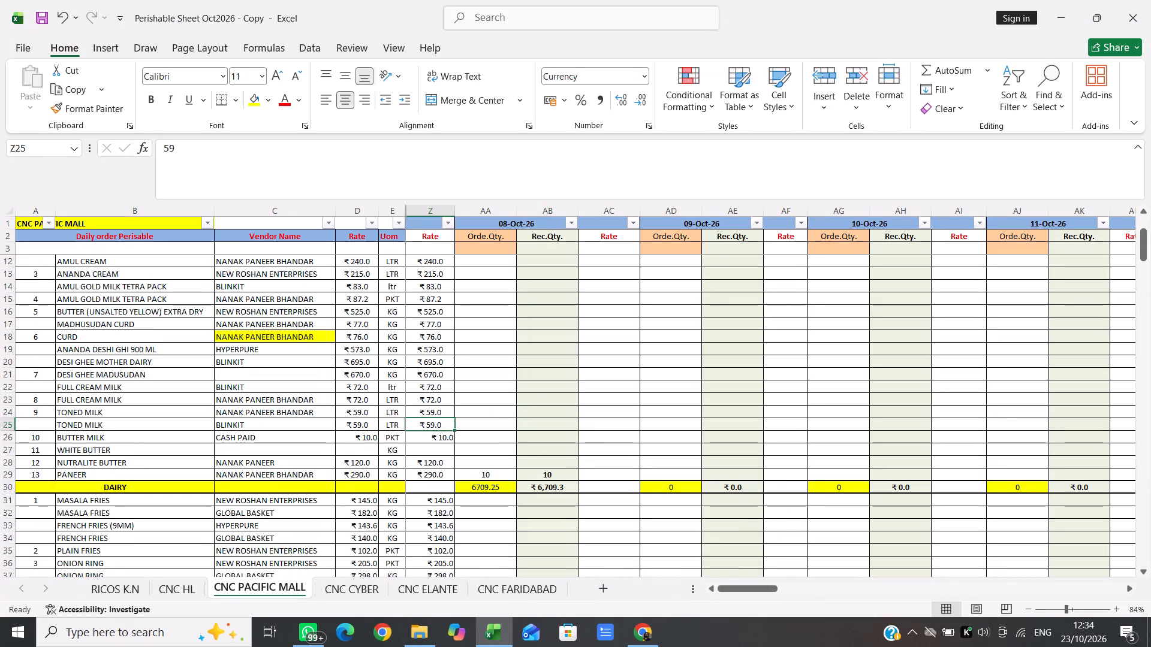
pyautogui.press('BackSpace')
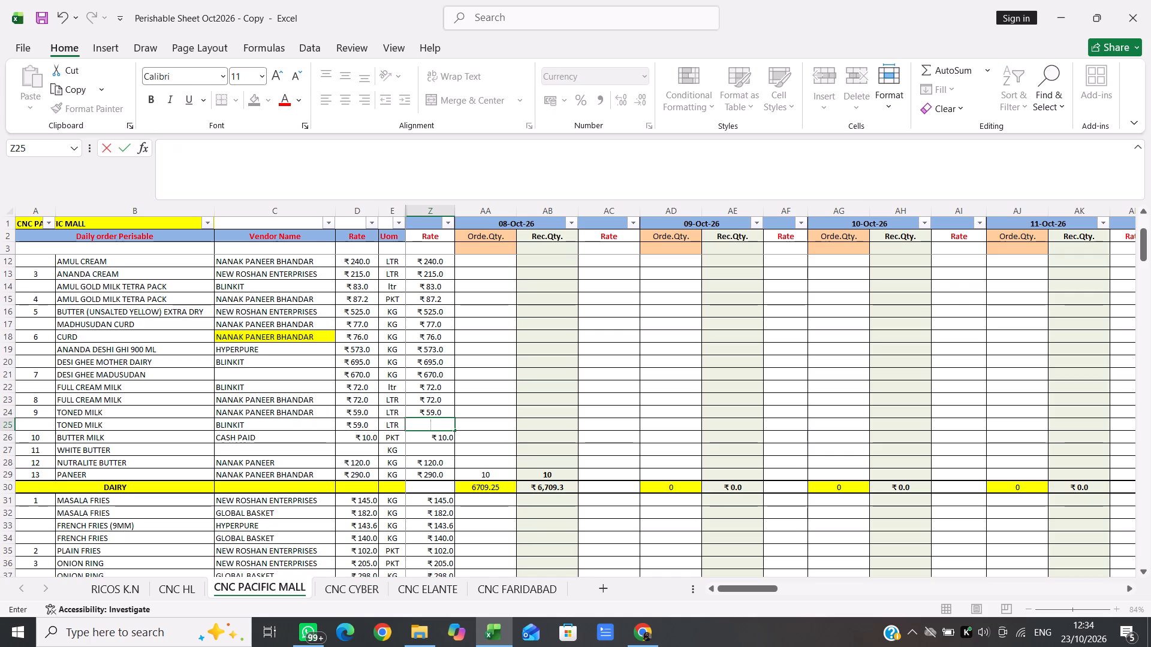
pyautogui.write('62')
pyautogui.press('Right')
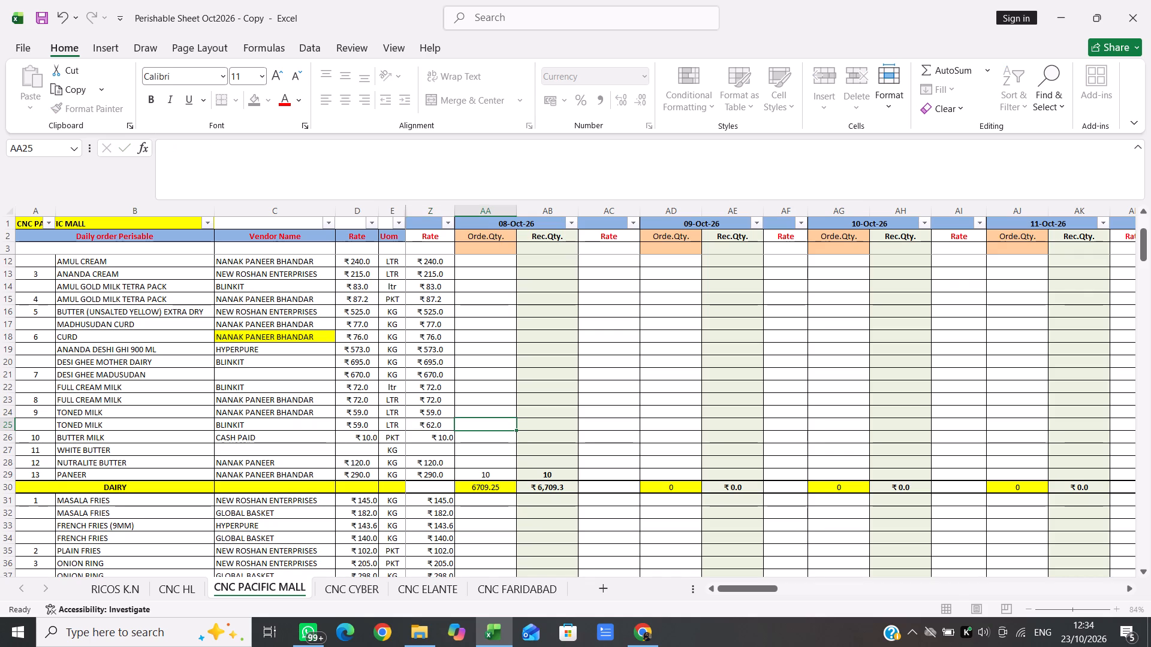
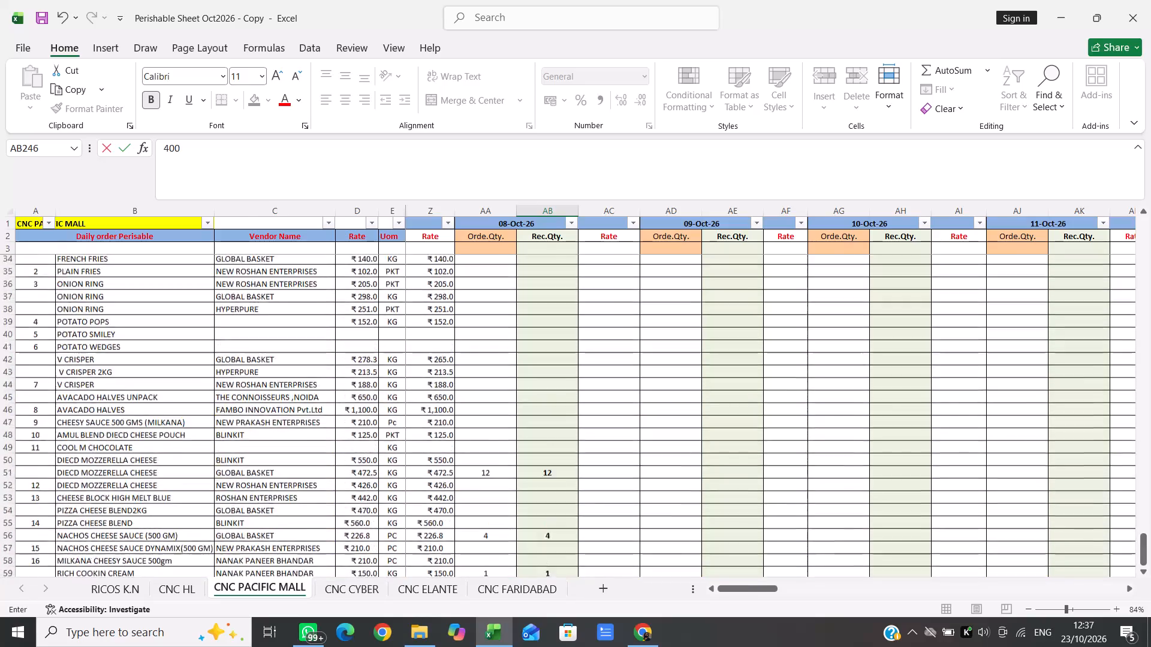
# Hide the 08-Oct-26 ordered and received quantity columns, AA and AB.
pyautogui.click(486, 210)
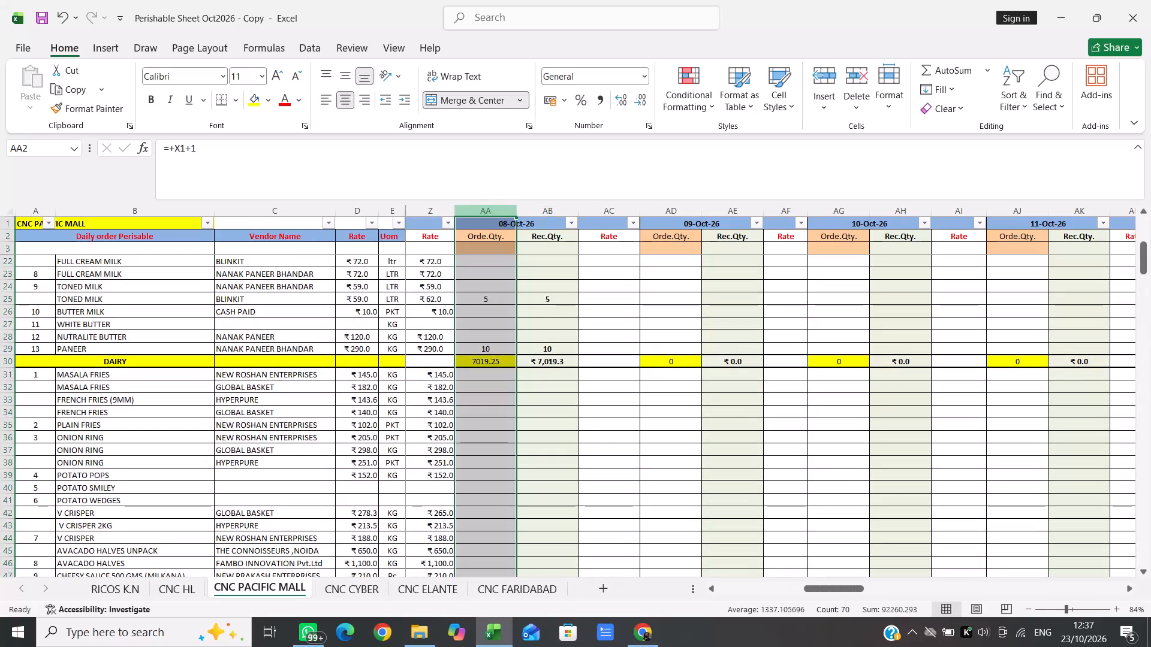
pyautogui.hotkey('shift', 'Right')
pyautogui.hotkey('shift', 'Left')
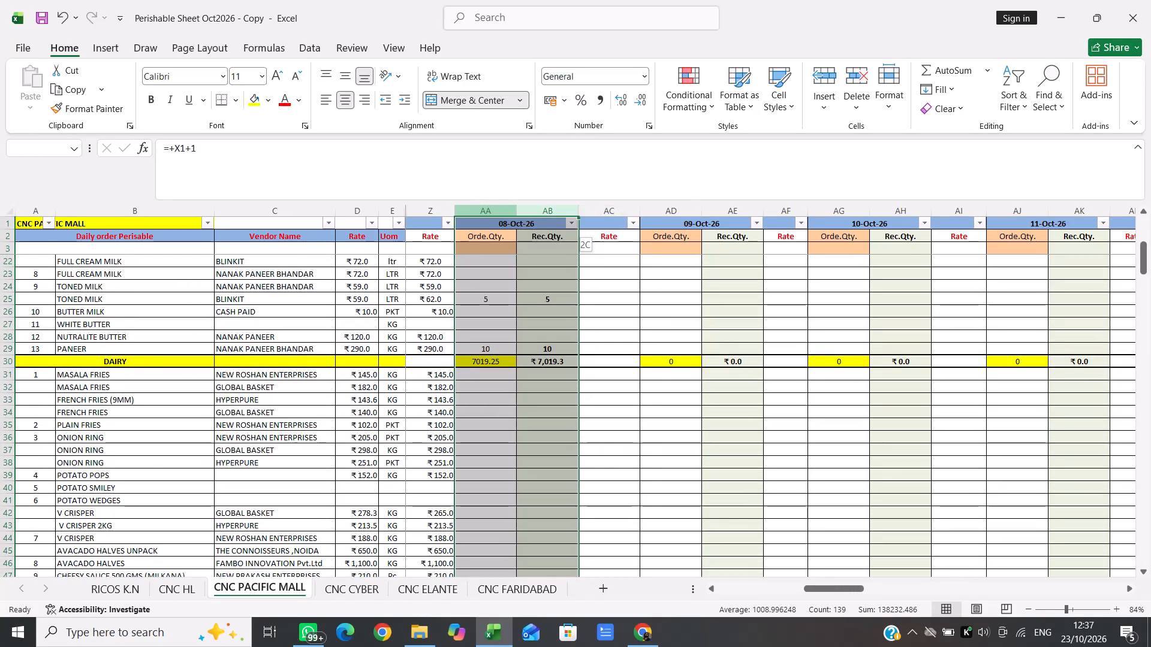
pyautogui.rightClick(486, 210)
pyautogui.click(546, 478)
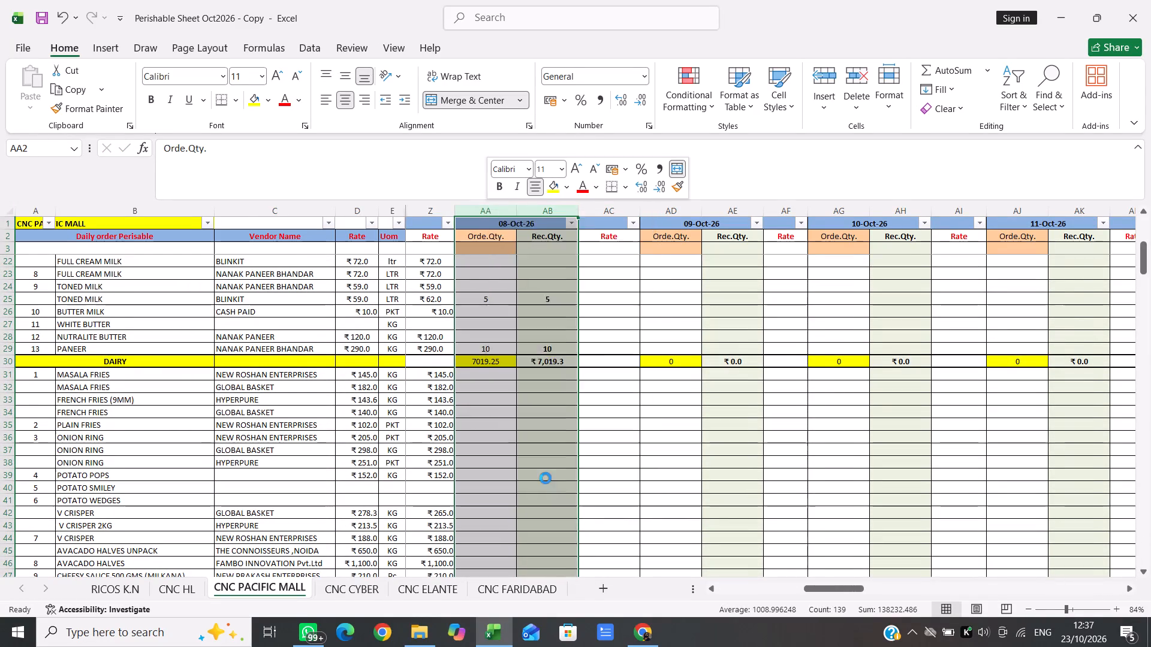
# Copy the DAIRY section rates, rows 3 to 29, from column Z into the 09-Oct-26 Rate column AC.
pyautogui.scroll(4, 421, 279)
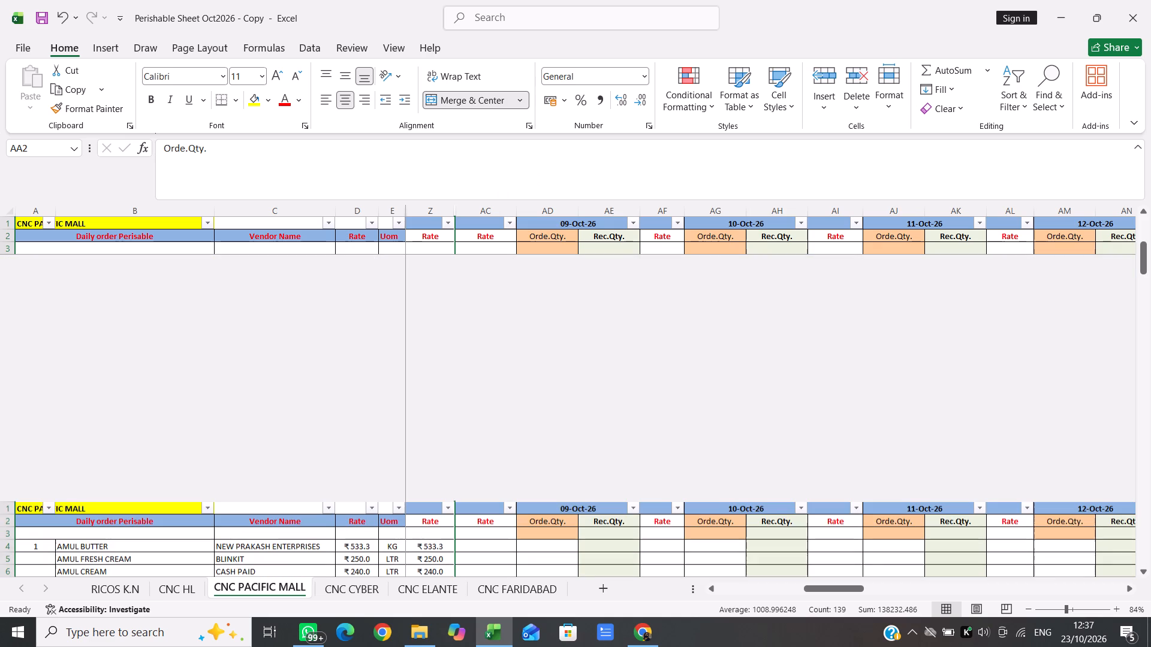
pyautogui.scroll(-2, 421, 279)
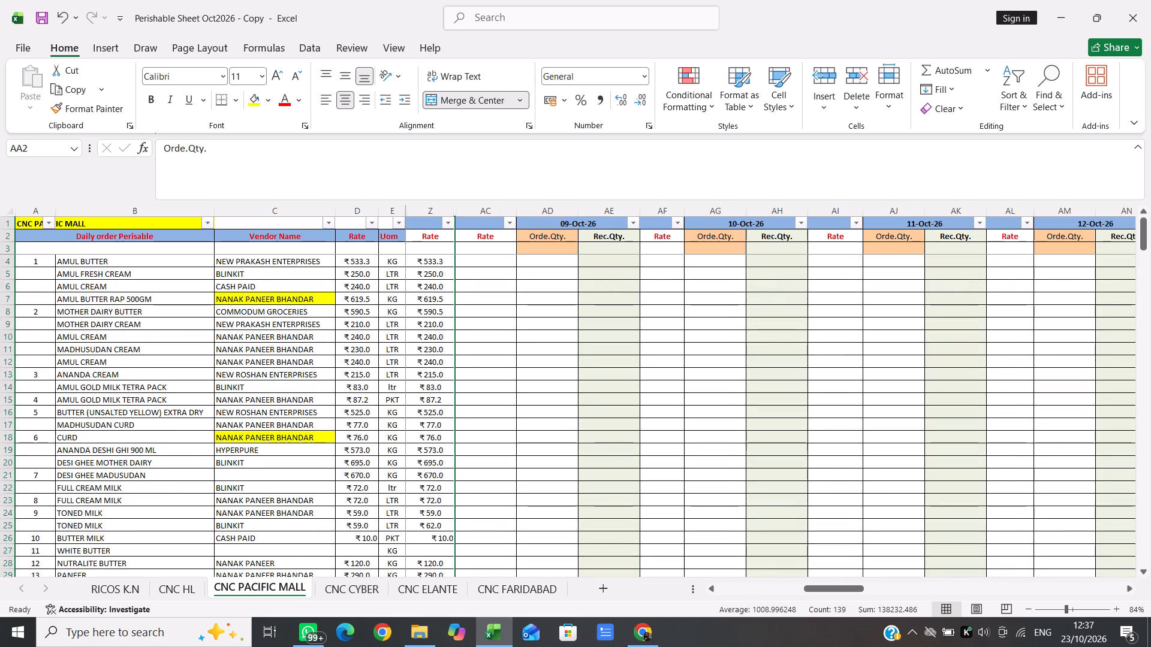
pyautogui.click(428, 250)
pyautogui.hotkey('shift', 'Down')
pyautogui.hotkey('shift', 'Down')
pyautogui.hotkey('shift', 'Down')
pyautogui.hotkey('shift', 'Down')
pyautogui.hotkey('shift', 'Down')
pyautogui.hotkey('shift', 'Down')
pyautogui.hotkey('shift', 'Down')
pyautogui.hotkey('shift', 'Down')
pyautogui.hotkey('shift', 'Down')
pyautogui.hotkey('shift', 'Down')
pyautogui.hotkey('shift', 'Down')
pyautogui.hotkey('shift', 'Down')
pyautogui.hotkey('shift', 'Down')
pyautogui.hotkey('shift', 'Down')
pyautogui.hotkey('shift', 'Down')
pyautogui.hotkey('shift', 'Down')
pyautogui.hotkey('shift', 'Down')
pyautogui.hotkey('shift', 'Down')
pyautogui.hotkey('shift', 'Down')
pyautogui.hotkey('shift', 'Down')
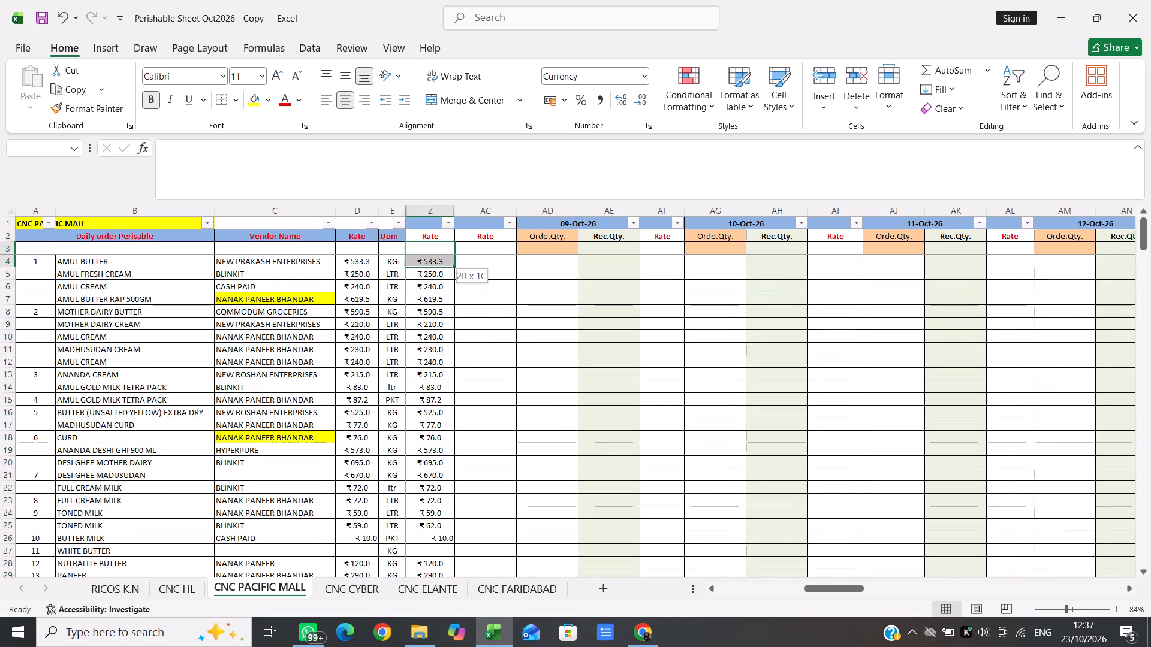
pyautogui.hotkey('shift', 'Up')
pyautogui.hotkey('shift', 'Up')
pyautogui.hotkey('shift', 'Up')
pyautogui.hotkey('shift', 'Up')
pyautogui.hotkey('shift', 'Up')
pyautogui.hotkey('shift', 'Up')
pyautogui.hotkey('shift', 'Up')
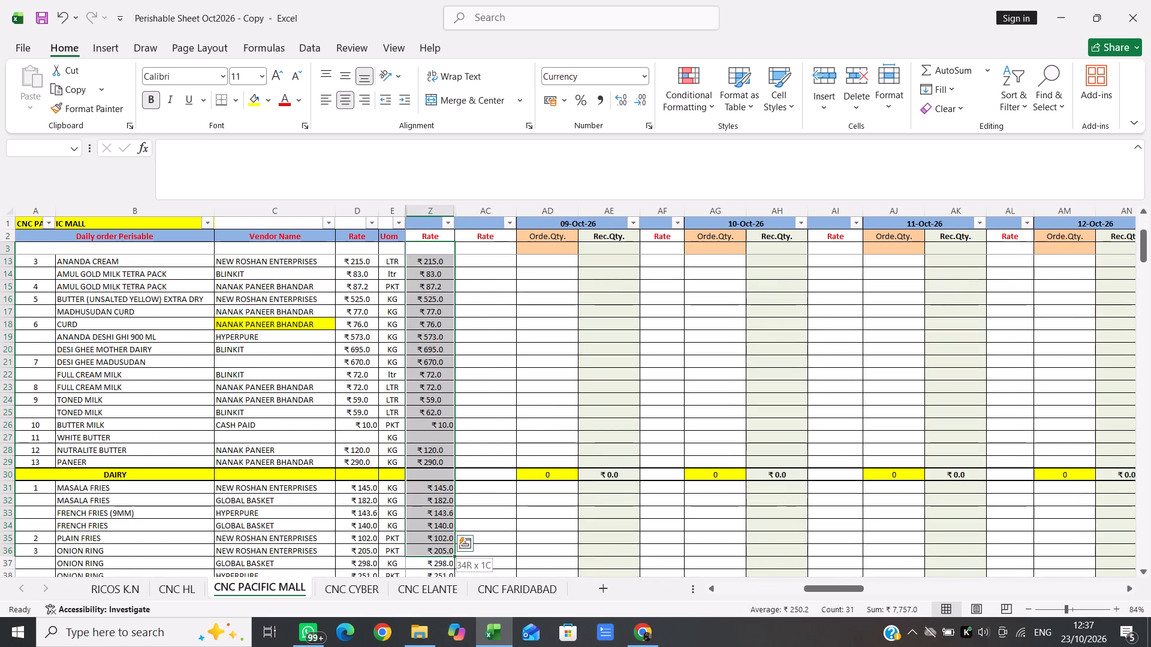
pyautogui.hotkey('shift', 'Up')
pyautogui.hotkey('shift', 'Up')
pyautogui.hotkey('shift', 'Down')
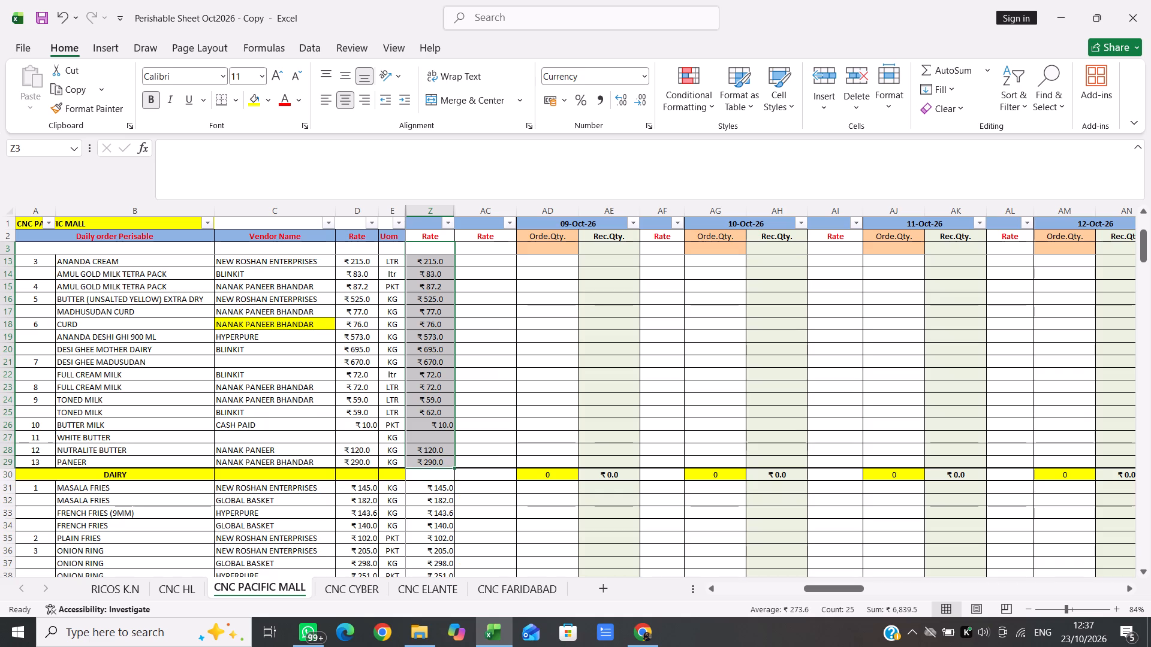
pyautogui.hotkey('ctrl', 'c')
pyautogui.press('Right')
pyautogui.press('Return')
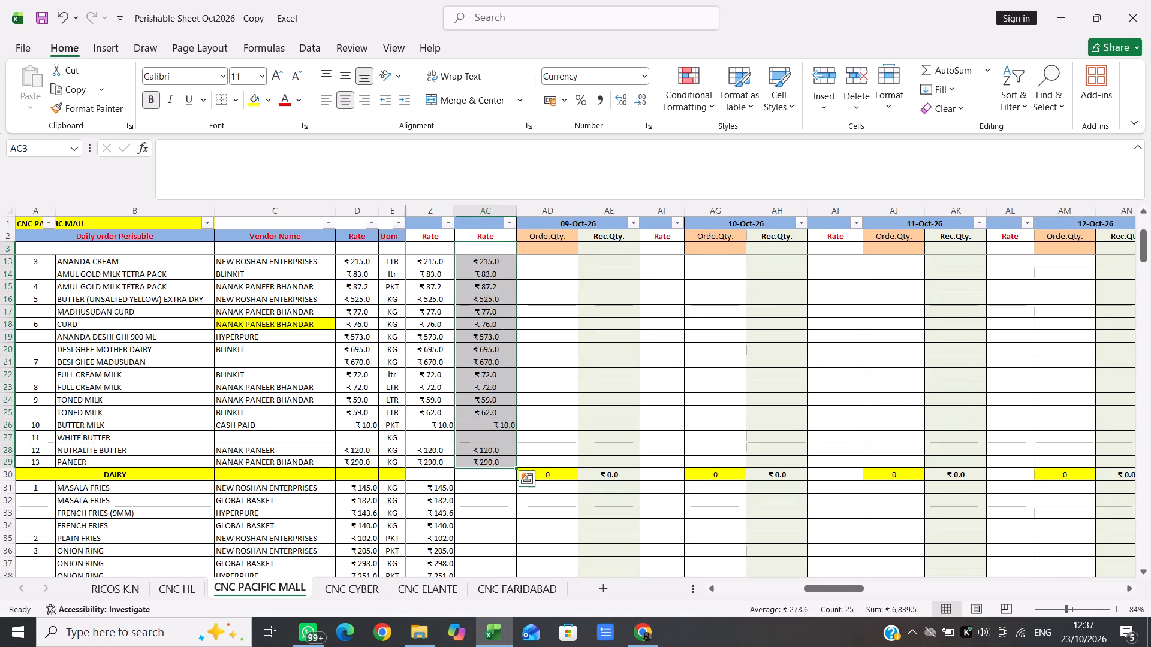
# Copy the FRIES & CHEESE section rates, rows 31 to 82, from column Z into Rate column AC.
pyautogui.scroll(-2, 428, 250)
pyautogui.scroll(-2, 463, 364)
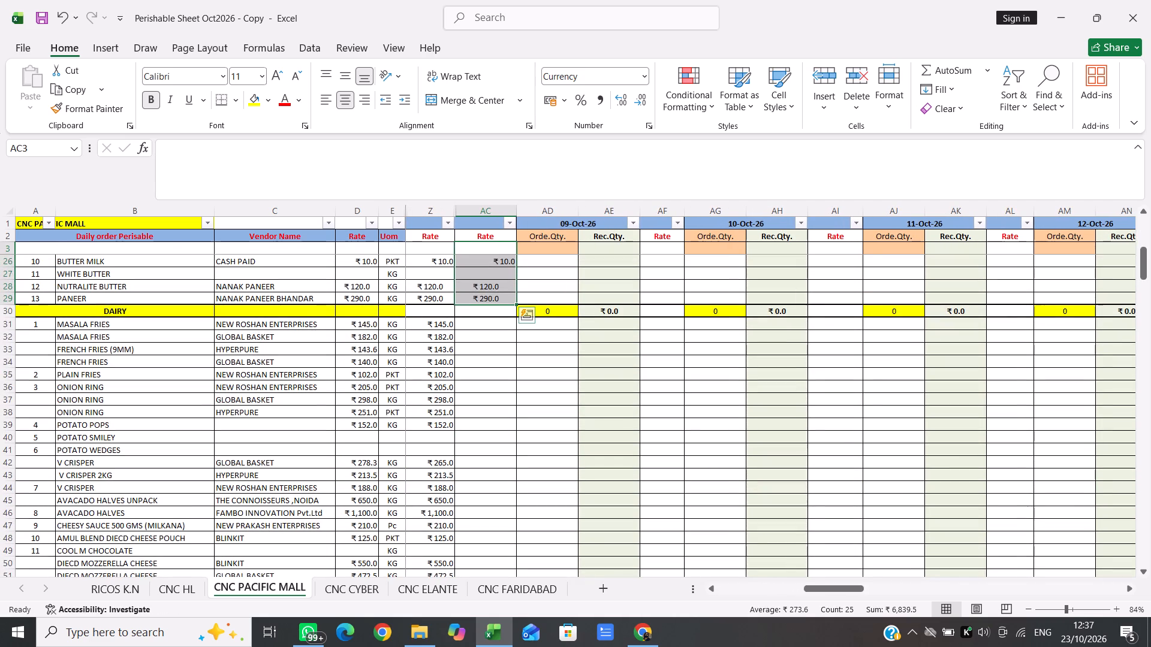
pyautogui.click(433, 324)
pyautogui.hotkey('shift', 'Down')
pyautogui.hotkey('shift', 'Down')
pyautogui.hotkey('shift', 'Down')
pyautogui.hotkey('shift', 'Down')
pyautogui.hotkey('shift', 'Down')
pyautogui.hotkey('shift', 'Down')
pyautogui.hotkey('shift', 'Down')
pyautogui.hotkey('shift', 'Down')
pyautogui.hotkey('shift', 'Down')
pyautogui.hotkey('shift', 'Down')
pyautogui.hotkey('shift', 'Down')
pyautogui.hotkey('shift', 'Down')
pyautogui.hotkey('shift', 'Down')
pyautogui.hotkey('shift', 'Down')
pyautogui.hotkey('shift', 'Down')
pyautogui.hotkey('shift', 'Down')
pyautogui.hotkey('shift', 'Down')
pyautogui.hotkey('shift', 'Down')
pyautogui.hotkey('shift', 'Down')
pyautogui.hotkey('shift', 'Down')
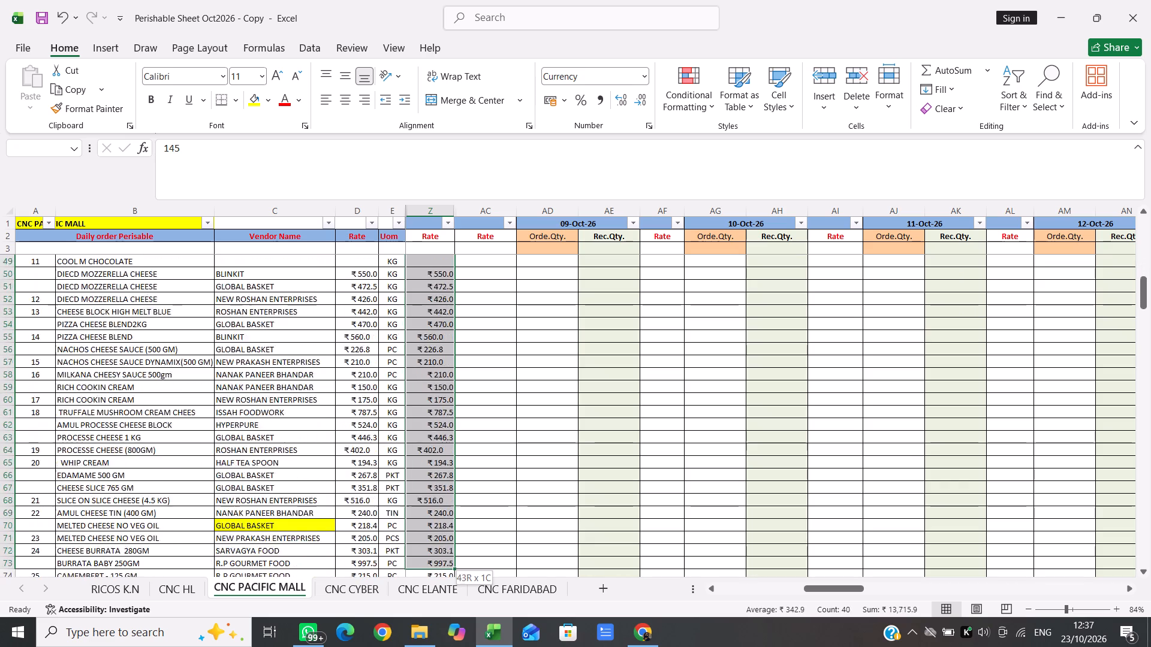
pyautogui.hotkey('shift', 'Up')
pyautogui.hotkey('shift', 'Up')
pyautogui.hotkey('shift', 'Up')
pyautogui.hotkey('shift', 'Up')
pyautogui.hotkey('shift', 'Up')
pyautogui.hotkey('shift', 'Up')
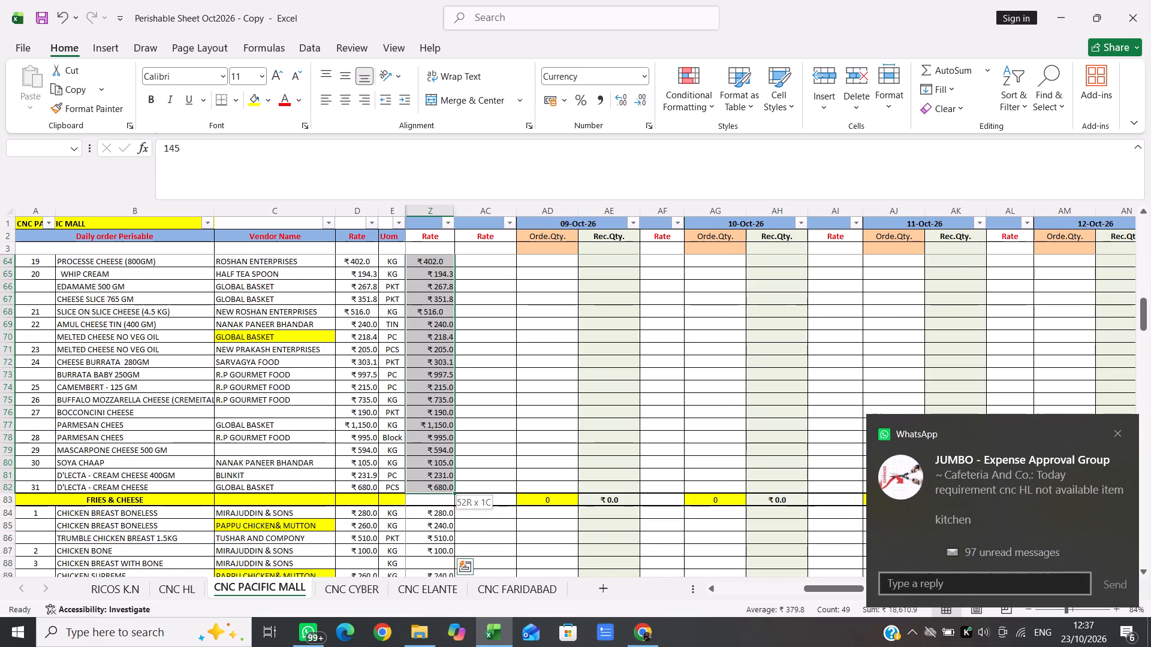
pyautogui.hotkey('shift', 'Down')
pyautogui.hotkey('shift', 'Up')
pyautogui.hotkey('ctrl', 'c')
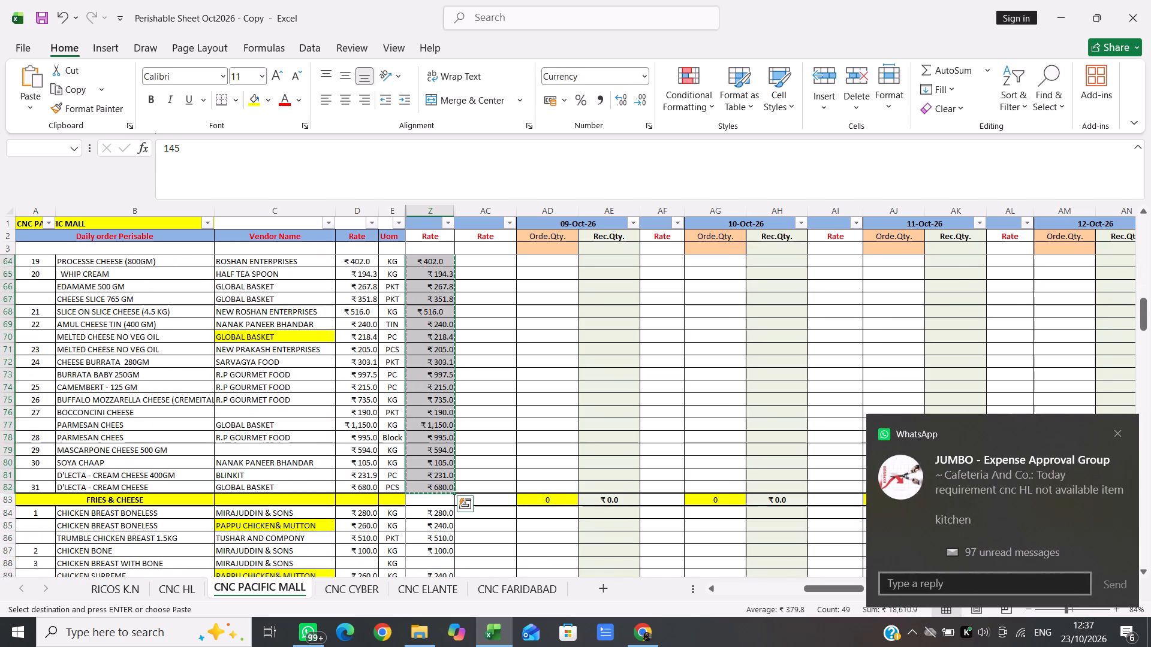
pyautogui.press('Right')
pyautogui.press('Return')
# Copy the BUTCHERY section rates, rows 84 to 103, from column Z into Rate column AC.
pyautogui.scroll(-5, 433, 324)
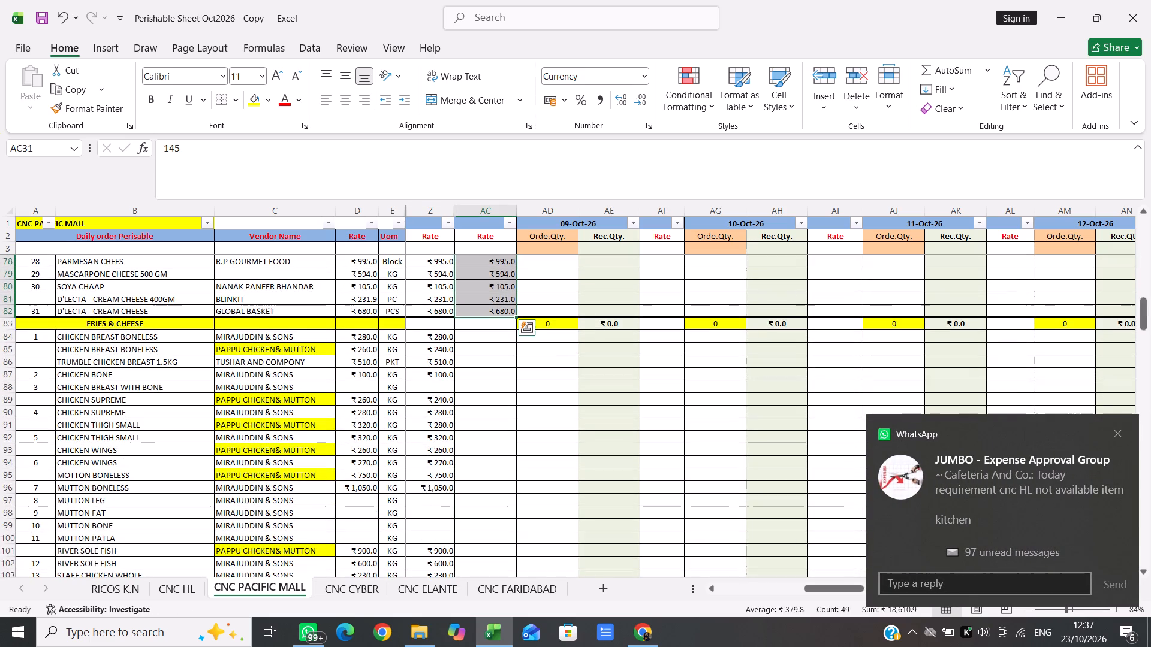
pyautogui.click(437, 334)
pyautogui.hotkey('shift', 'Down')
pyautogui.hotkey('shift', 'Down')
pyautogui.hotkey('shift', 'Down')
pyautogui.hotkey('shift', 'Down')
pyautogui.hotkey('shift', 'Down')
pyautogui.hotkey('shift', 'Down')
pyautogui.hotkey('shift', 'Down')
pyautogui.hotkey('shift', 'Down')
pyautogui.hotkey('shift', 'Down')
pyautogui.hotkey('shift', 'Down')
pyautogui.hotkey('shift', 'Down')
pyautogui.hotkey('shift', 'Down')
pyautogui.hotkey('shift', 'Down')
pyautogui.hotkey('shift', 'Down')
pyautogui.hotkey('shift', 'Down')
pyautogui.hotkey('shift', 'Down')
pyautogui.hotkey('shift', 'Down')
pyautogui.hotkey('shift', 'Down')
pyautogui.hotkey('shift', 'Down')
pyautogui.hotkey('shift', 'Down')
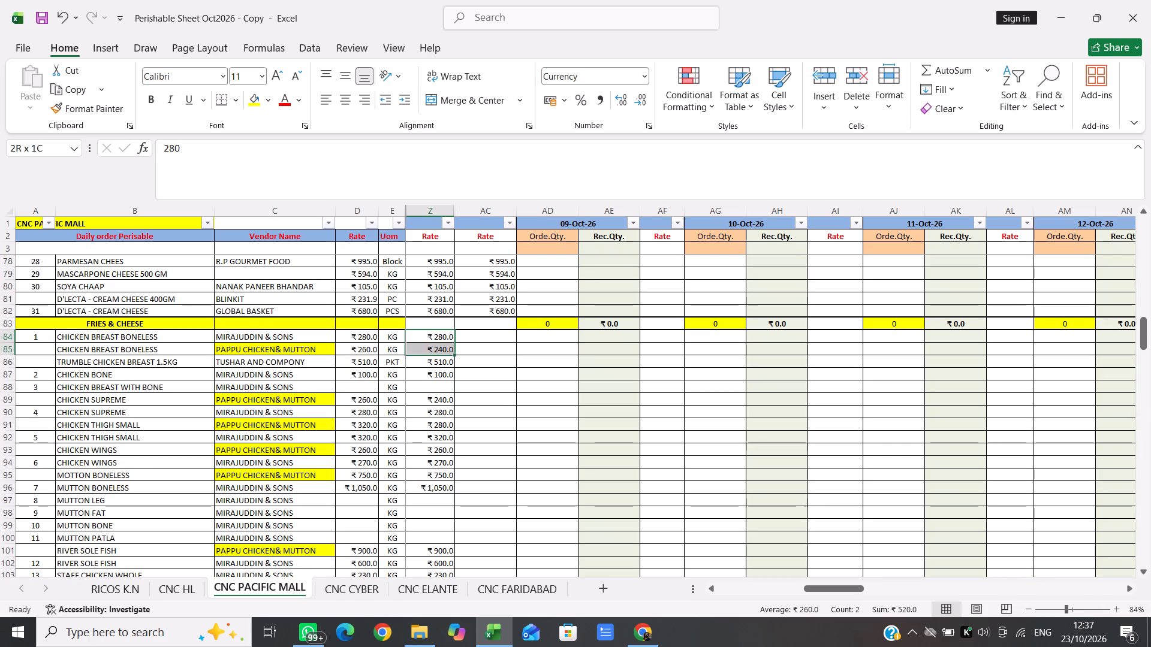
pyautogui.hotkey('shift', 'Up')
pyautogui.hotkey('shift', 'Up')
pyautogui.hotkey('shift', 'Up')
pyautogui.hotkey('shift', 'Up')
pyautogui.hotkey('shift', 'Up')
pyautogui.hotkey('shift', 'Up')
pyautogui.hotkey('shift', 'Up')
pyautogui.hotkey('shift', 'Up')
pyautogui.hotkey('shift', 'Up')
pyautogui.hotkey('shift', 'Up')
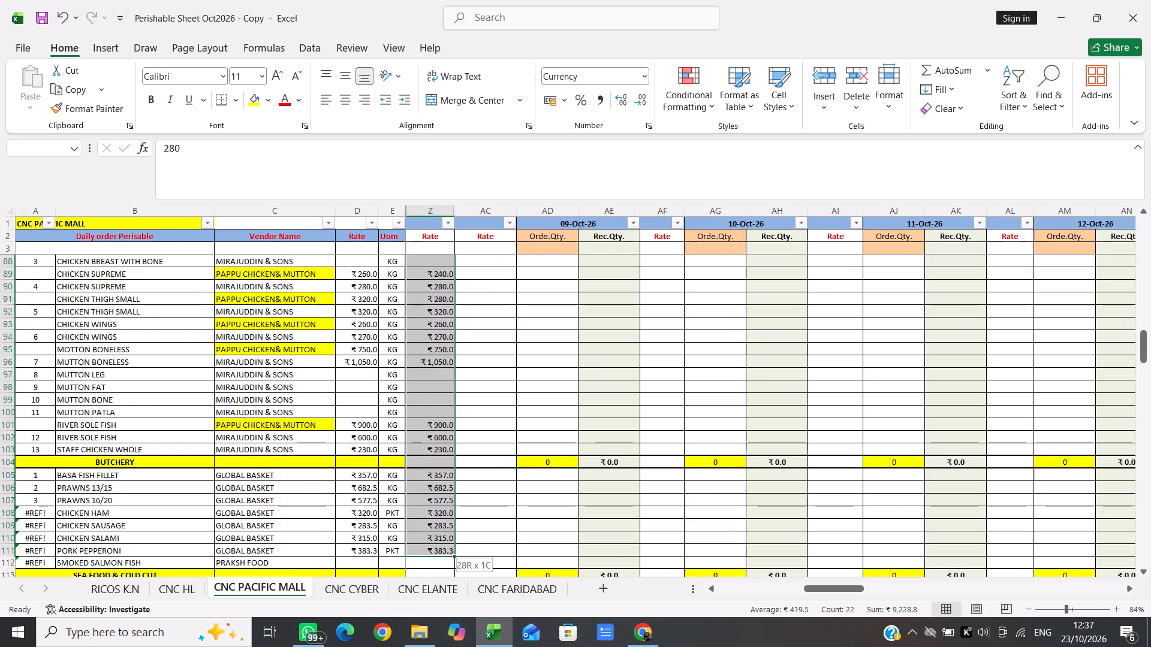
pyautogui.hotkey('shift', 'Down')
pyautogui.hotkey('ctrl', 'c')
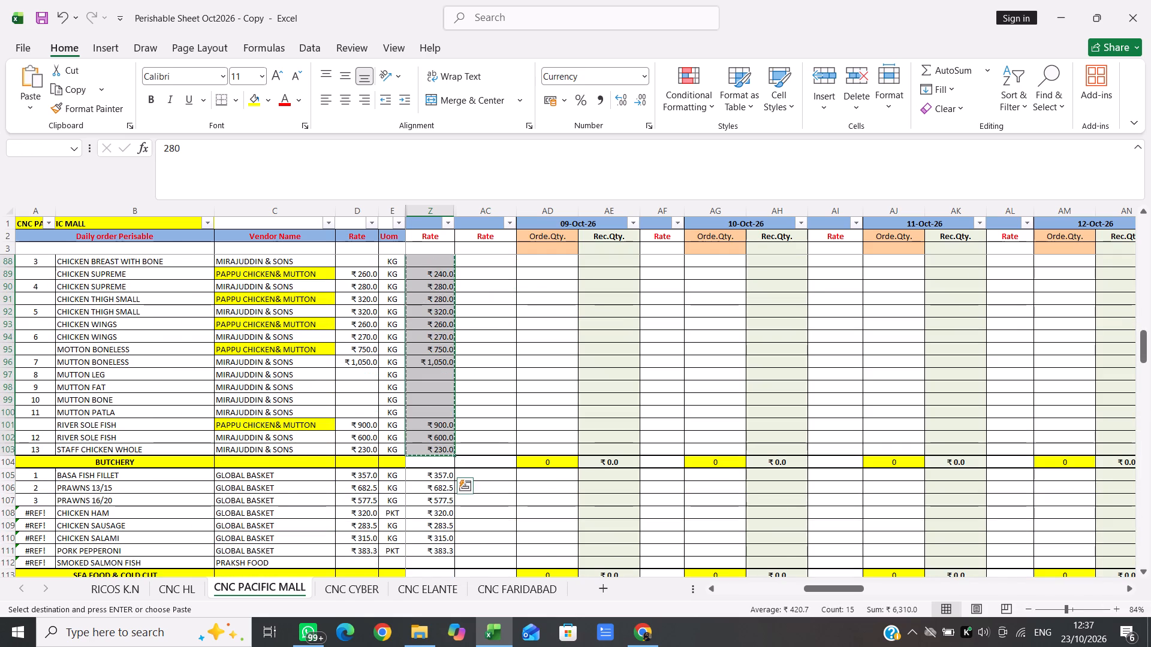
pyautogui.press('Right')
pyautogui.press('Return')
pyautogui.scroll(-2, 437, 334)
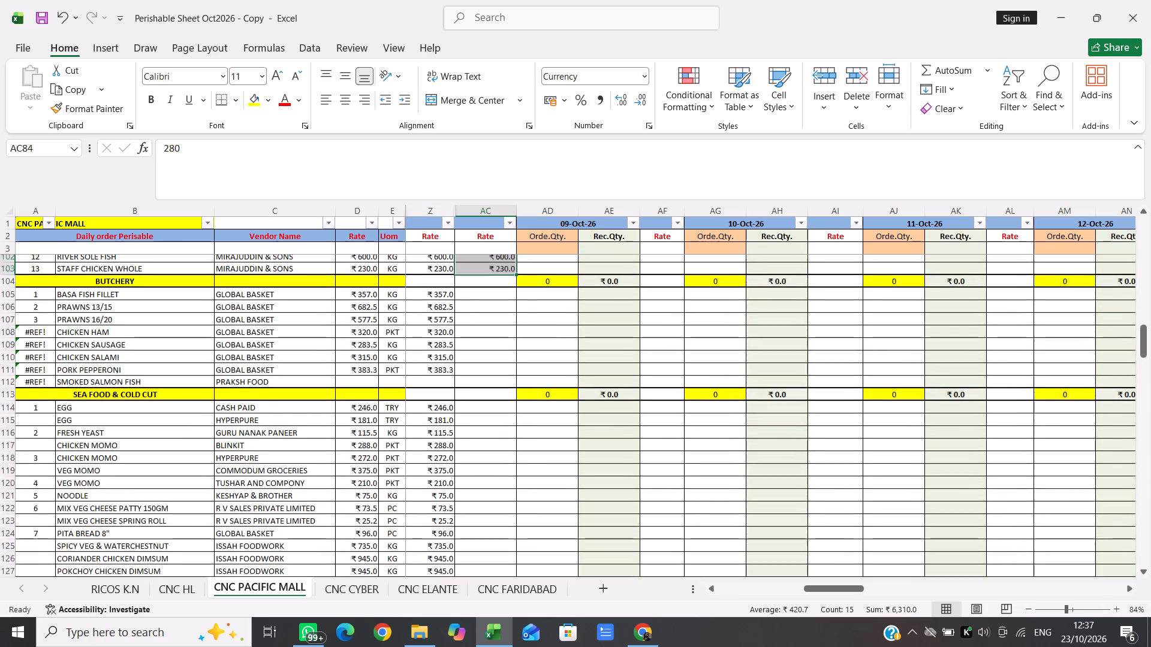
# Copy the SEA FOOD & COLD CUT rates, BASA FISH FILLET through SMOKED SALMON FISH, from column Z into Rate column AC.
pyautogui.click(440, 300)
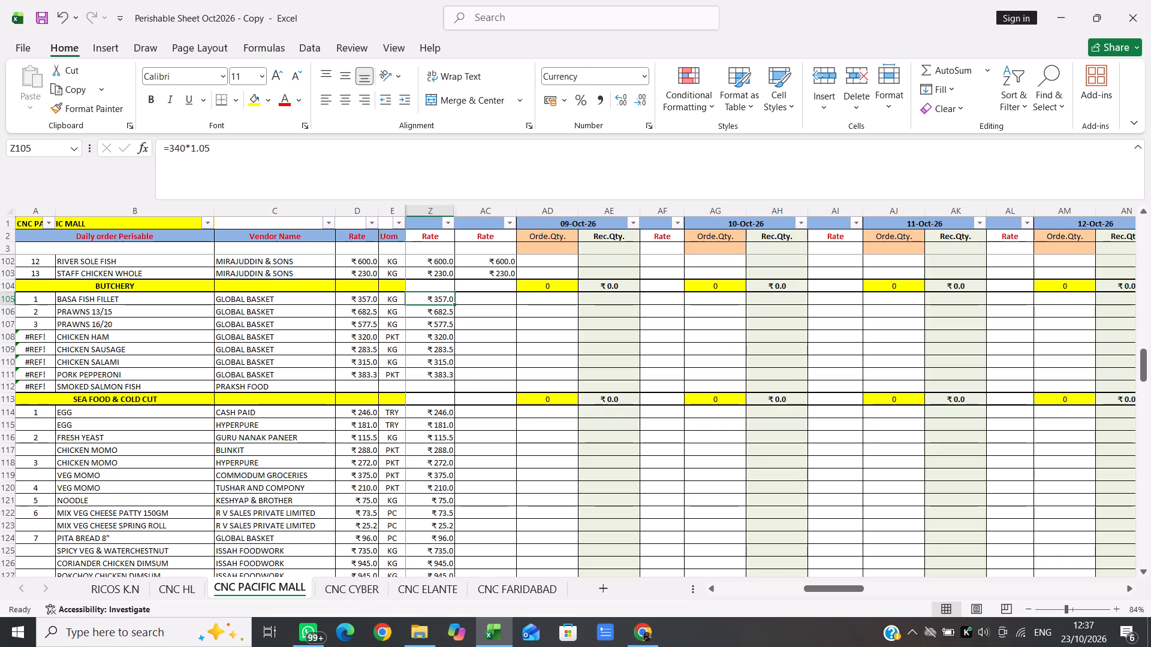
pyautogui.hotkey('shift', 'Down')
pyautogui.hotkey('shift', 'Down')
pyautogui.hotkey('shift', 'Down')
pyautogui.hotkey('shift', 'Down')
pyautogui.hotkey('shift', 'Down')
pyautogui.hotkey('shift', 'Down')
pyautogui.hotkey('shift', 'Down')
pyautogui.hotkey('shift', 'Down')
pyautogui.hotkey('shift', 'Down')
pyautogui.hotkey('shift', 'Up')
pyautogui.hotkey('shift', 'Up')
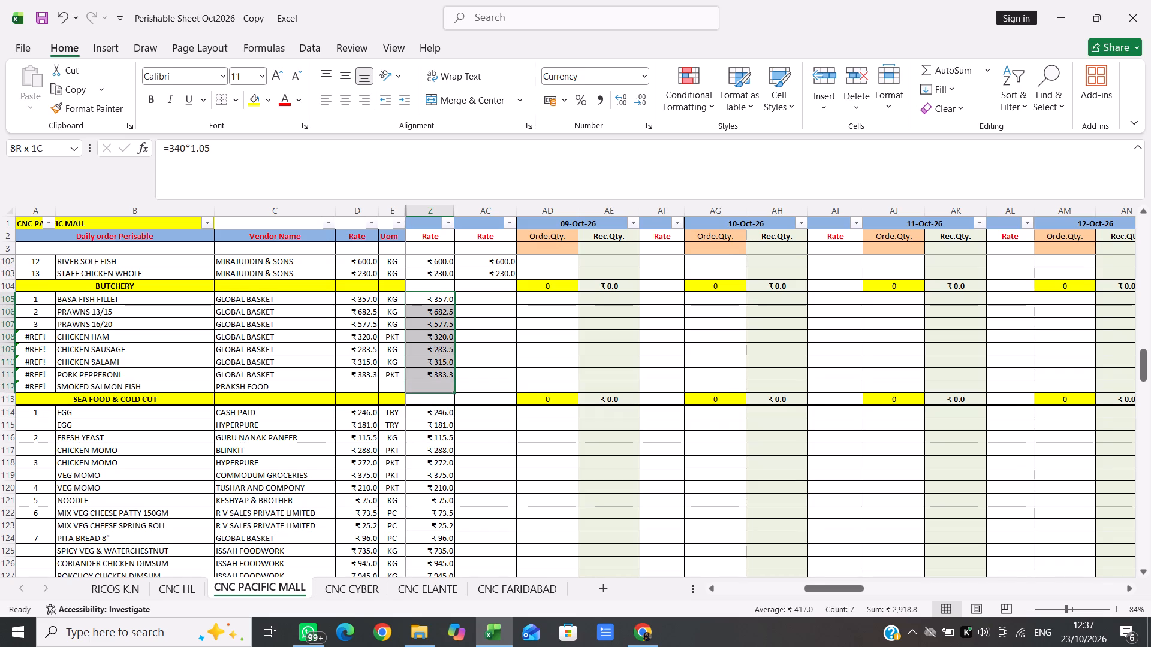
pyautogui.hotkey('ctrl', 'c')
pyautogui.press('Right')
pyautogui.press('Return')
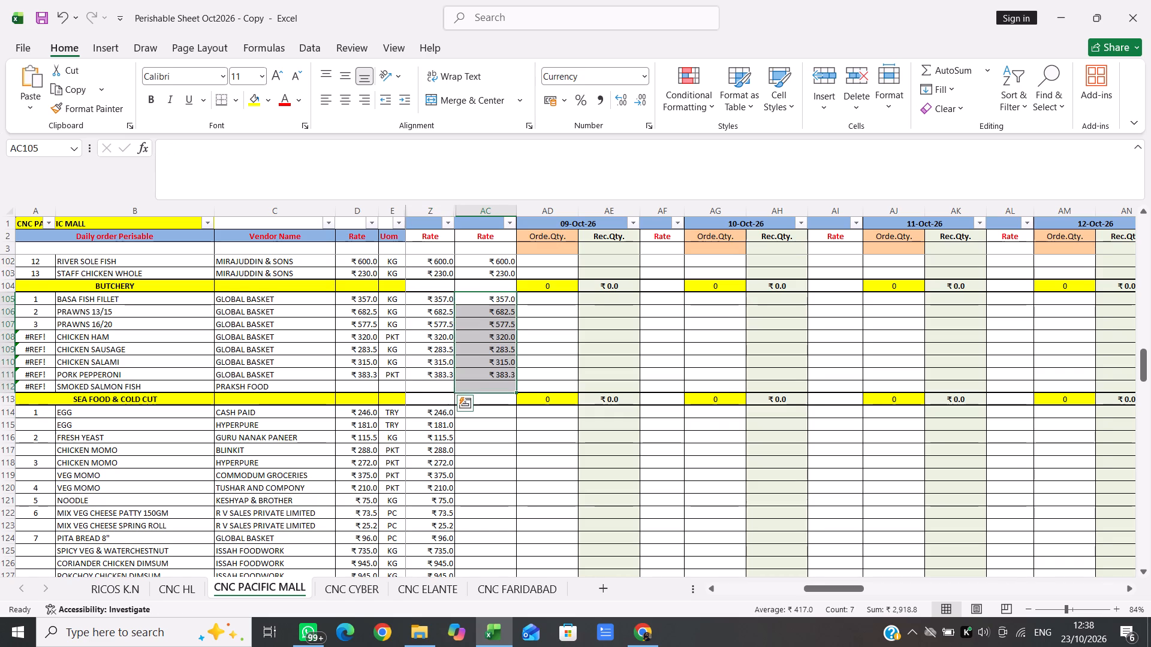
# Copy the FROZEN section rates, EGG through SPRING ROLL SHEET, from column Z into Rate column AC.
pyautogui.scroll(-1, 440, 300)
pyautogui.click(438, 271)
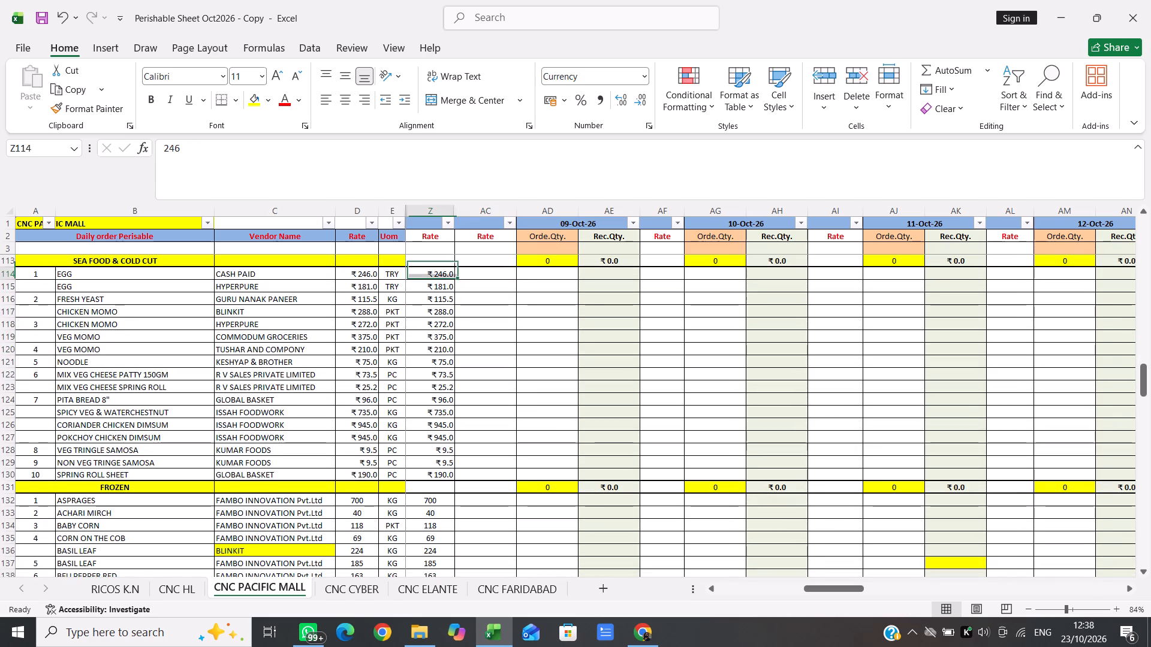
pyautogui.hotkey('shift', 'Down')
pyautogui.hotkey('shift', 'Down')
pyautogui.hotkey('shift', 'Down')
pyautogui.hotkey('shift', 'Down')
pyautogui.hotkey('shift', 'Down')
pyautogui.hotkey('shift', 'Down')
pyautogui.hotkey('shift', 'Down')
pyautogui.hotkey('shift', 'Down')
pyautogui.hotkey('shift', 'Down')
pyautogui.hotkey('shift', 'Down')
pyautogui.hotkey('shift', 'Down')
pyautogui.hotkey('shift', 'Down')
pyautogui.hotkey('shift', 'Down')
pyautogui.hotkey('shift', 'Down')
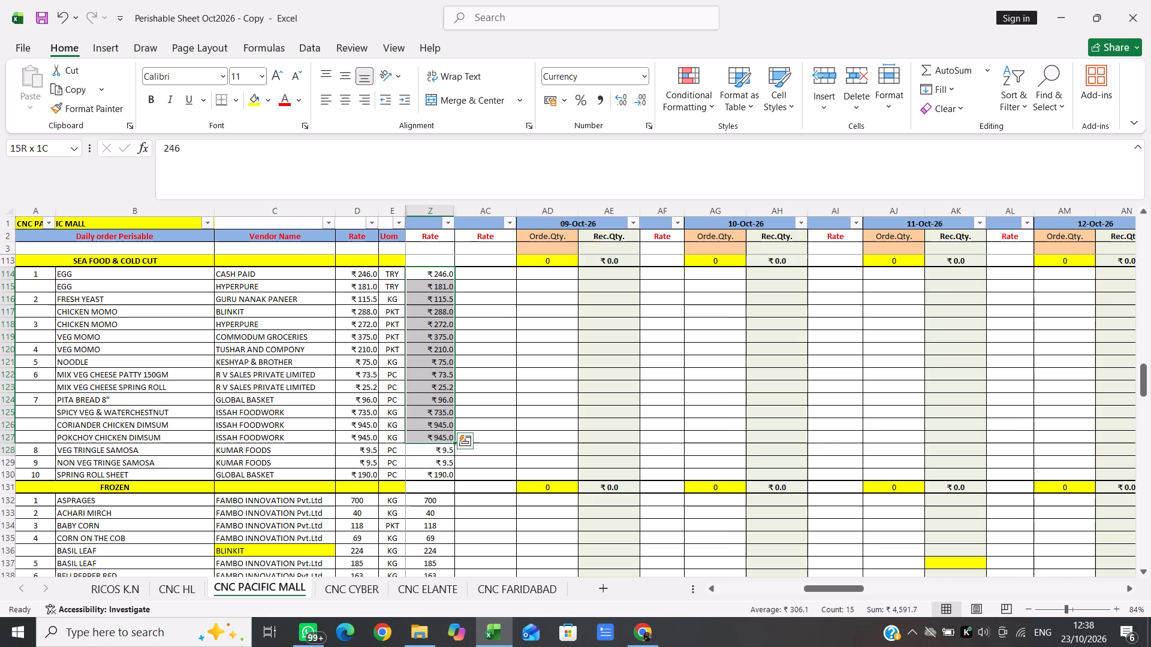
pyautogui.hotkey('shift', 'Down')
pyautogui.hotkey('shift', 'Down')
pyautogui.hotkey('ctrl', 'c')
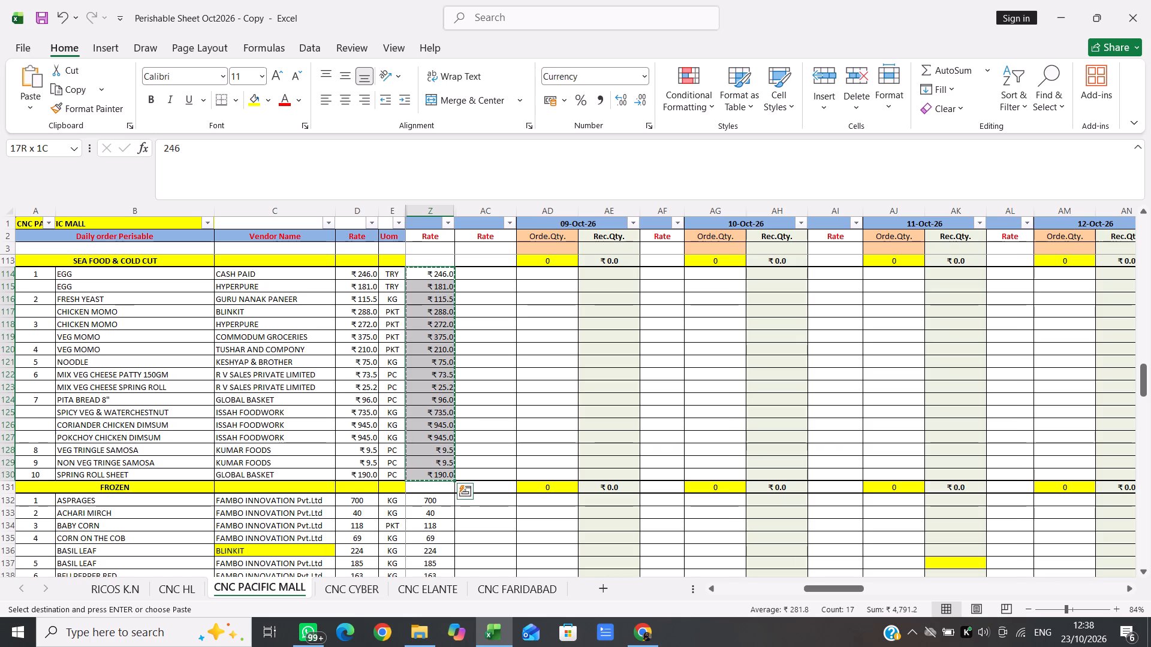
pyautogui.press('Right')
pyautogui.press('Return')
# Copy the VEGETABLE & FRUITS rates, ASPRAGES through KIWI IMP, from column Z into Rate column AC.
pyautogui.scroll(-2, 438, 271)
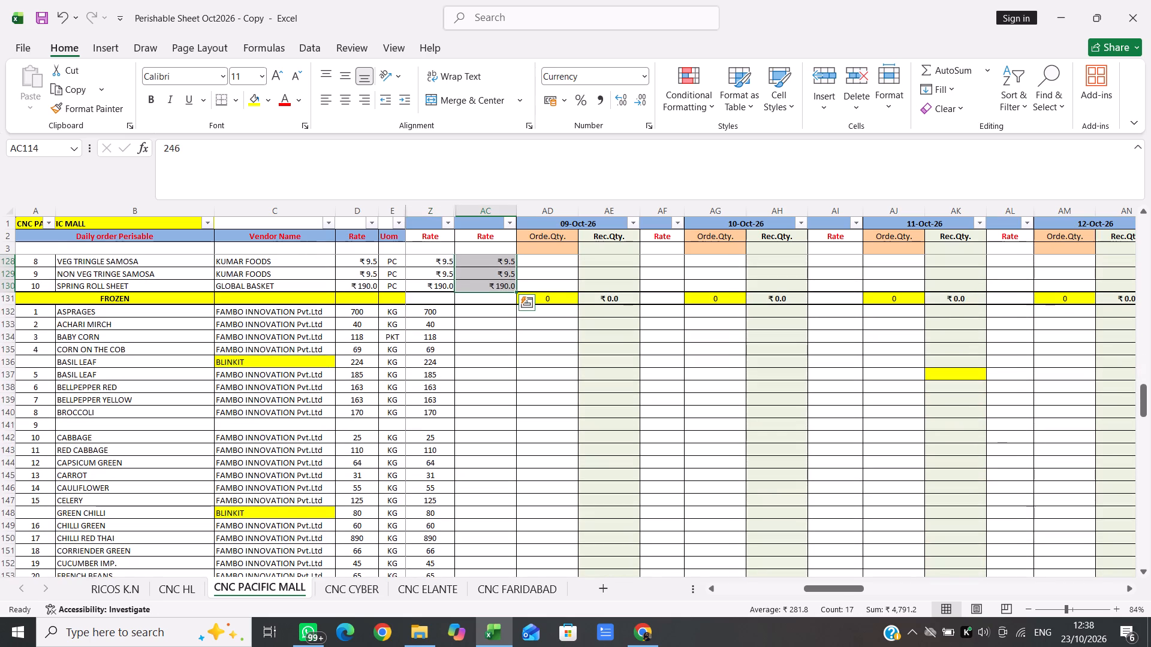
pyautogui.click(425, 312)
pyautogui.hotkey('shift', 'Down')
pyautogui.hotkey('shift', 'Down')
pyautogui.hotkey('shift', 'Down')
pyautogui.hotkey('shift', 'Down')
pyautogui.hotkey('shift', 'Down')
pyautogui.hotkey('shift', 'Down')
pyautogui.hotkey('shift', 'Down')
pyautogui.hotkey('shift', 'Down')
pyautogui.hotkey('shift', 'Down')
pyautogui.hotkey('shift', 'Down')
pyautogui.hotkey('shift', 'Down')
pyautogui.hotkey('shift', 'Down')
pyautogui.hotkey('shift', 'Down')
pyautogui.hotkey('shift', 'Down')
pyautogui.hotkey('shift', 'Down')
pyautogui.hotkey('shift', 'Down')
pyautogui.hotkey('shift', 'Down')
pyautogui.hotkey('shift', 'Down')
pyautogui.hotkey('shift', 'Down')
pyautogui.hotkey('shift', 'Down')
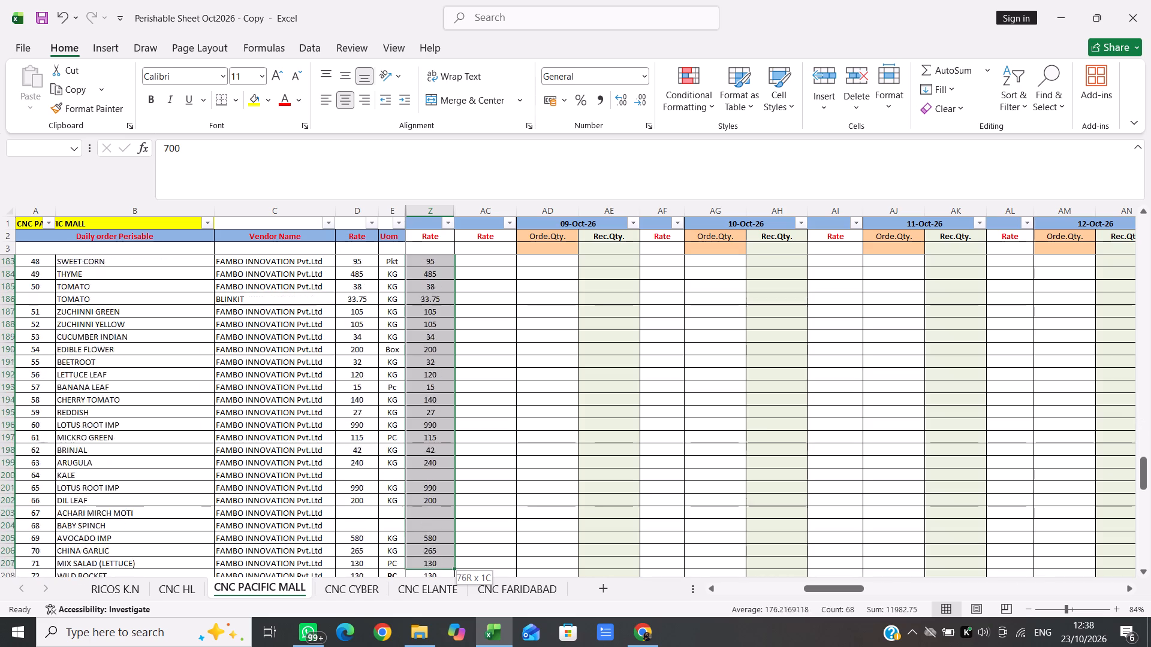
pyautogui.hotkey('shift', 'Up')
pyautogui.hotkey('shift', 'Up')
pyautogui.hotkey('shift', 'Up')
pyautogui.hotkey('shift', 'Up')
pyautogui.hotkey('shift', 'Up')
pyautogui.hotkey('shift', 'Up')
pyautogui.hotkey('shift', 'Up')
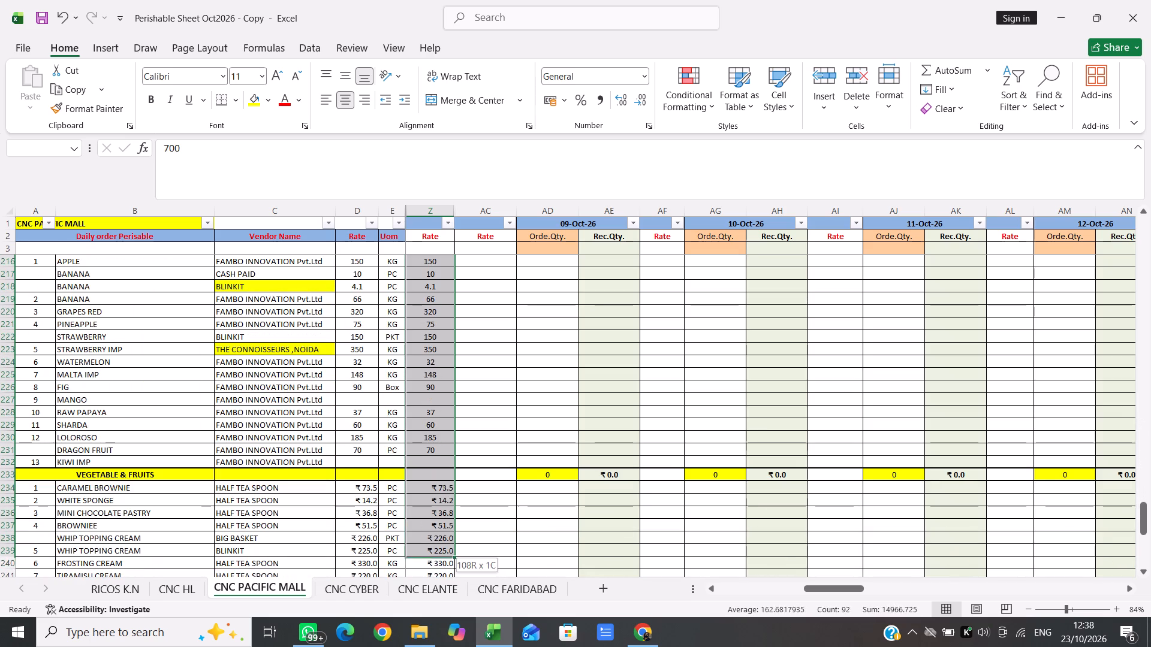
pyautogui.hotkey('shift', 'Down')
pyautogui.hotkey('shift', 'Up')
pyautogui.hotkey('shift', 'Up')
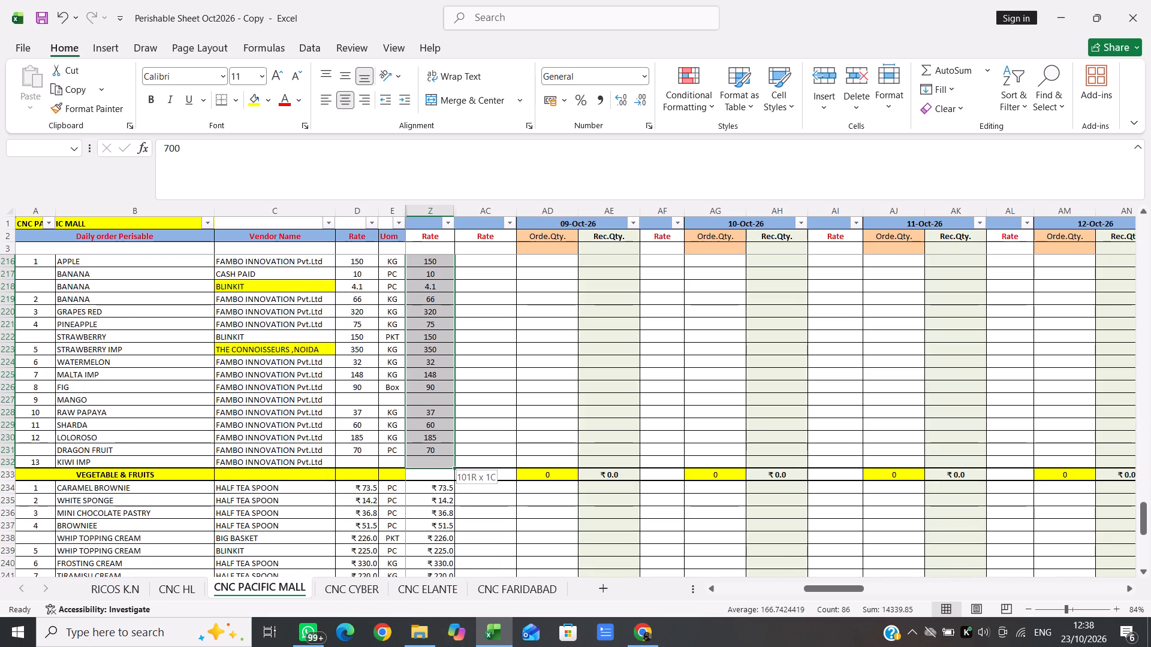
pyautogui.hotkey('ctrl', 'c')
pyautogui.press('Right')
pyautogui.press('Return')
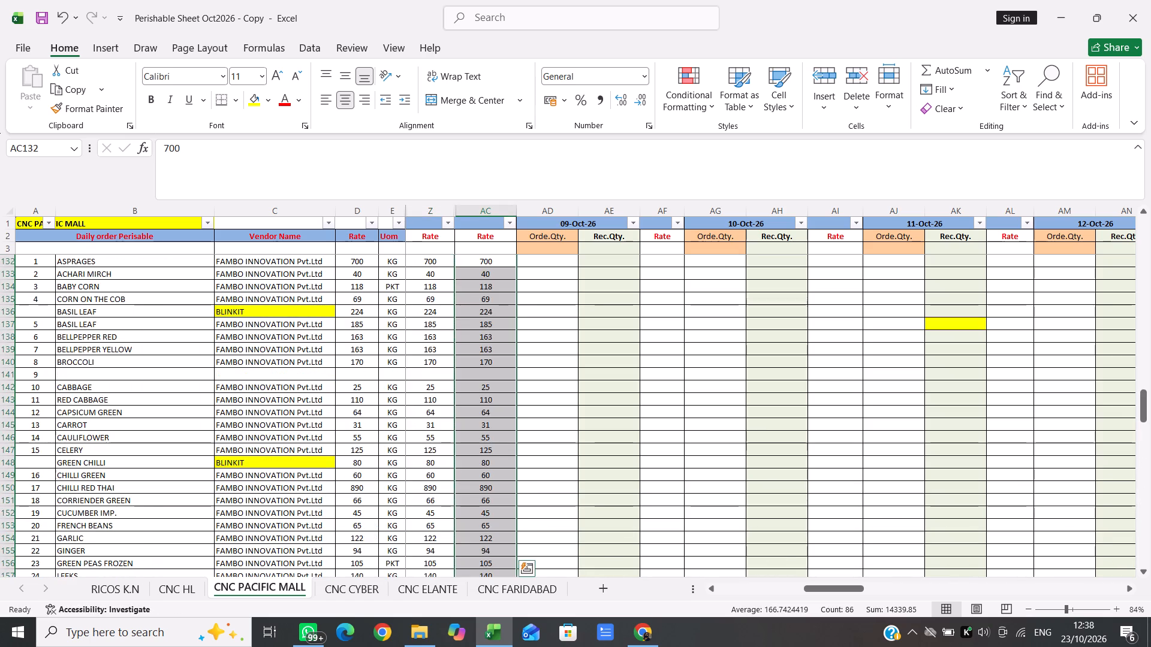
# Copy the BAKERY section rates, CARAMEL BROWNIE through MANGO(4000ML), from column Z into Rate column AC.
pyautogui.scroll(-7, 425, 312)
pyautogui.scroll(1, 425, 312)
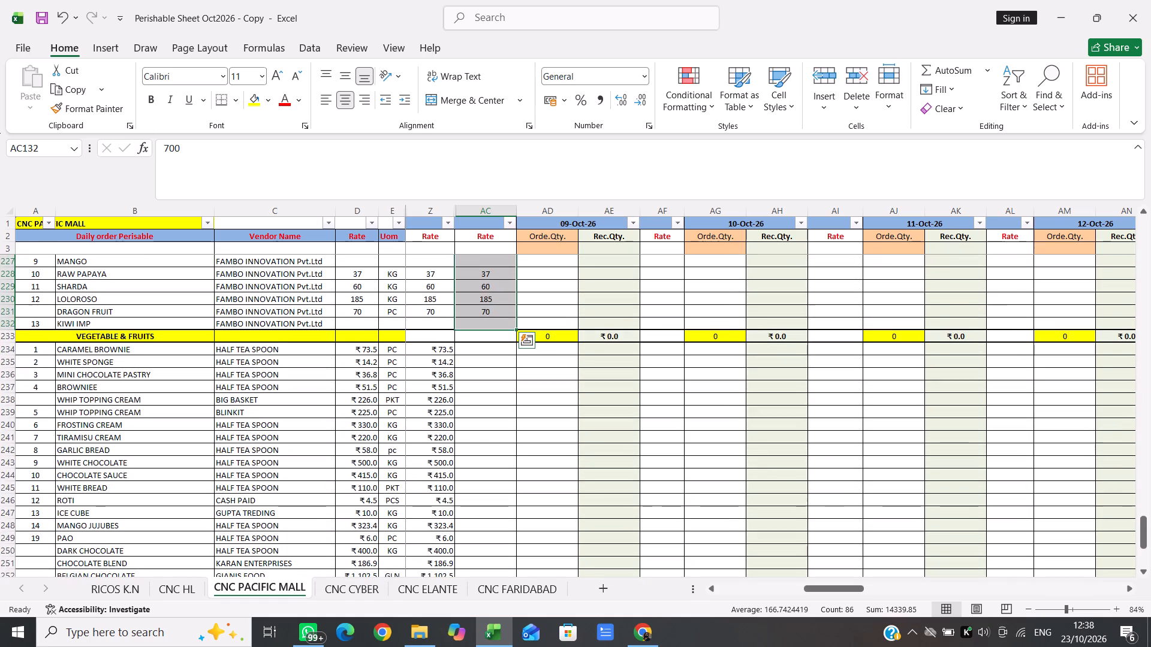
pyautogui.click(437, 349)
pyautogui.hotkey('shift', 'Down')
pyautogui.hotkey('shift', 'Down')
pyautogui.hotkey('shift', 'Down')
pyautogui.hotkey('shift', 'Down')
pyautogui.hotkey('shift', 'Down')
pyautogui.hotkey('shift', 'Down')
pyautogui.hotkey('shift', 'Down')
pyautogui.hotkey('shift', 'Down')
pyautogui.hotkey('shift', 'Down')
pyautogui.hotkey('shift', 'Down')
pyautogui.hotkey('shift', 'Down')
pyautogui.hotkey('shift', 'Down')
pyautogui.hotkey('shift', 'Down')
pyautogui.hotkey('shift', 'Down')
pyautogui.hotkey('shift', 'Down')
pyautogui.hotkey('shift', 'Down')
pyautogui.hotkey('shift', 'Down')
pyautogui.hotkey('shift', 'Down')
pyautogui.hotkey('shift', 'Down')
pyautogui.hotkey('shift', 'Down')
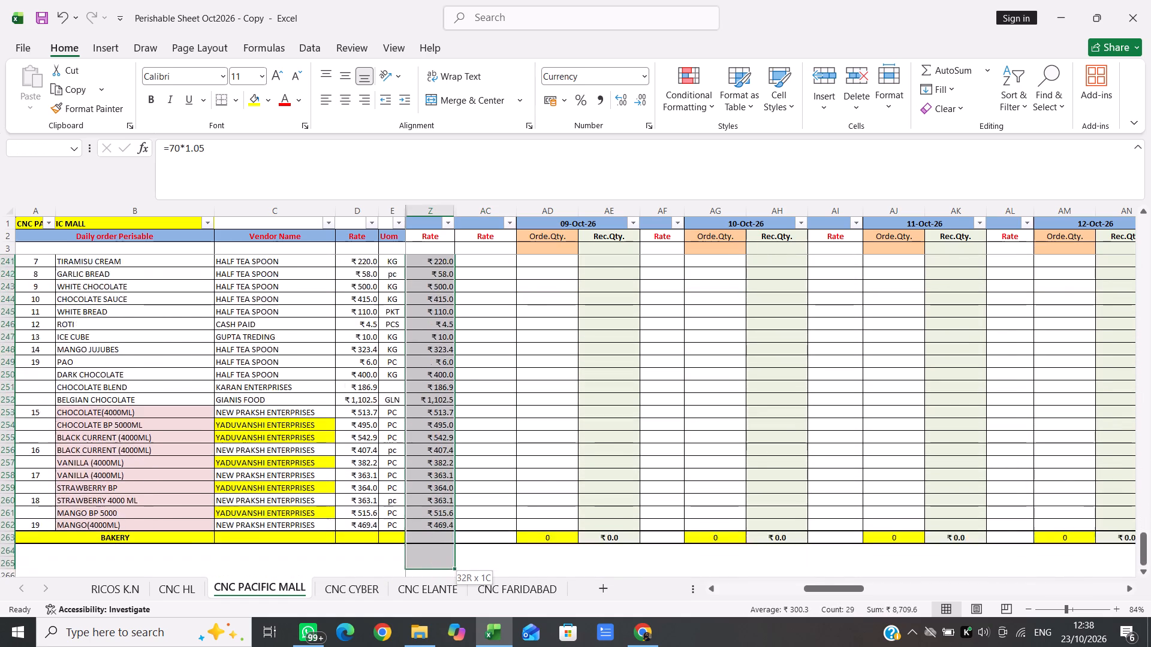
pyautogui.hotkey('shift', 'Up')
pyautogui.hotkey('shift', 'Up')
pyautogui.hotkey('shift', 'Up')
pyautogui.hotkey('shift', 'Up')
pyautogui.hotkey('shift', 'Up')
pyautogui.hotkey('shift', 'Up')
pyautogui.hotkey('shift', 'Up')
pyautogui.hotkey('shift', 'Up')
pyautogui.hotkey('shift', 'Up')
pyautogui.hotkey('shift', 'Up')
pyautogui.hotkey('shift', 'Up')
pyautogui.hotkey('shift', 'Up')
pyautogui.hotkey('shift', 'Up')
pyautogui.hotkey('shift', 'Up')
pyautogui.hotkey('shift', 'Up')
pyautogui.hotkey('shift', 'Down')
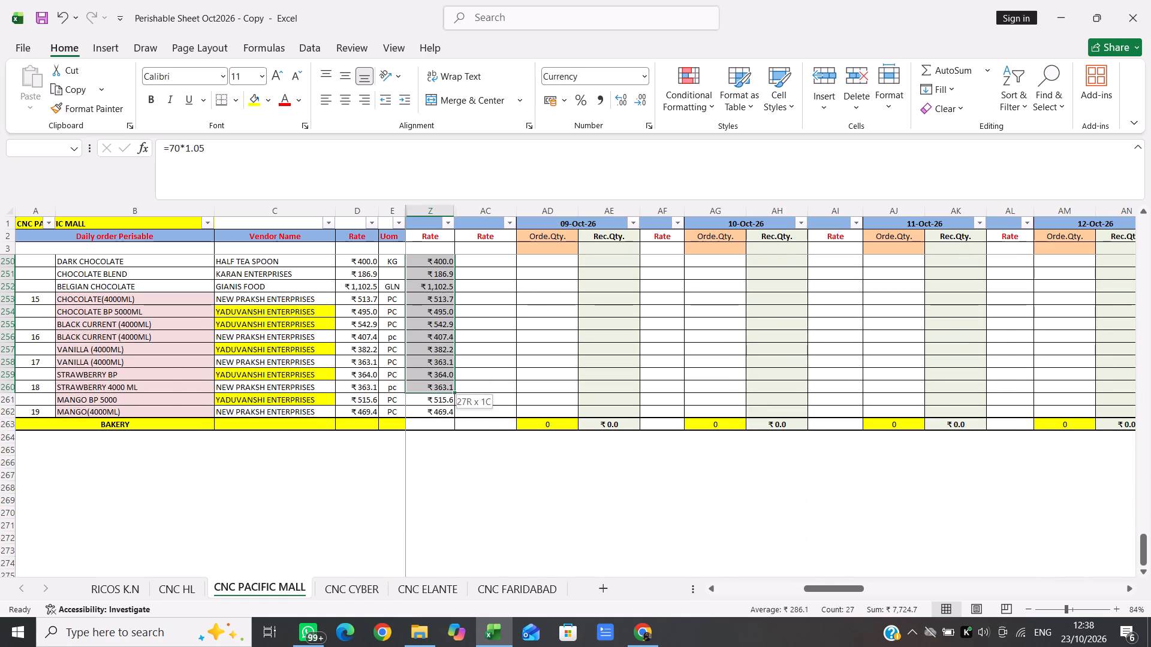
pyautogui.hotkey('shift', 'Down')
pyautogui.hotkey('shift', 'Down')
pyautogui.hotkey('ctrl', 'c')
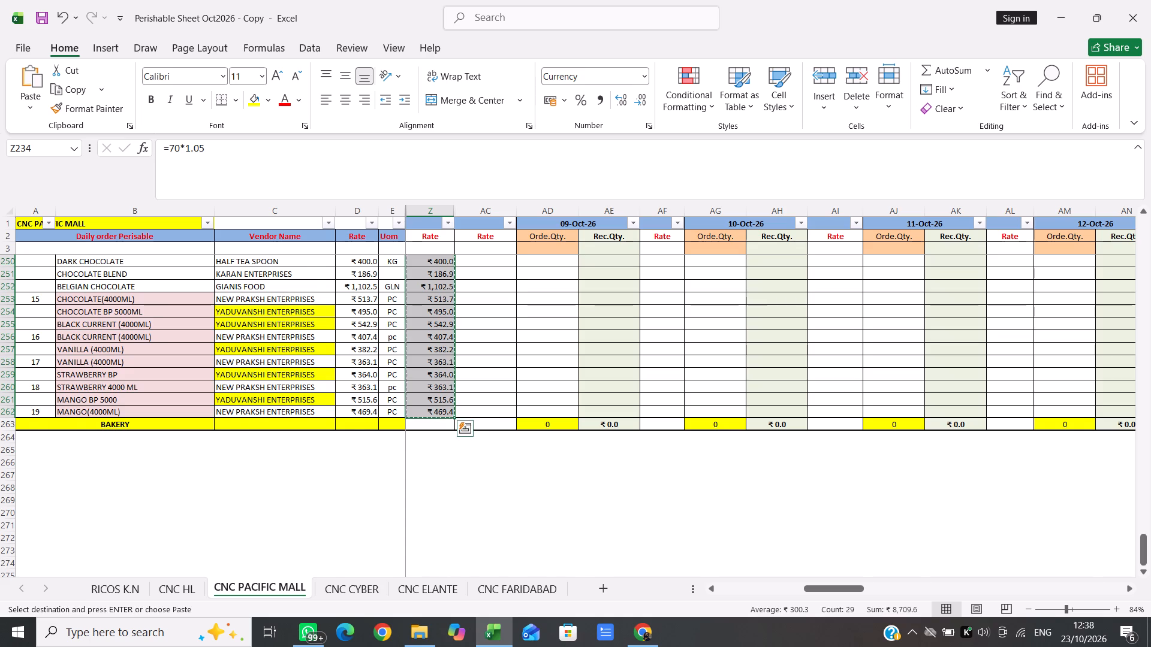
pyautogui.press('Right')
pyautogui.press('Return')
# Hide the older Rate column Z so that column AC follows the Uom column.
pyautogui.scroll(4, 437, 349)
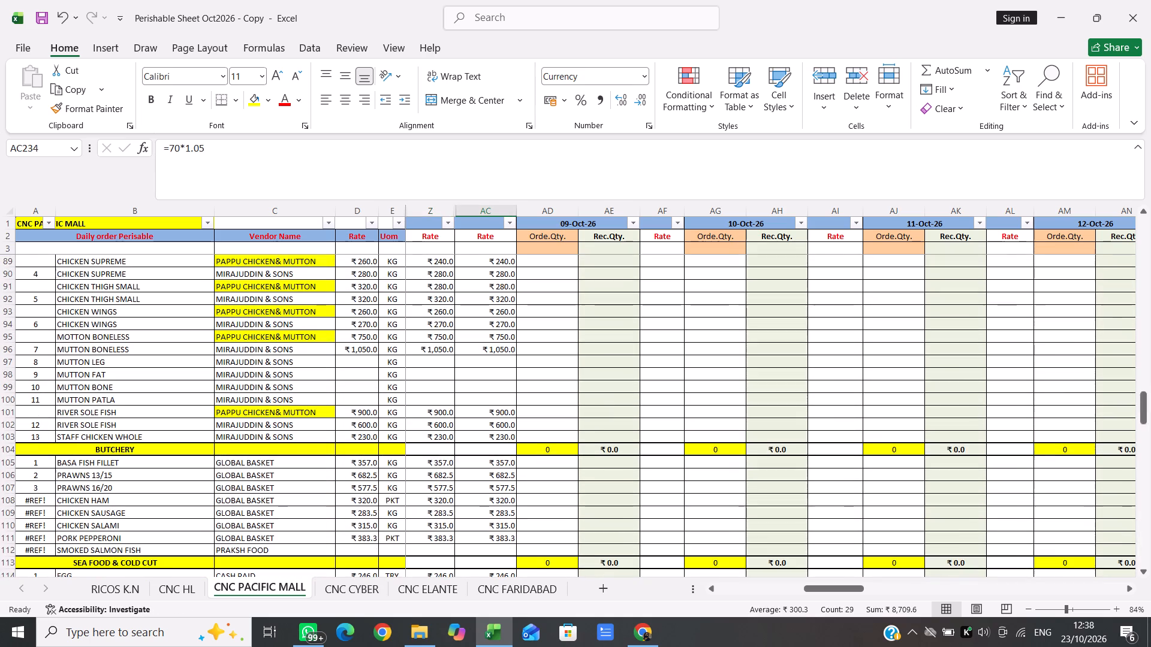
pyautogui.click(436, 209)
pyautogui.rightClick(436, 209)
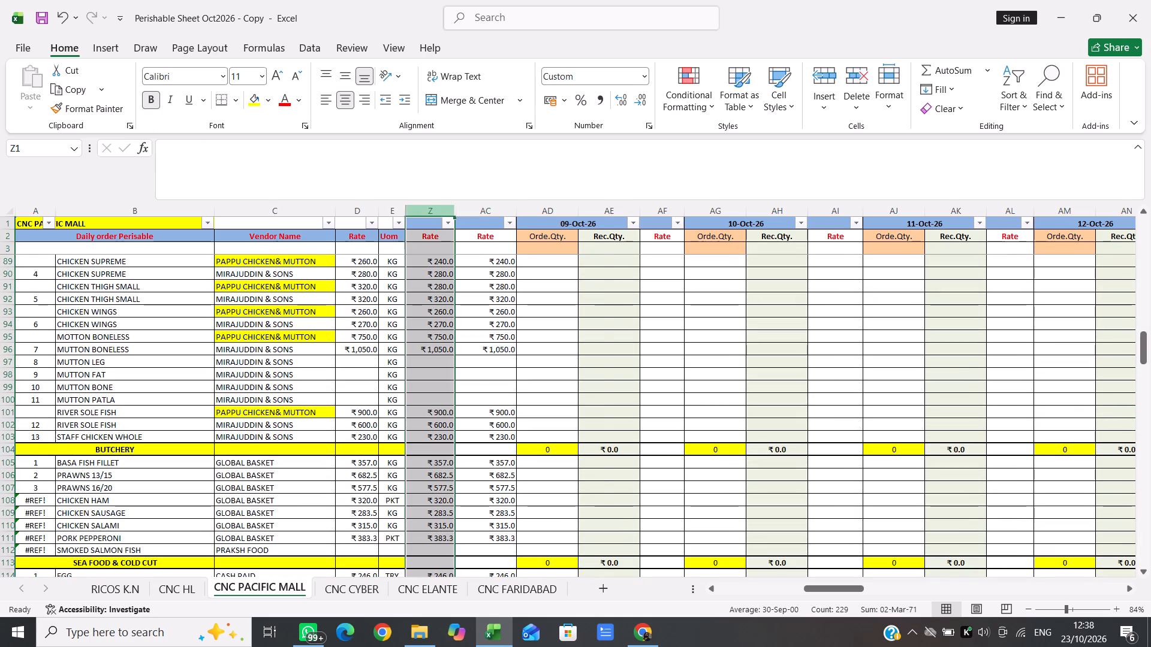
pyautogui.click(469, 470)
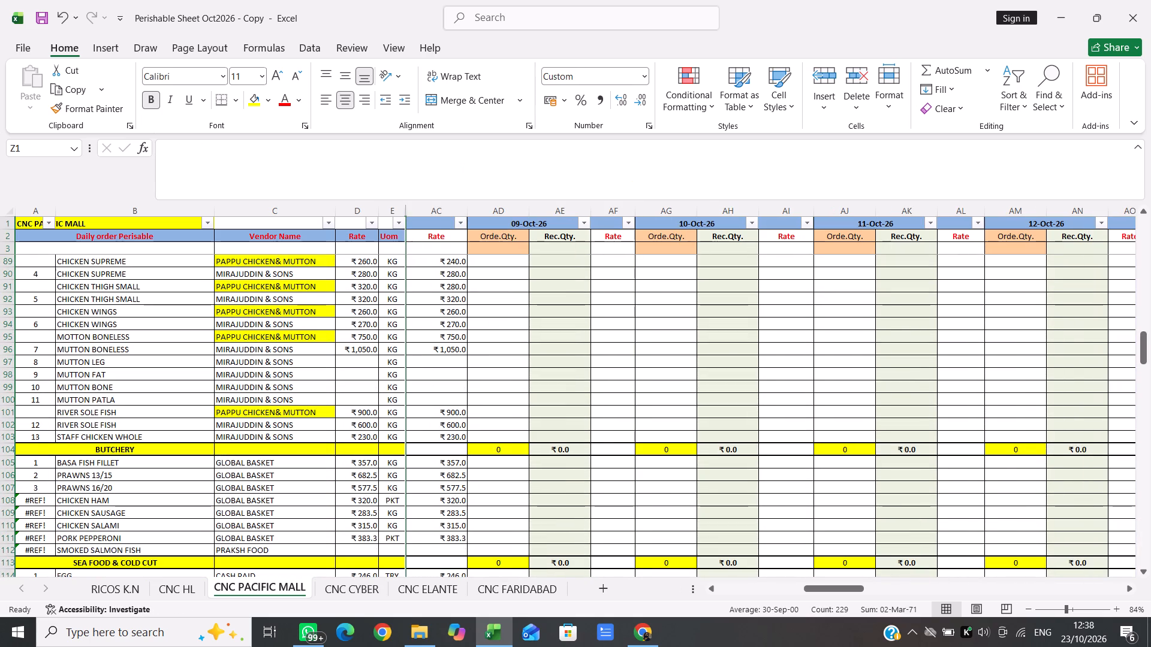
# Narrow Rate column AC slightly.
pyautogui.moveTo(468, 209); pyautogui.dragTo(453, 209)
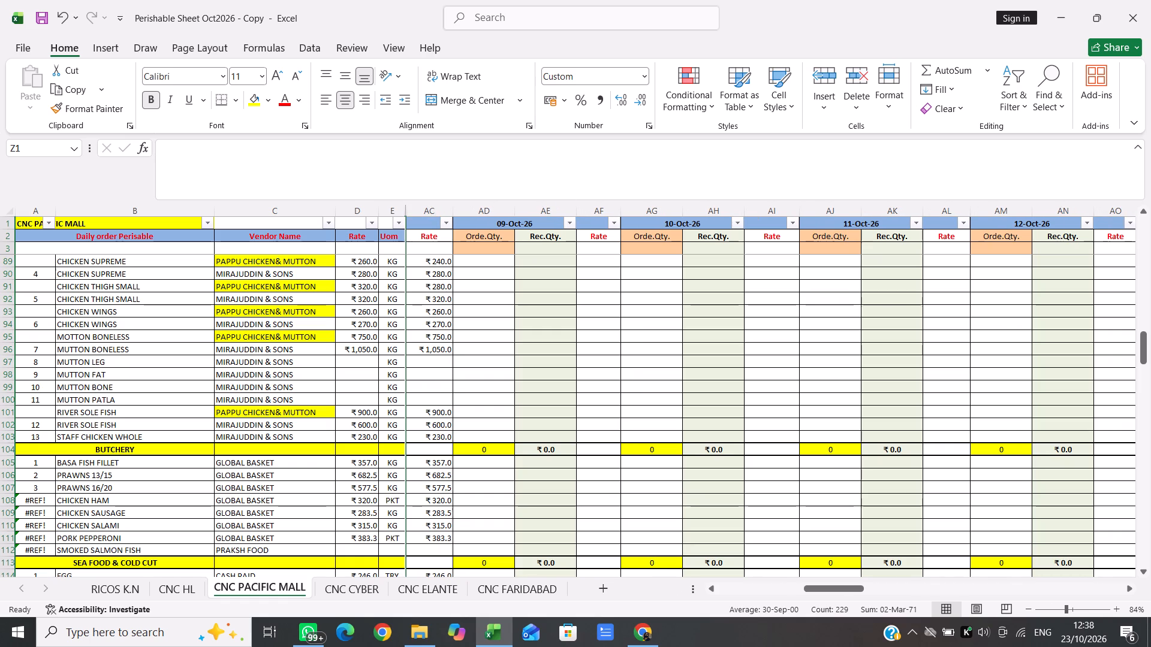
# Go to the first dairy items and select the 09-Oct-26 order quantity cell for AMUL FRESH CREAM.
pyautogui.scroll(6, 498, 268)
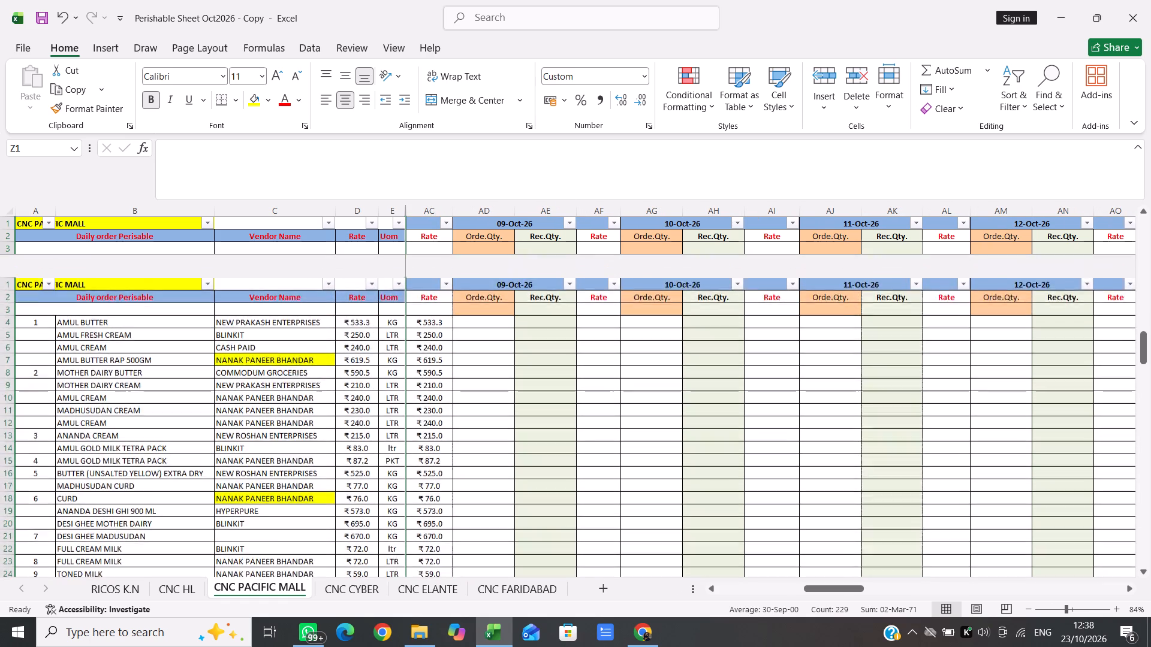
pyautogui.click(475, 276)
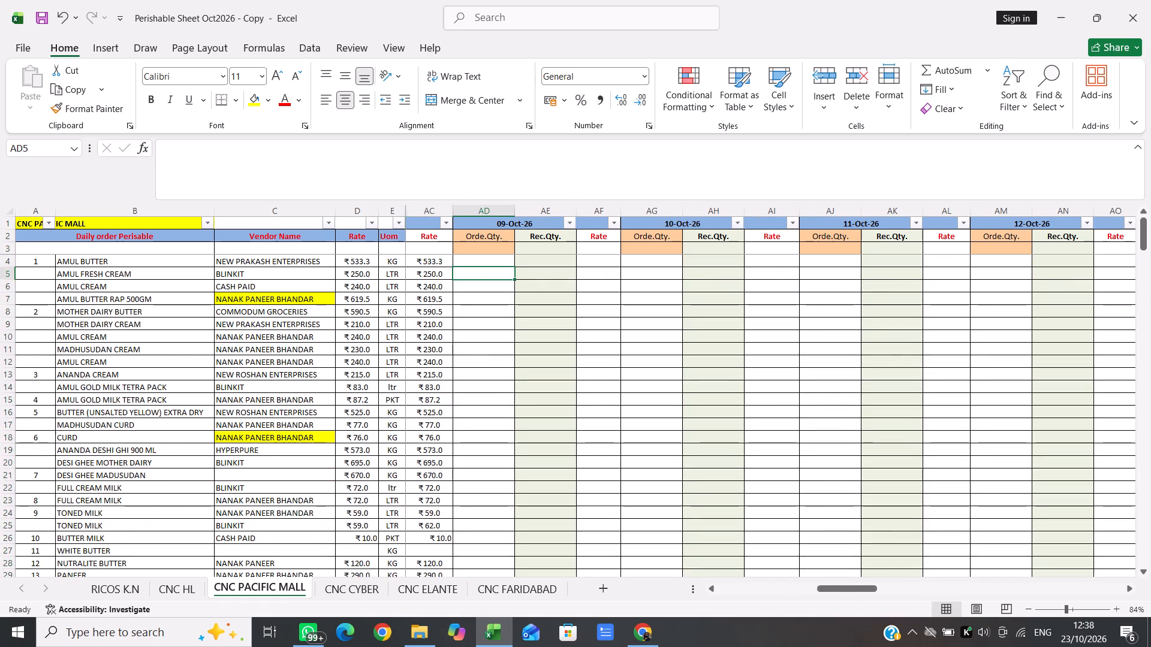
# Switch from the Excel order sheet to the previously used window.
pyautogui.hotkey('alt', 'Tab')
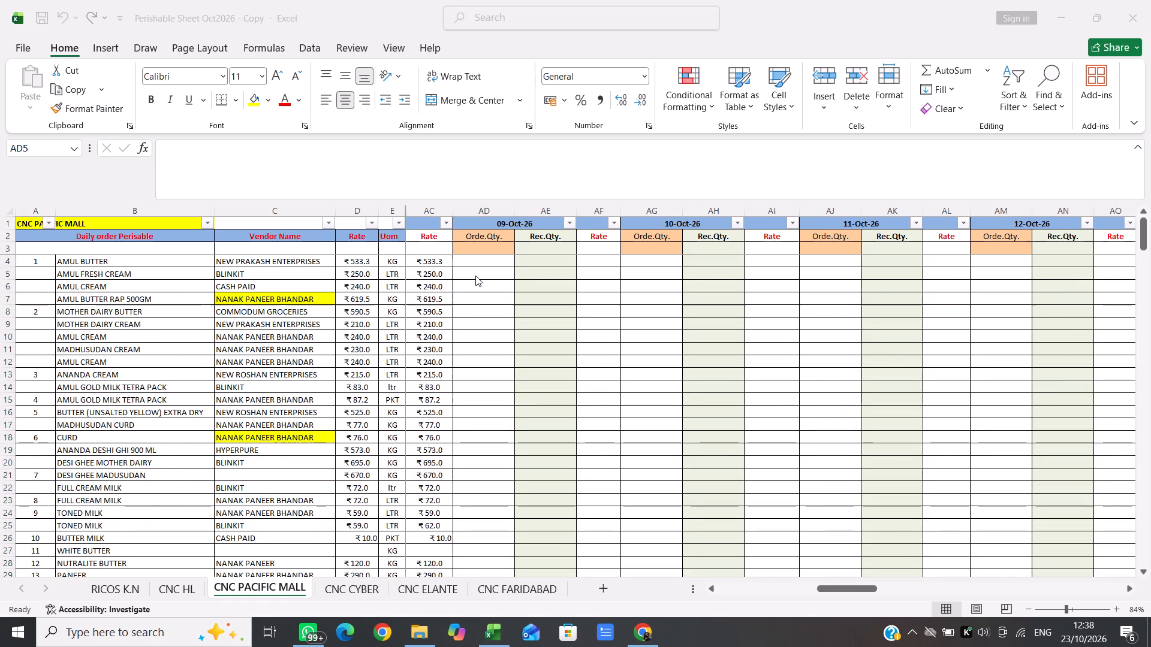
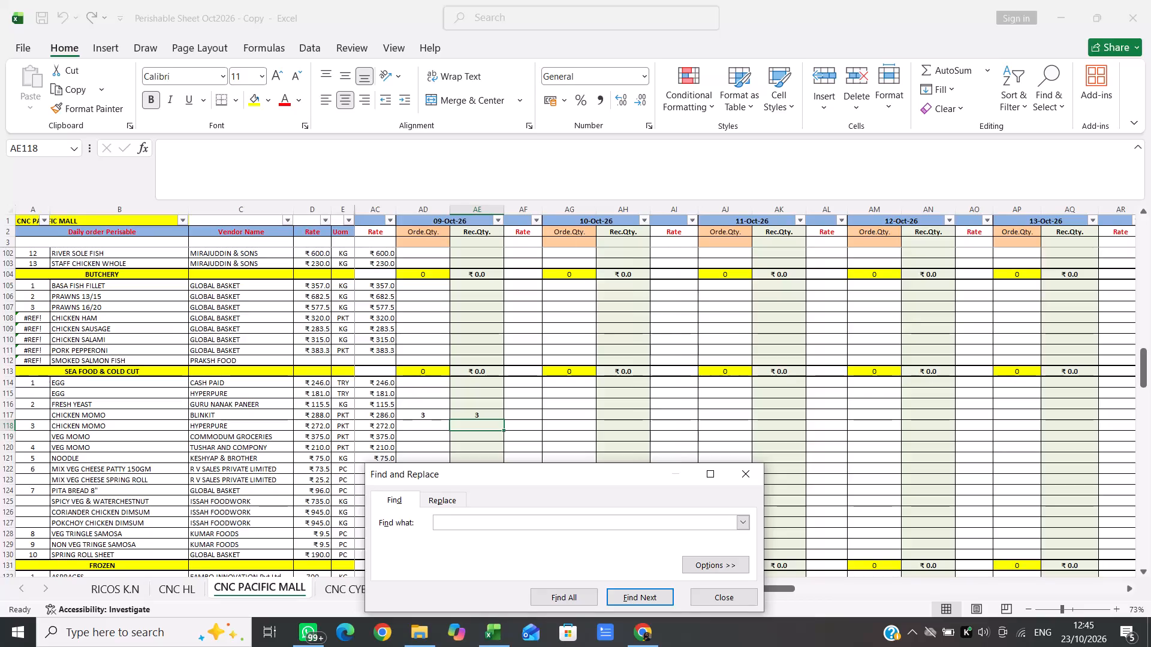
# Search for "GRAP" to find GRAPES RED in the fruits section and insert a blank row directly above it.
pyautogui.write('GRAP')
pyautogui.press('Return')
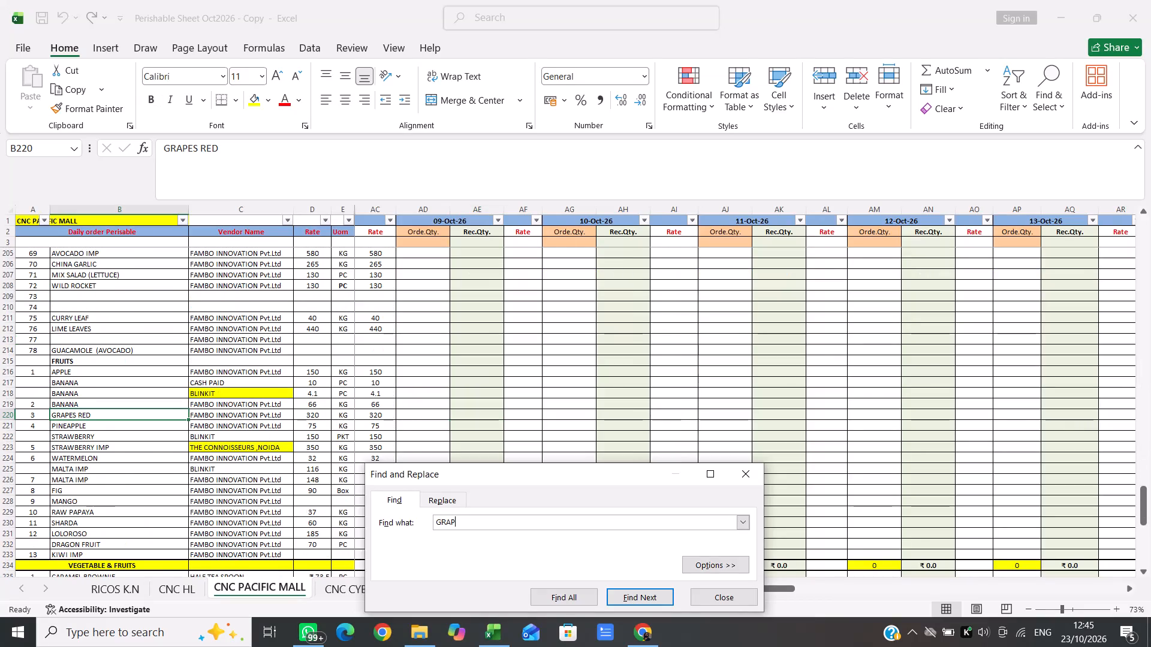
pyautogui.click(752, 468)
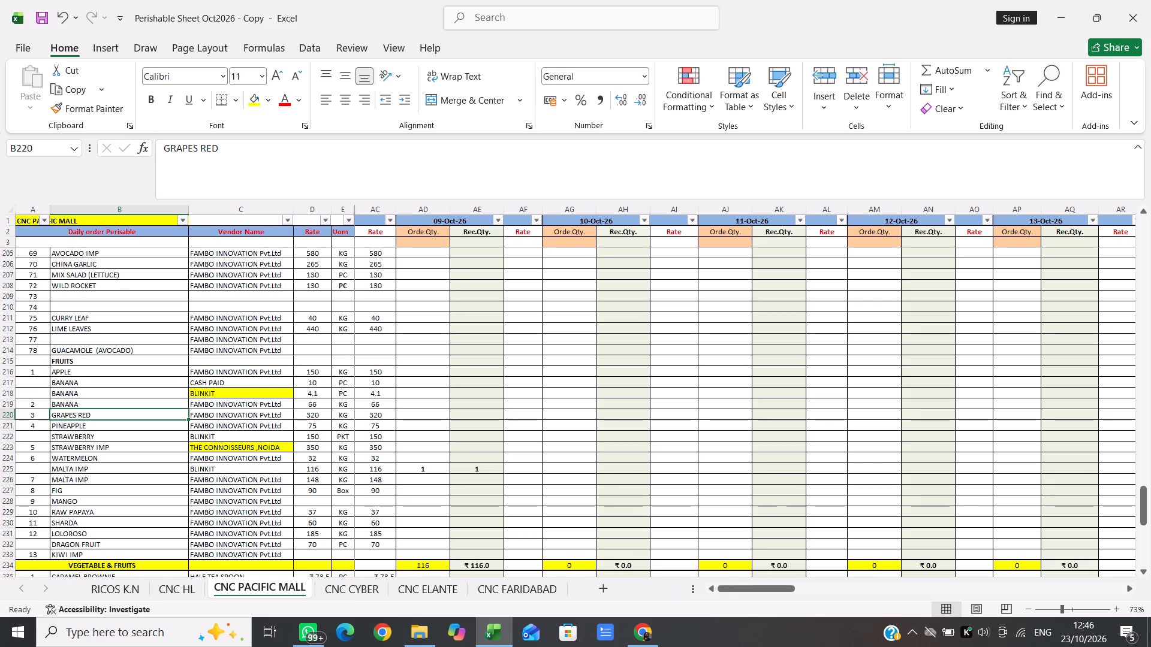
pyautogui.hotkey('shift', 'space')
pyautogui.hotkey('ctrl', 'shift', '=')
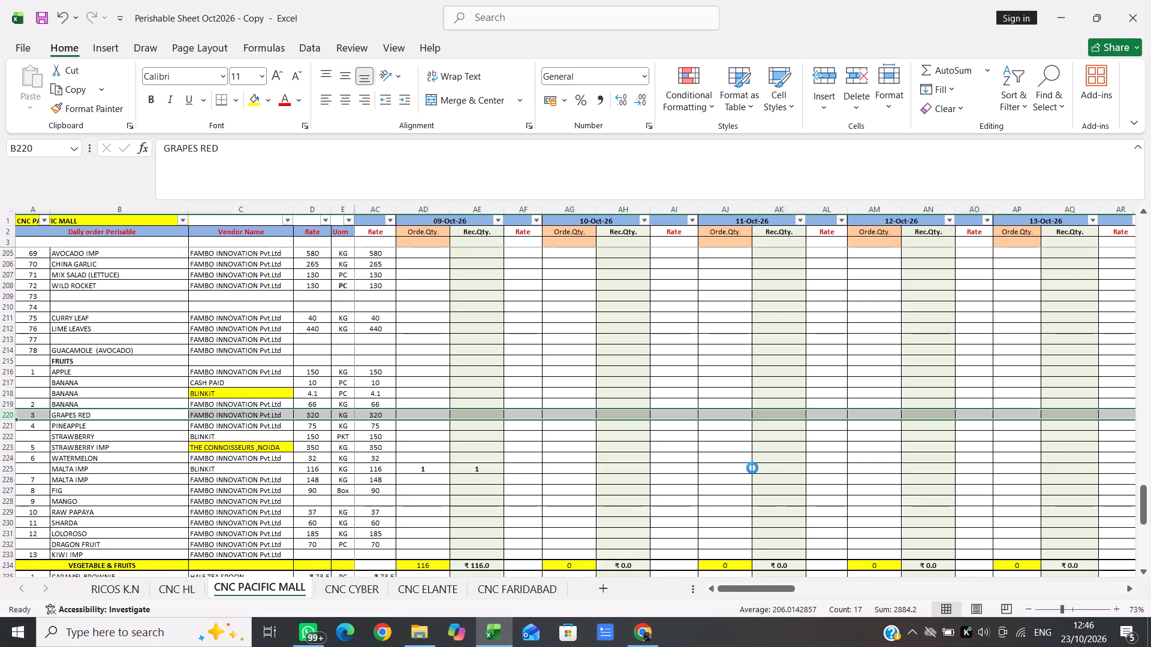
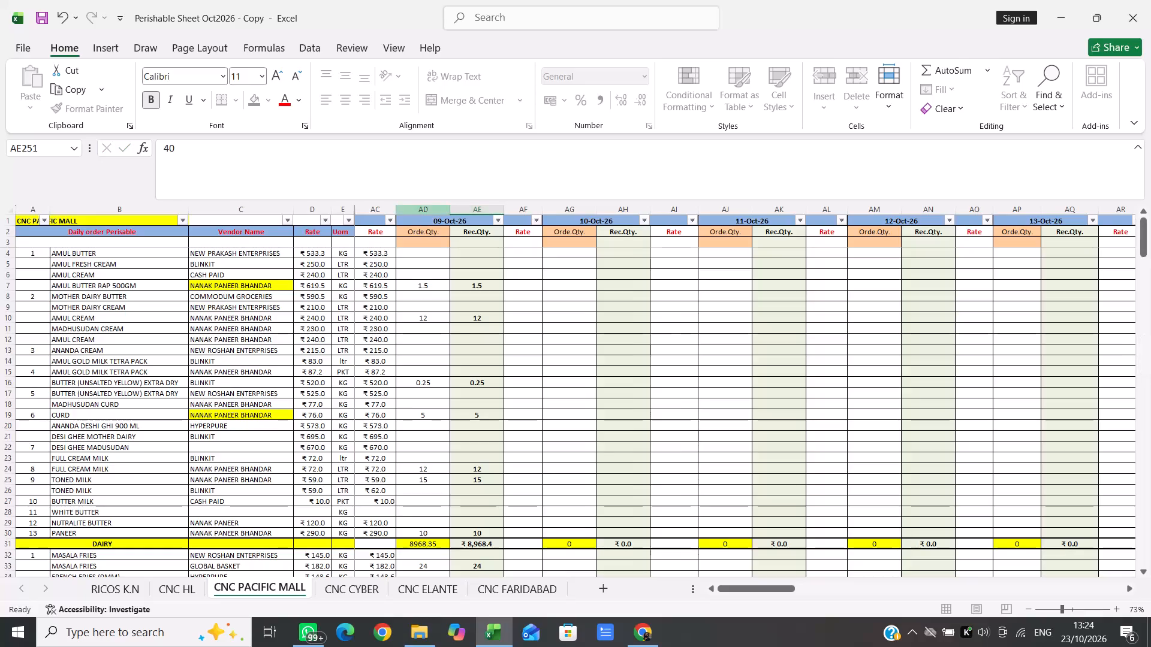
# Hide the 09-Oct-26 order and received quantity columns, AD and AE.
pyautogui.hotkey('shift', 'Right')
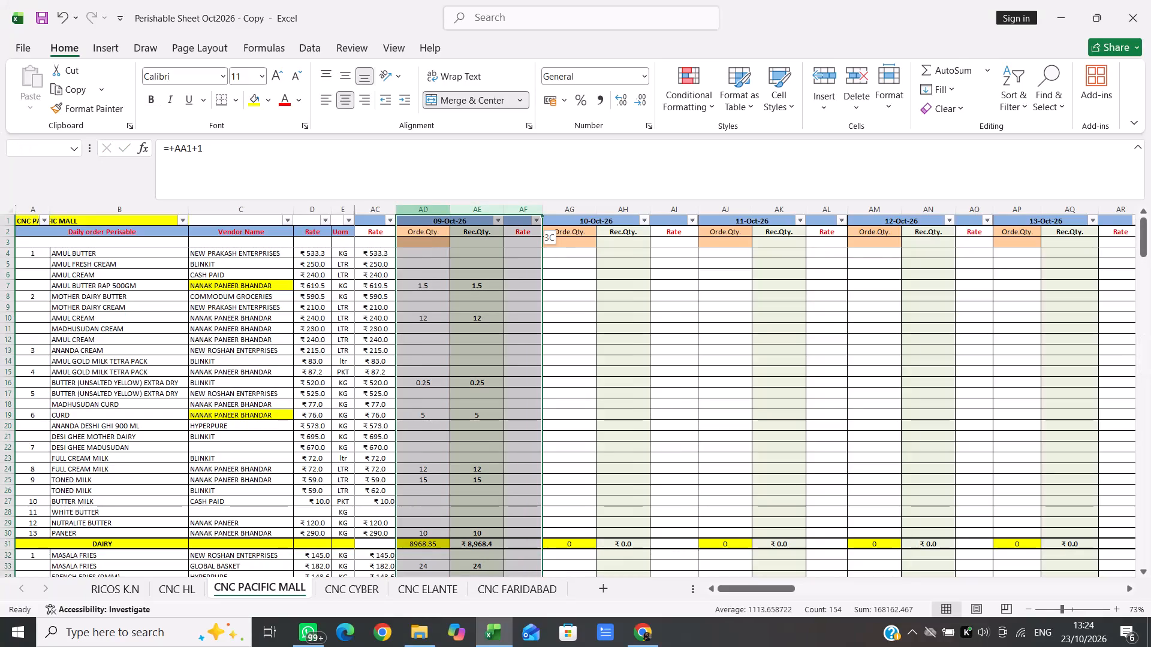
pyautogui.hotkey('shift', 'Left')
pyautogui.rightClick(430, 207)
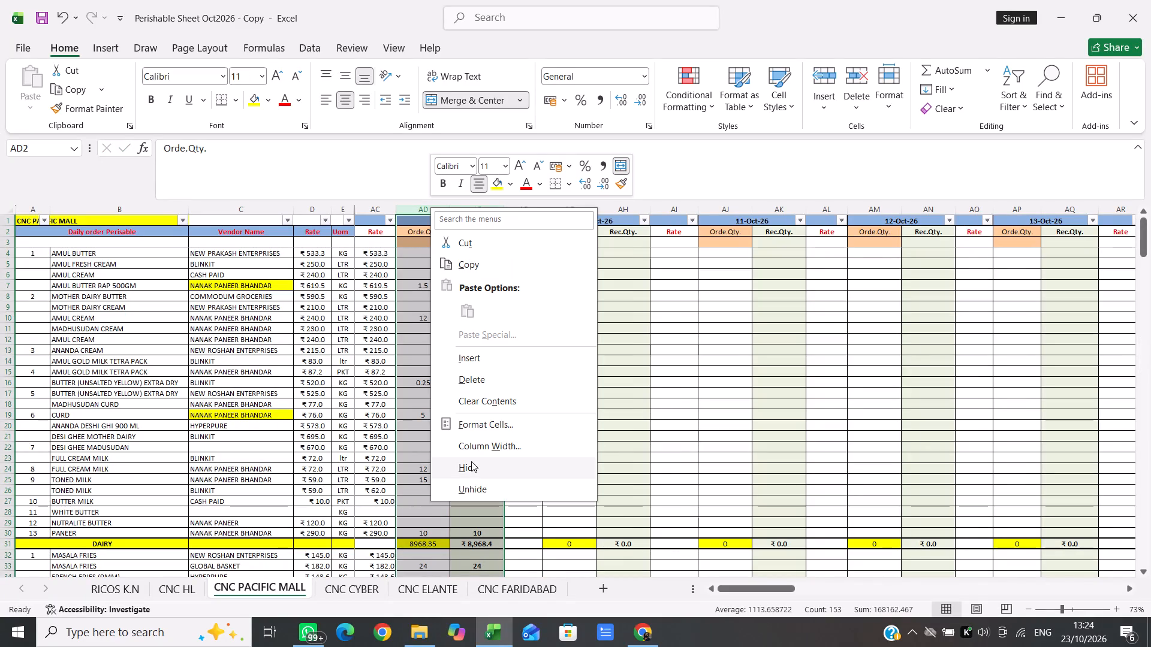
pyautogui.click(469, 463)
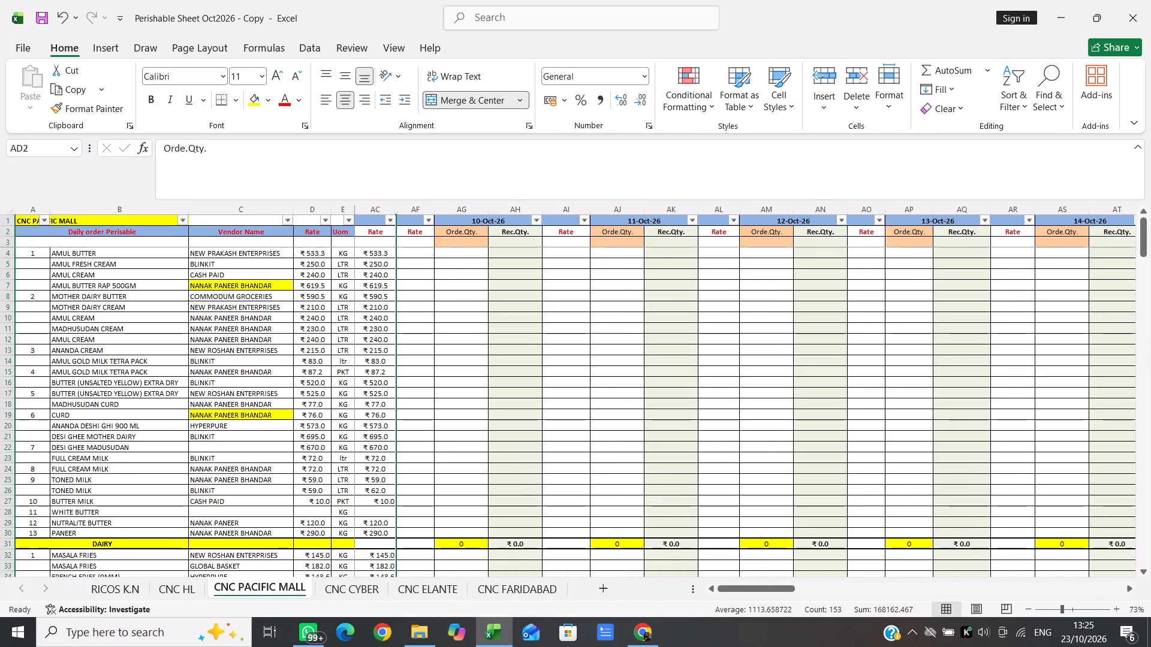
# Widen Rate column AF slightly.
pyautogui.moveTo(434, 211); pyautogui.dragTo(439, 211)
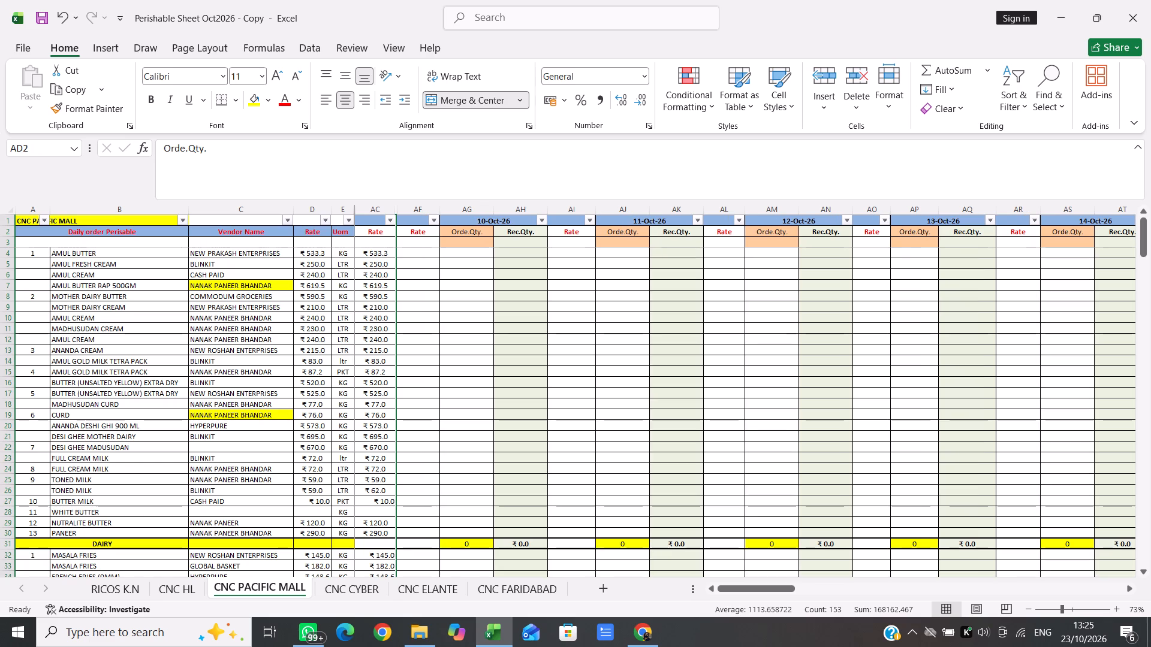
# Select the DAIRY section rates in Rate column AC, starting from the blank cell above the AMUL BUTTER rate.
pyautogui.scroll(1, 372, 246)
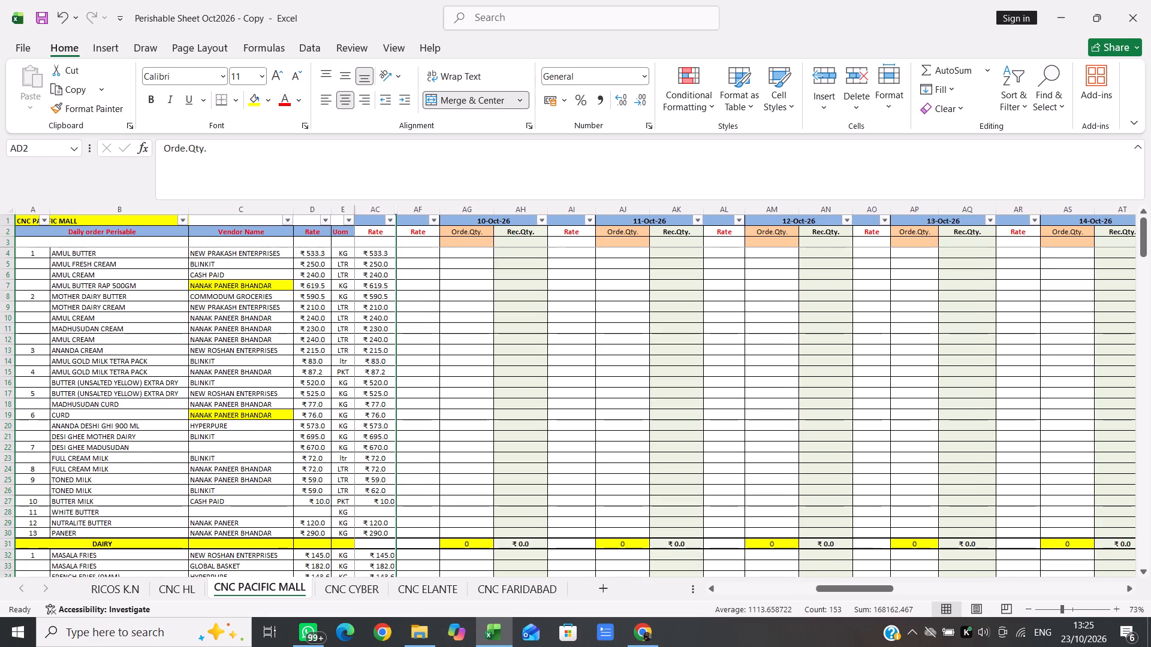
pyautogui.click(372, 246)
pyautogui.hotkey('shift', 'Down')
pyautogui.hotkey('shift', 'Down')
pyautogui.hotkey('shift', 'Down')
pyautogui.hotkey('shift', 'Down')
pyautogui.hotkey('shift', 'Down')
pyautogui.hotkey('shift', 'Down')
pyautogui.hotkey('shift', 'Down')
pyautogui.hotkey('shift', 'Down')
pyautogui.hotkey('shift', 'Down')
pyautogui.hotkey('shift', 'Down')
pyautogui.hotkey('shift', 'Down')
pyautogui.hotkey('shift', 'Down')
pyautogui.hotkey('shift', 'Down')
pyautogui.hotkey('shift', 'Down')
pyautogui.hotkey('shift', 'Down')
pyautogui.hotkey('shift', 'Down')
pyautogui.hotkey('shift', 'Down')
pyautogui.hotkey('shift', 'Down')
pyautogui.hotkey('shift', 'Down')
pyautogui.hotkey('shift', 'Down')
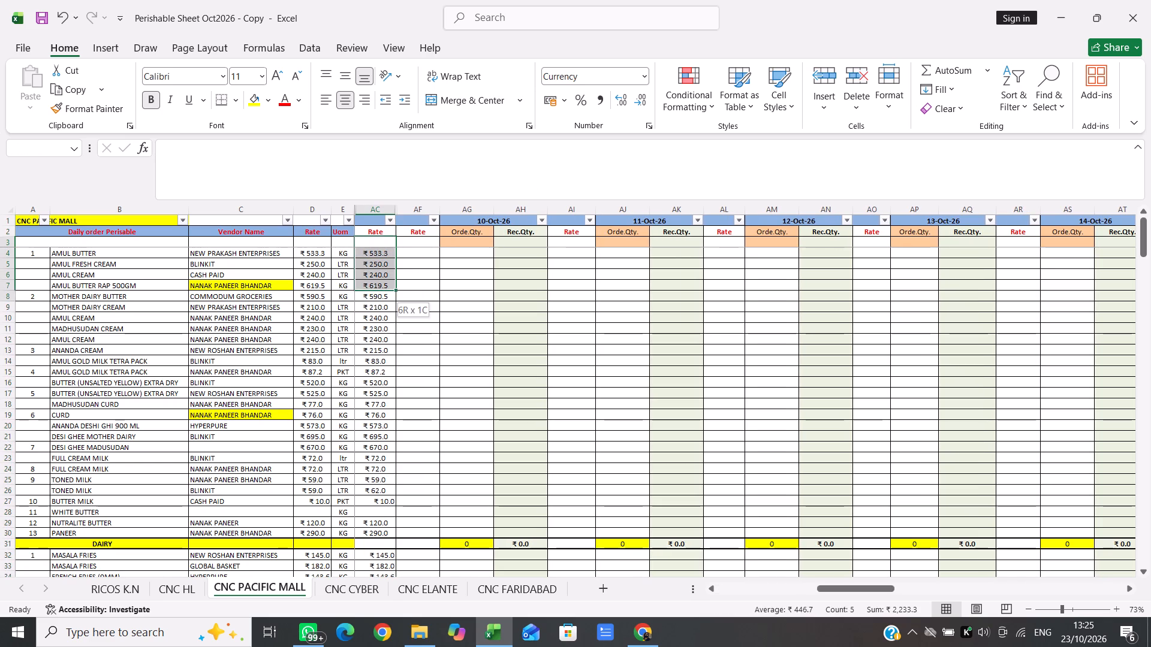
# Copy the DAIRY section rates, including the blank cell above AMUL BUTTER, from Rate column AC into Rate column AF.
pyautogui.hotkey('shift', 'Up')
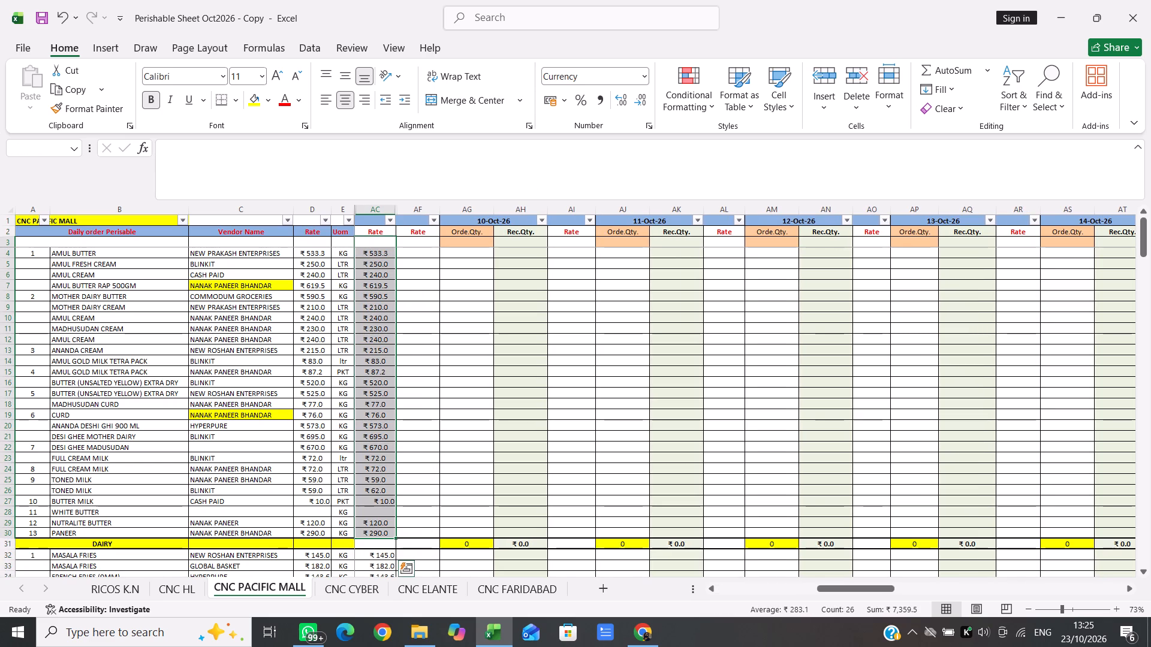
pyautogui.hotkey('ctrl', 'c')
pyautogui.press('Right')
pyautogui.press('Return')
# Copy the FRIES & CHEESE section rates, from MASALA FRIES to D'LECTA - CREAM CHEESE, from Rate column AC into column AF.
pyautogui.scroll(-1, 372, 246)
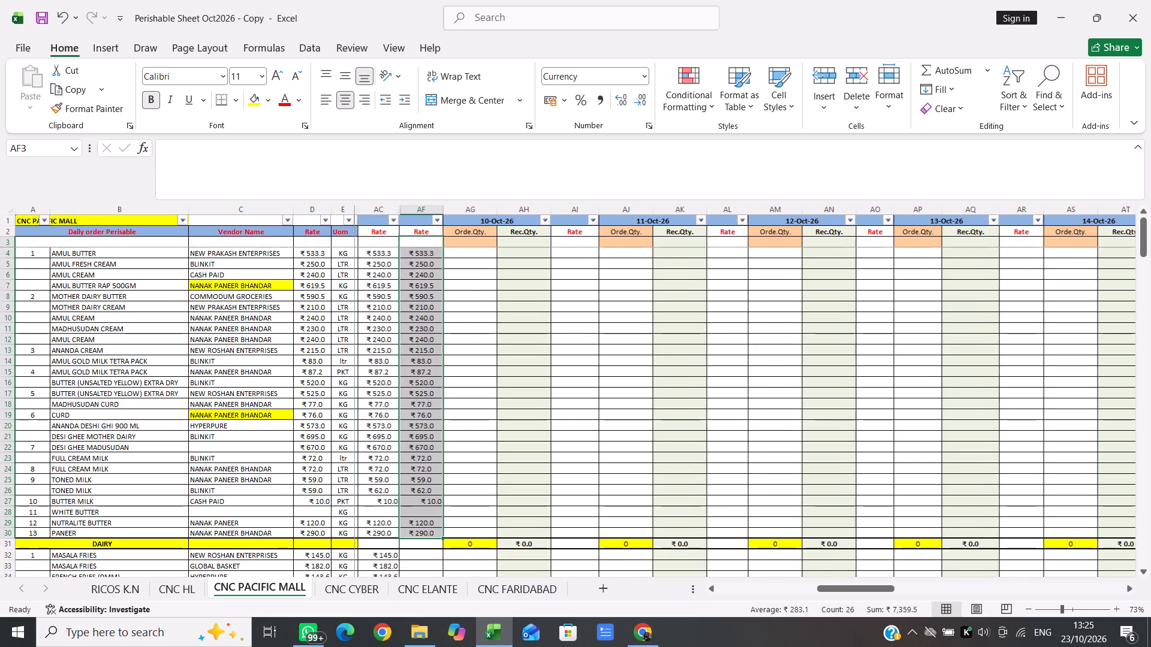
pyautogui.scroll(-1, 372, 246)
pyautogui.scroll(-2, 399, 435)
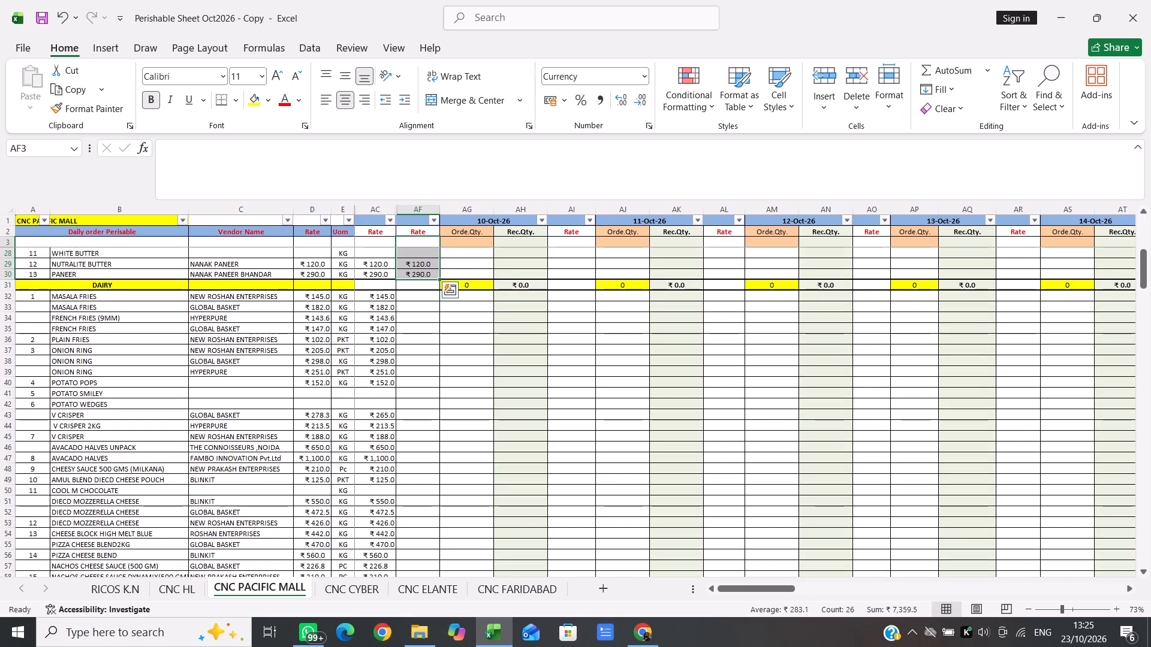
pyautogui.click(389, 295)
pyautogui.hotkey('shift', 'Down')
pyautogui.hotkey('shift', 'Down')
pyautogui.hotkey('shift', 'Down')
pyautogui.hotkey('shift', 'Down')
pyautogui.hotkey('shift', 'Down')
pyautogui.hotkey('shift', 'Down')
pyautogui.hotkey('shift', 'Down')
pyautogui.hotkey('shift', 'Down')
pyautogui.hotkey('shift', 'Down')
pyautogui.hotkey('shift', 'Down')
pyautogui.hotkey('shift', 'Down')
pyautogui.hotkey('shift', 'Down')
pyautogui.hotkey('shift', 'Down')
pyautogui.hotkey('shift', 'Down')
pyautogui.hotkey('shift', 'Down')
pyautogui.hotkey('shift', 'Down')
pyautogui.hotkey('shift', 'Down')
pyautogui.hotkey('shift', 'Down')
pyautogui.hotkey('shift', 'Down')
pyautogui.hotkey('shift', 'Down')
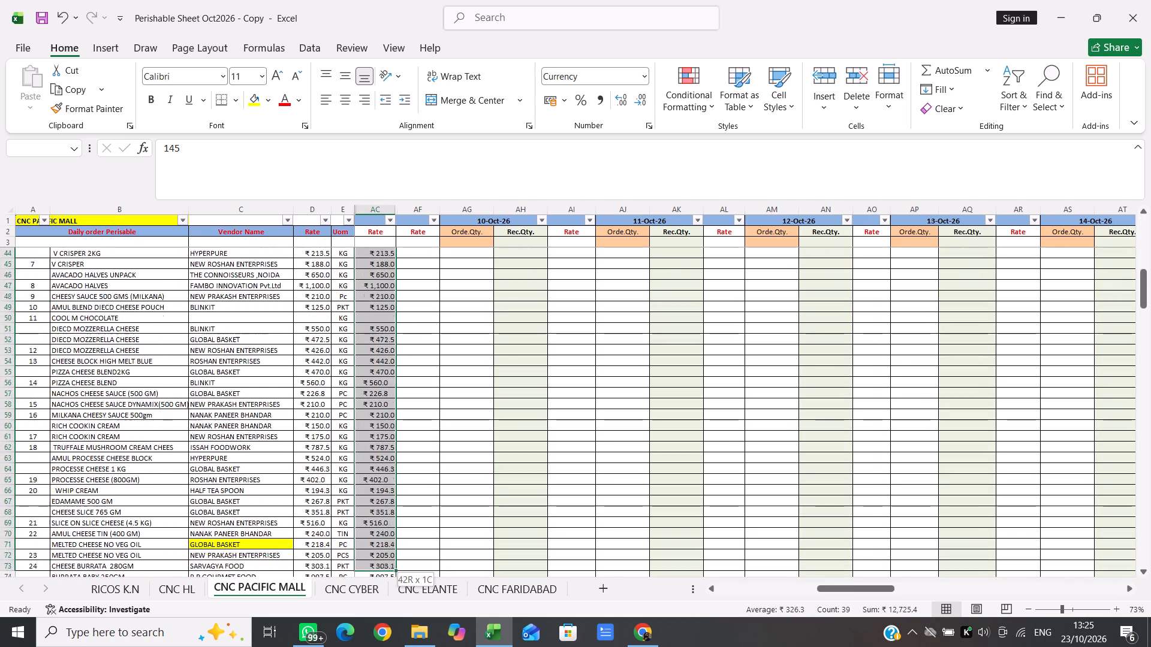
pyautogui.hotkey('shift', 'Up')
pyautogui.hotkey('shift', 'Up')
pyautogui.hotkey('shift', 'Up')
pyautogui.hotkey('shift', 'Up')
pyautogui.hotkey('shift', 'Up')
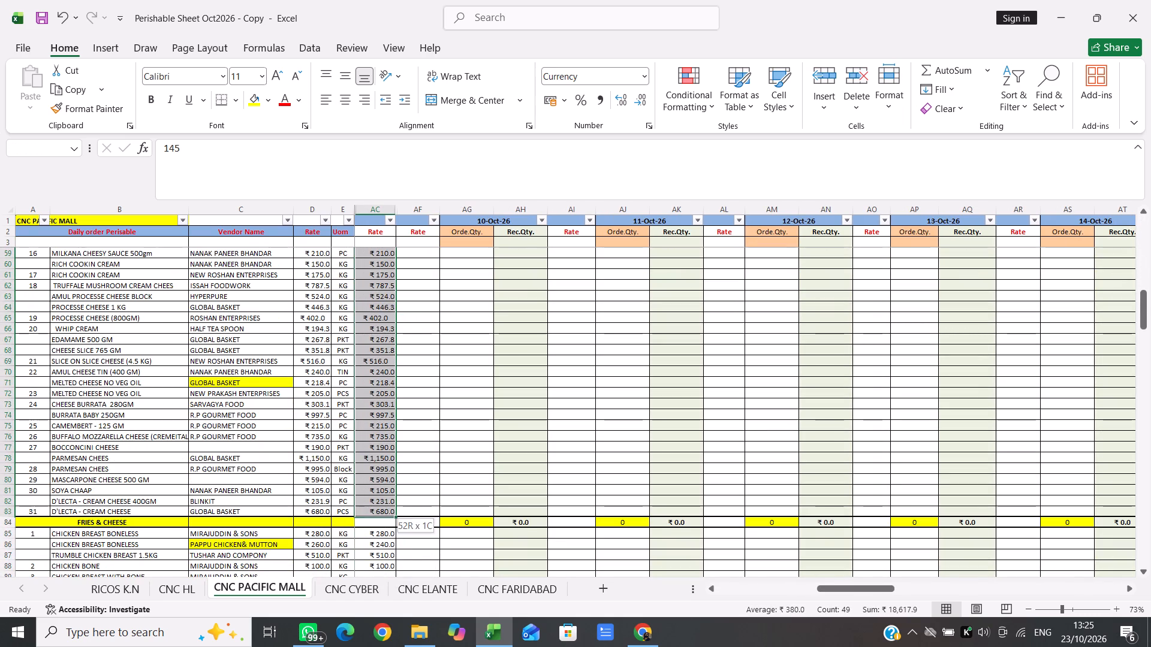
pyautogui.hotkey('shift', 'Down')
pyautogui.hotkey('shift', 'Up')
pyautogui.hotkey('ctrl', 'c')
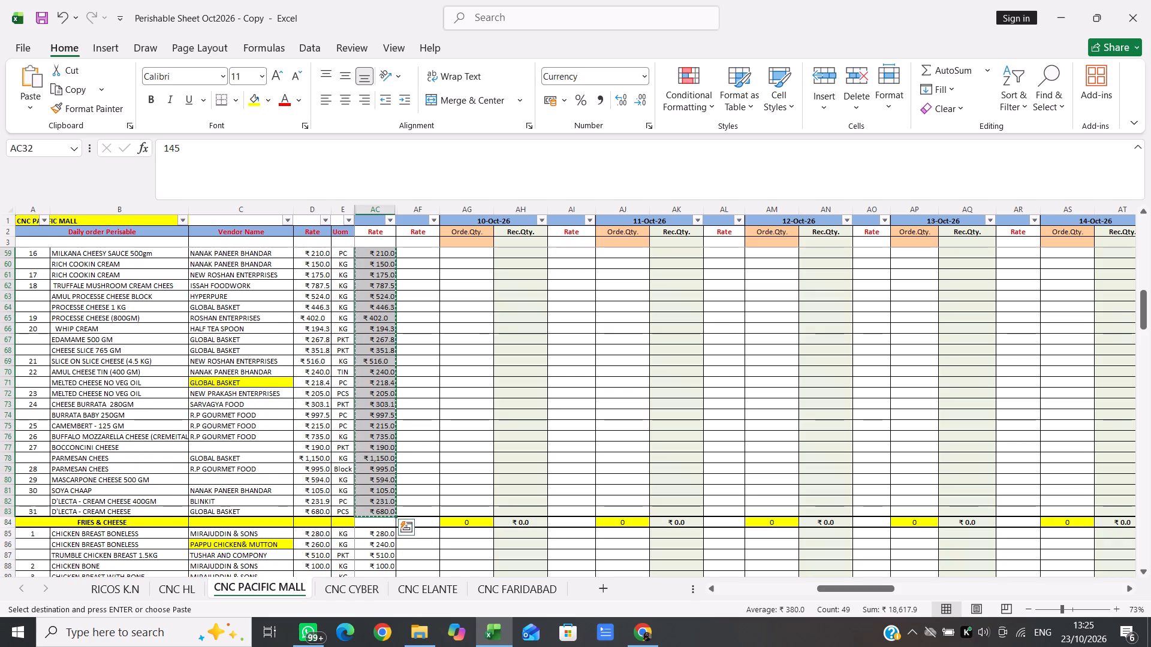
pyautogui.press('Right')
pyautogui.press('Return')
# Copy the BUTCHERY section rates, from CHICKEN BREAST BONELESS to STAFF CHICKEN WHOLE, from Rate column AC into column AF.
pyautogui.scroll(-5, 389, 295)
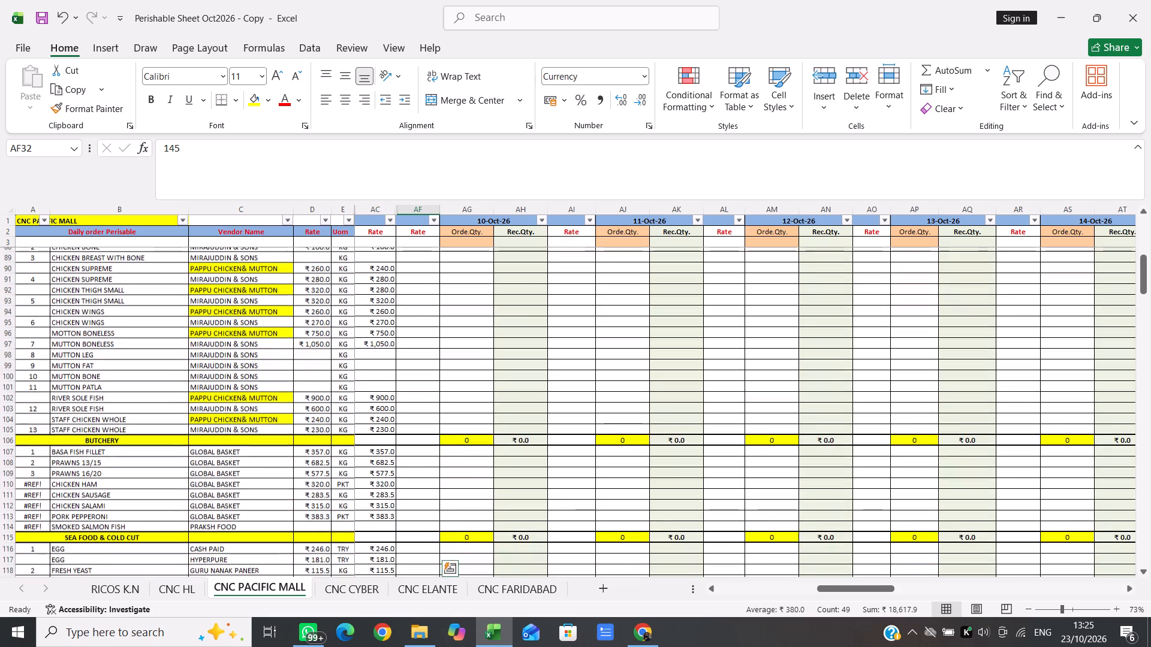
pyautogui.scroll(1, 377, 297)
pyautogui.click(376, 271)
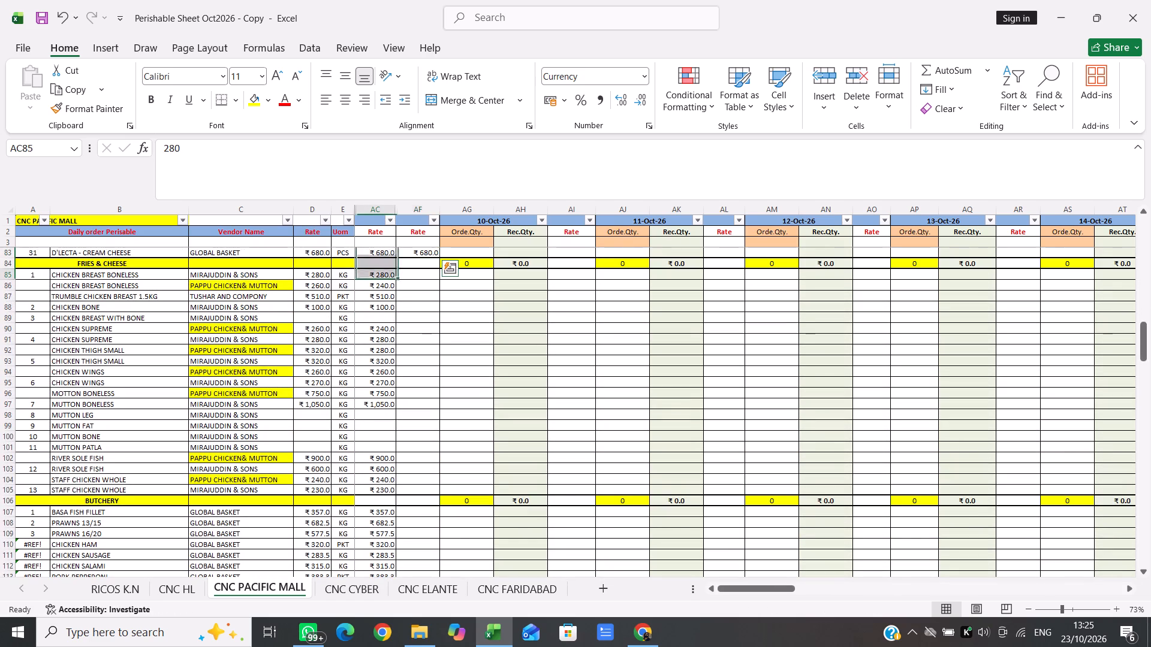
pyautogui.hotkey('shift', 'Down')
pyautogui.hotkey('shift', 'Down')
pyautogui.hotkey('shift', 'Down')
pyautogui.hotkey('shift', 'Down')
pyautogui.hotkey('shift', 'Down')
pyautogui.hotkey('shift', 'Down')
pyautogui.hotkey('shift', 'Down')
pyautogui.hotkey('shift', 'Down')
pyautogui.hotkey('shift', 'Down')
pyautogui.hotkey('shift', 'Down')
pyautogui.hotkey('shift', 'Down')
pyautogui.hotkey('shift', 'Down')
pyautogui.hotkey('shift', 'Down')
pyautogui.hotkey('shift', 'Down')
pyautogui.hotkey('shift', 'Down')
pyautogui.hotkey('shift', 'Down')
pyautogui.hotkey('shift', 'Down')
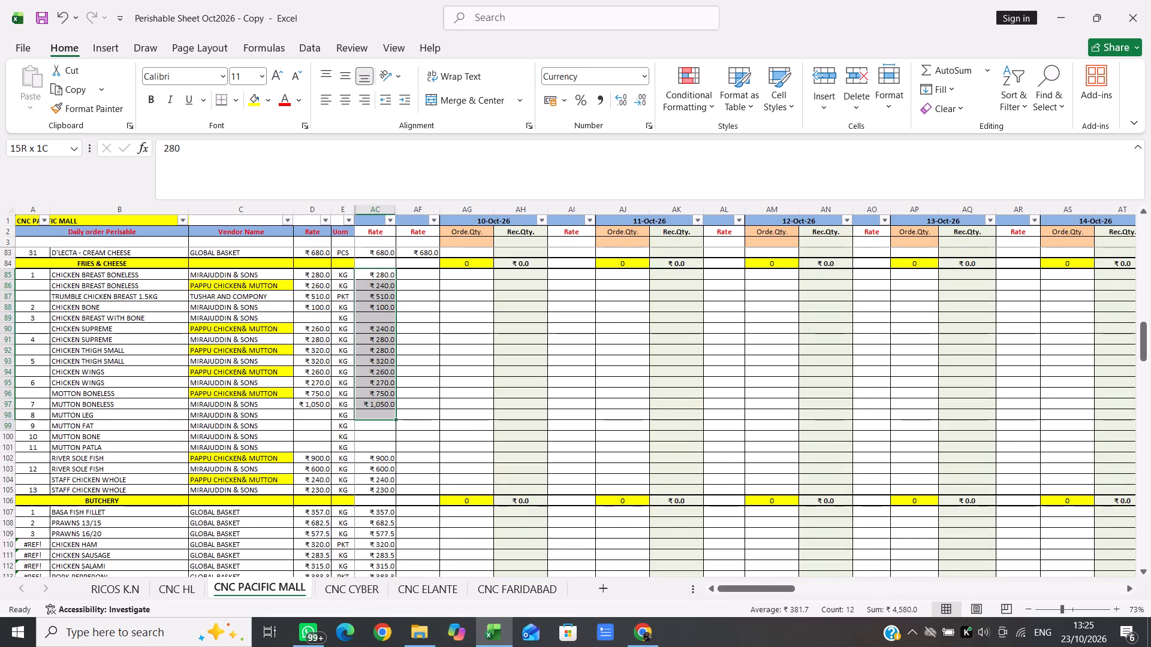
pyautogui.hotkey('shift', 'Down')
pyautogui.hotkey('shift', 'Down')
pyautogui.hotkey('shift', 'Down')
pyautogui.hotkey('ctrl', 'c')
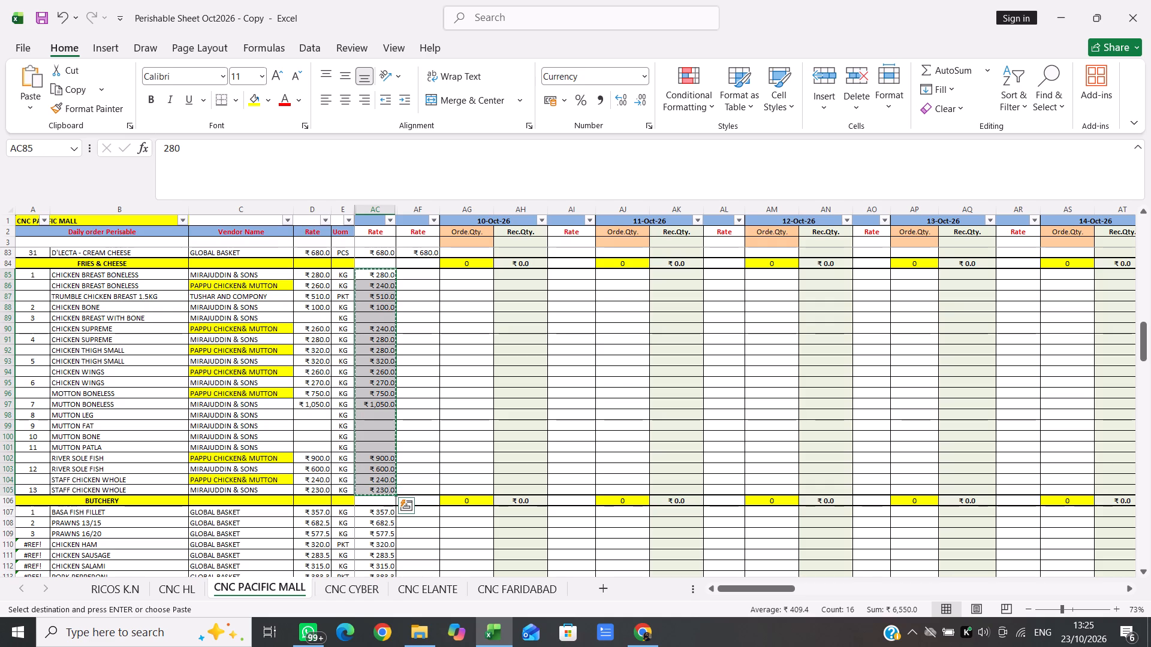
pyautogui.press('Right')
pyautogui.press('Return')
# Select the SEA FOOD & COLD CUT rates in Rate column AC, from BASA FISH FILLET to SMOKED SALMON FISH.
pyautogui.scroll(-1, 402, 441)
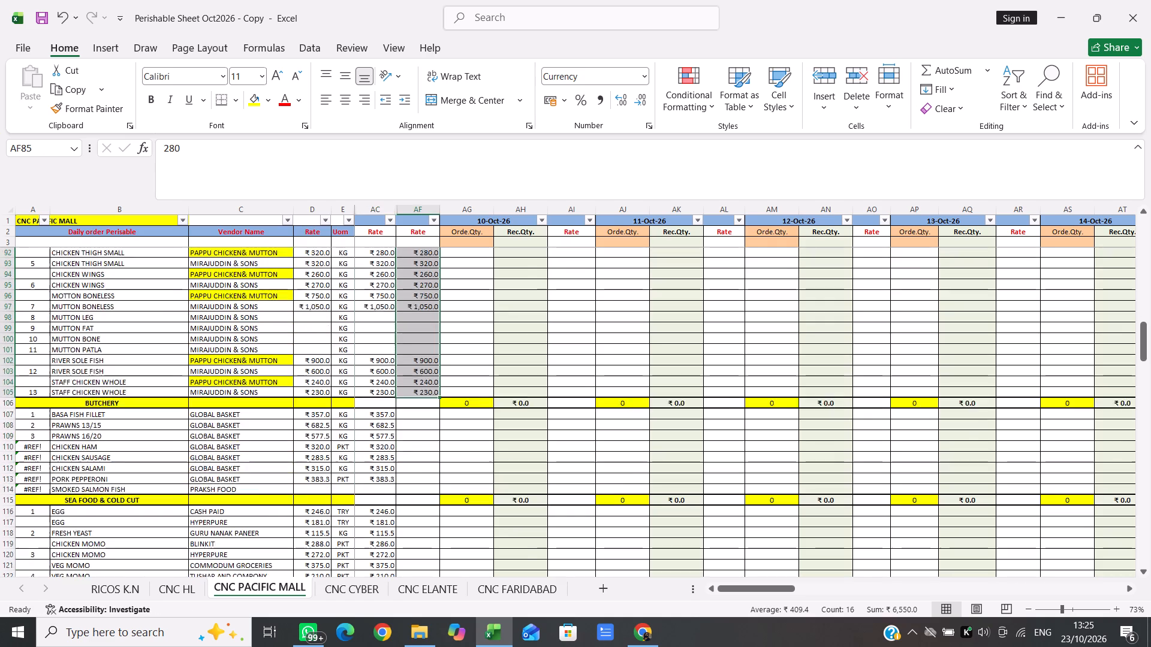
pyautogui.scroll(-1, 402, 441)
pyautogui.click(376, 347)
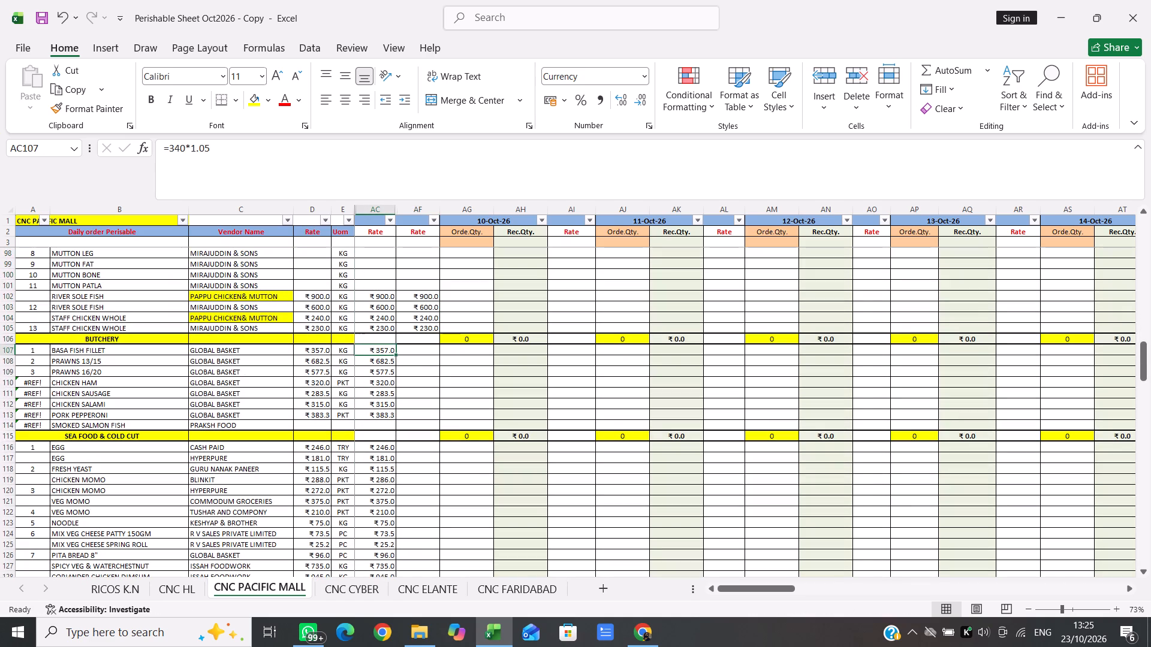
pyautogui.hotkey('shift', 'Down')
pyautogui.hotkey('shift', 'Down')
pyautogui.hotkey('shift', 'Down')
pyautogui.hotkey('shift', 'Down')
pyautogui.hotkey('shift', 'Down')
pyautogui.hotkey('shift', 'Down')
pyautogui.hotkey('shift', 'Down')
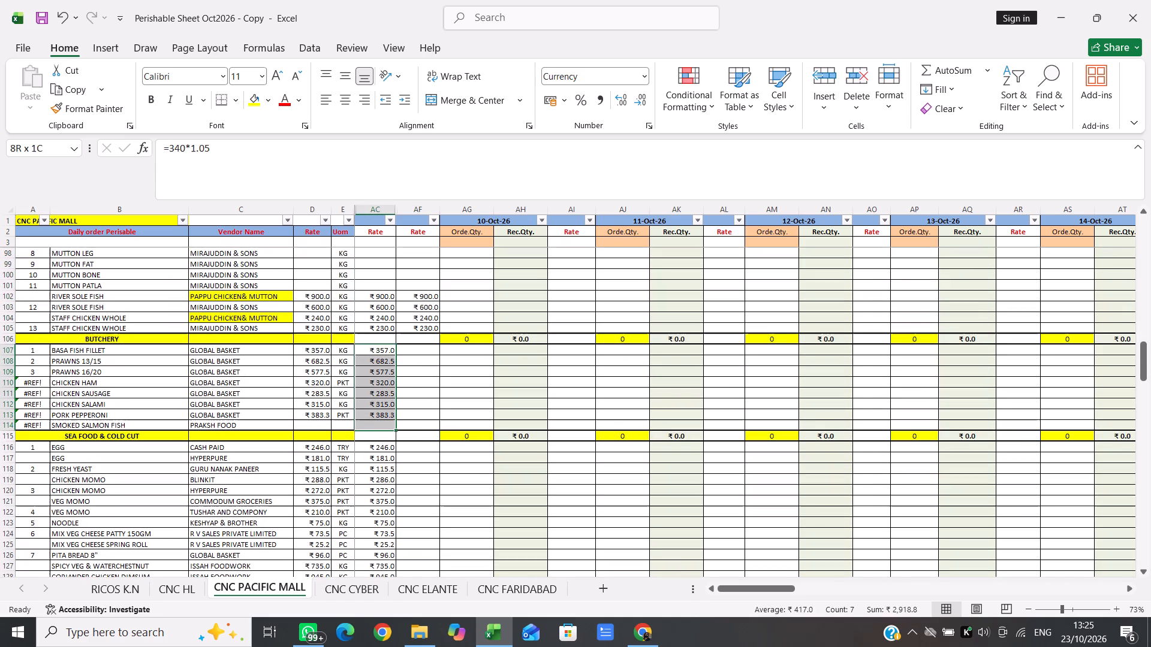
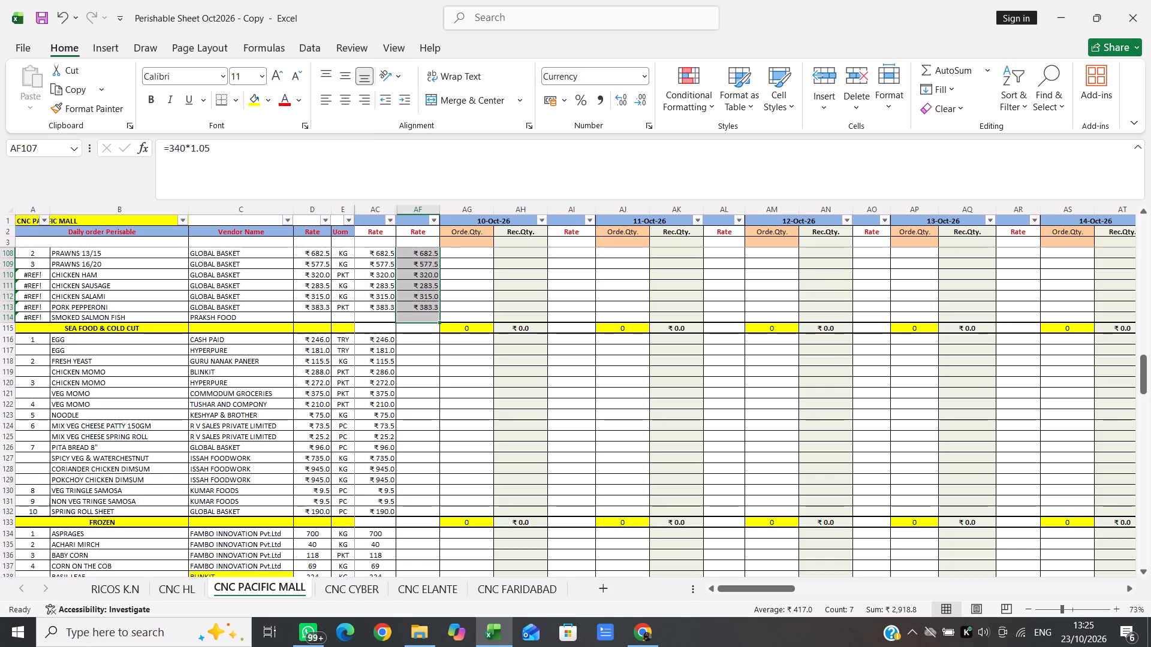
# Copy the FROZEN section rates, EGG through SPRING ROLL SHEET, from Rate column AC into the same rows of Rate column AF.
pyautogui.click(382, 343)
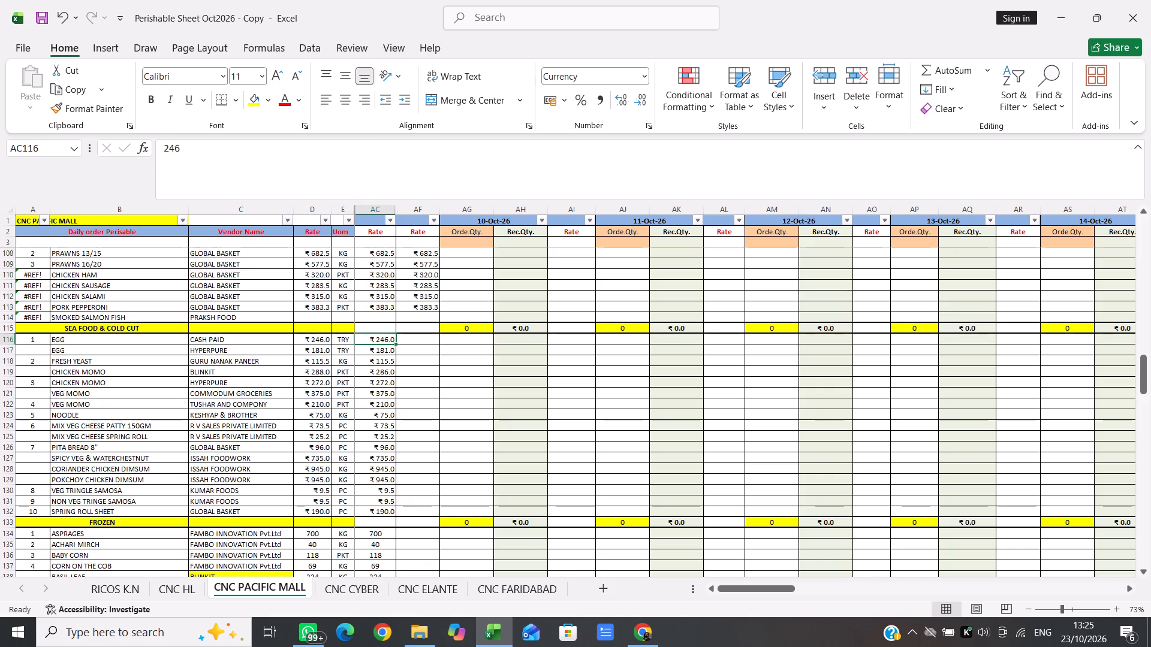
pyautogui.hotkey('shift', 'Down')
pyautogui.hotkey('shift', 'Down')
pyautogui.hotkey('shift', 'Down')
pyautogui.hotkey('shift', 'Down')
pyautogui.hotkey('shift', 'Down')
pyautogui.hotkey('shift', 'Down')
pyautogui.hotkey('shift', 'Down')
pyautogui.hotkey('shift', 'Down')
pyautogui.hotkey('shift', 'Down')
pyautogui.hotkey('shift', 'Down')
pyautogui.hotkey('shift', 'Down')
pyautogui.hotkey('shift', 'Down')
pyautogui.hotkey('shift', 'Down')
pyautogui.hotkey('shift', 'Down')
pyautogui.hotkey('shift', 'Down')
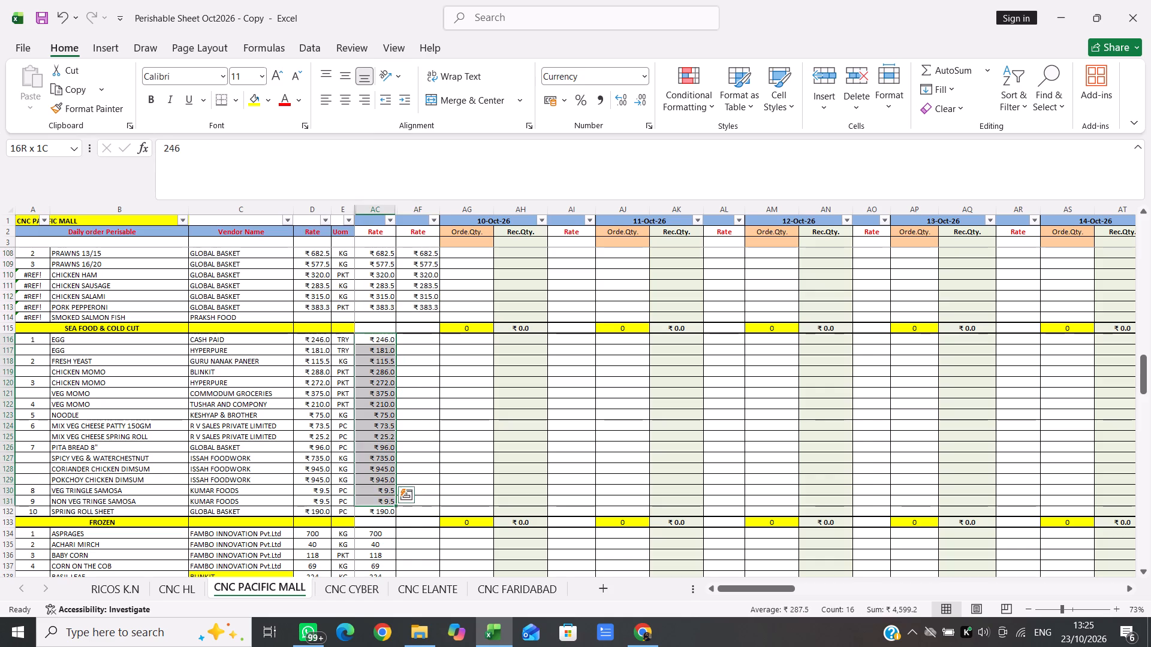
pyautogui.hotkey('shift', 'Down')
pyautogui.hotkey('ctrl', 'c')
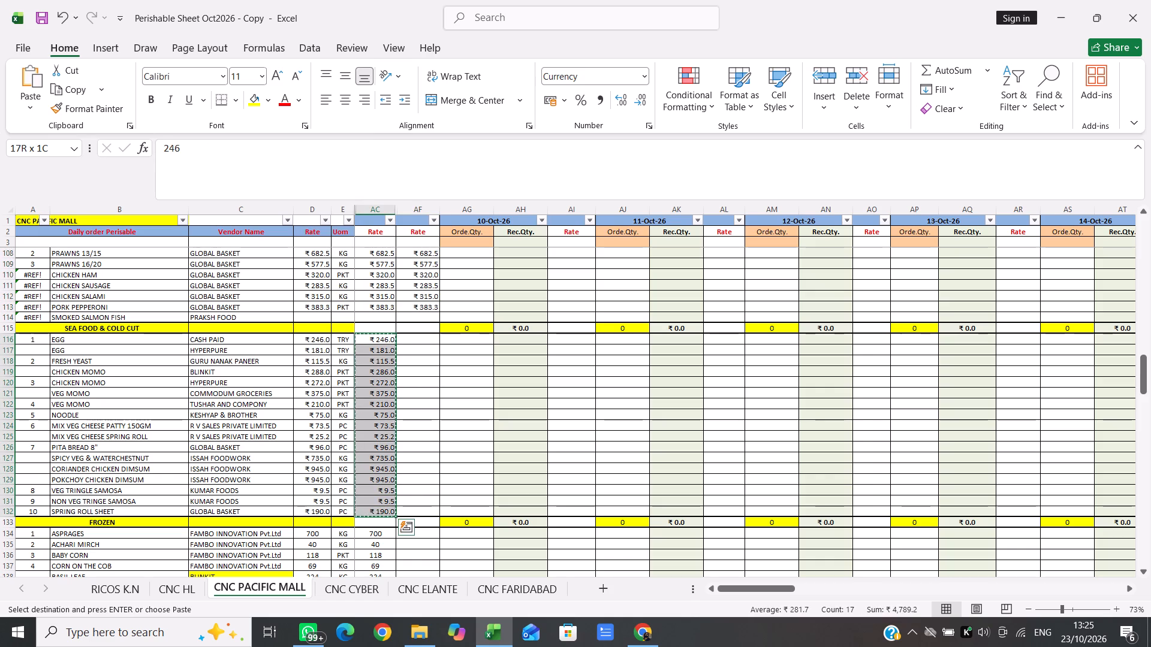
pyautogui.press('Right')
pyautogui.press('Return')
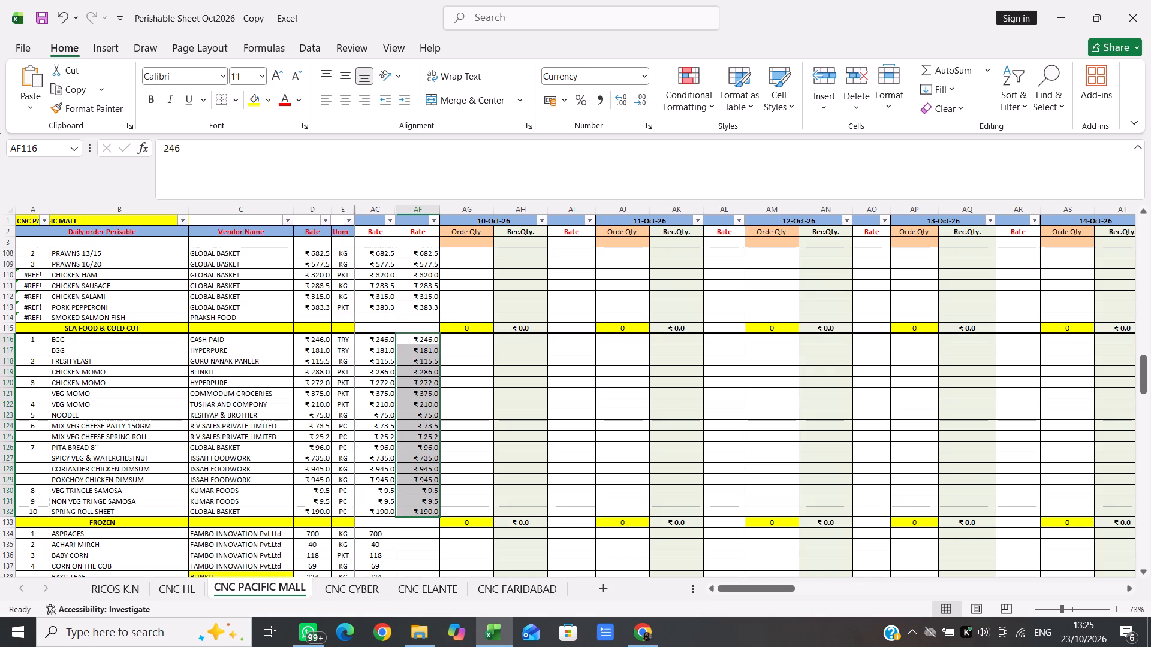
# Go to the produce items below the FROZEN row, starting at ASPRAGES, to continue carrying rates into Rate column AF.
pyautogui.scroll(-2, 447, 438)
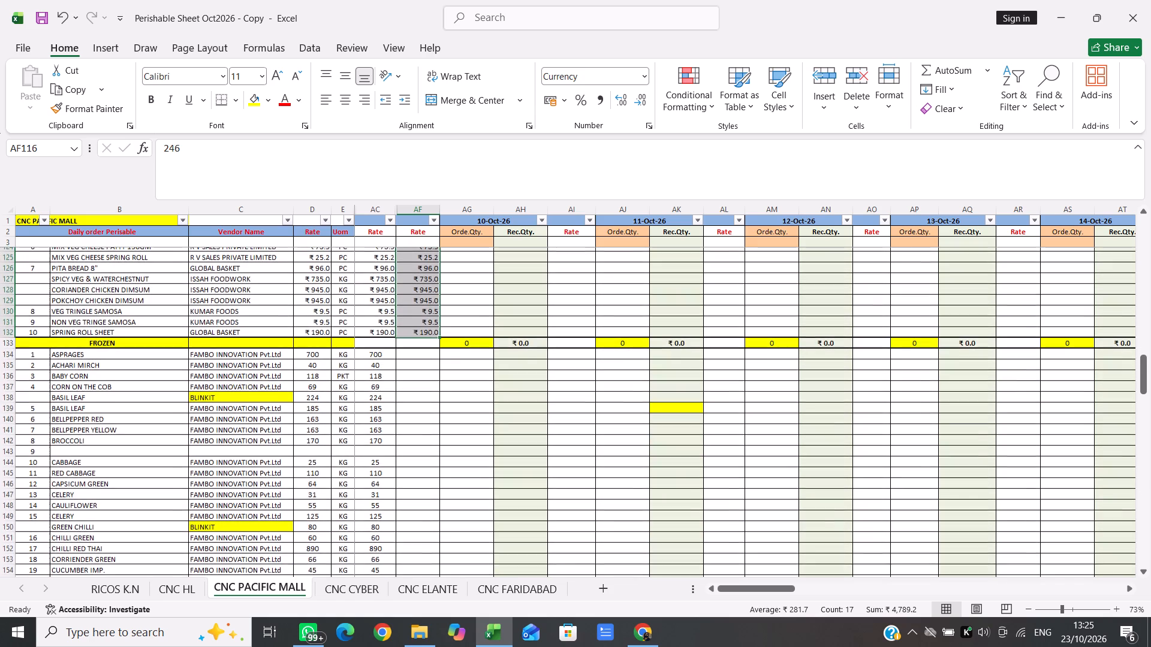
pyautogui.scroll(-1, 447, 438)
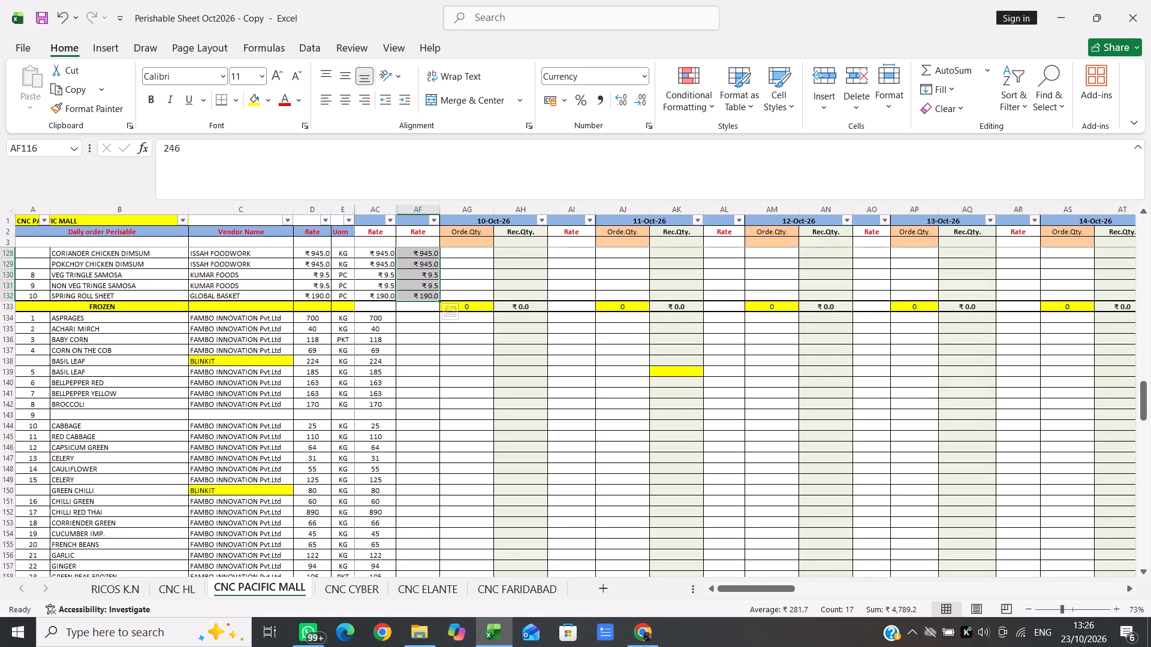
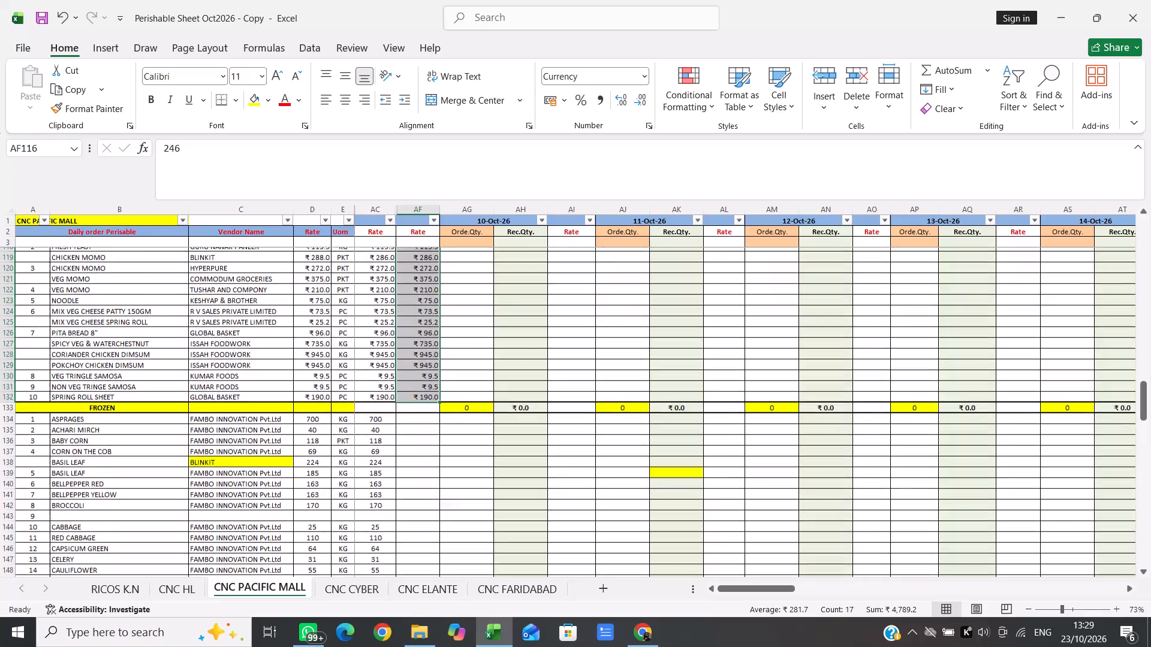
# Select the ASPRAGES rate in Rate column AC, the first rate below the FROZEN total row, for carrying forward to column AF.
pyautogui.scroll(3, 447, 438)
pyautogui.scroll(-2, 447, 438)
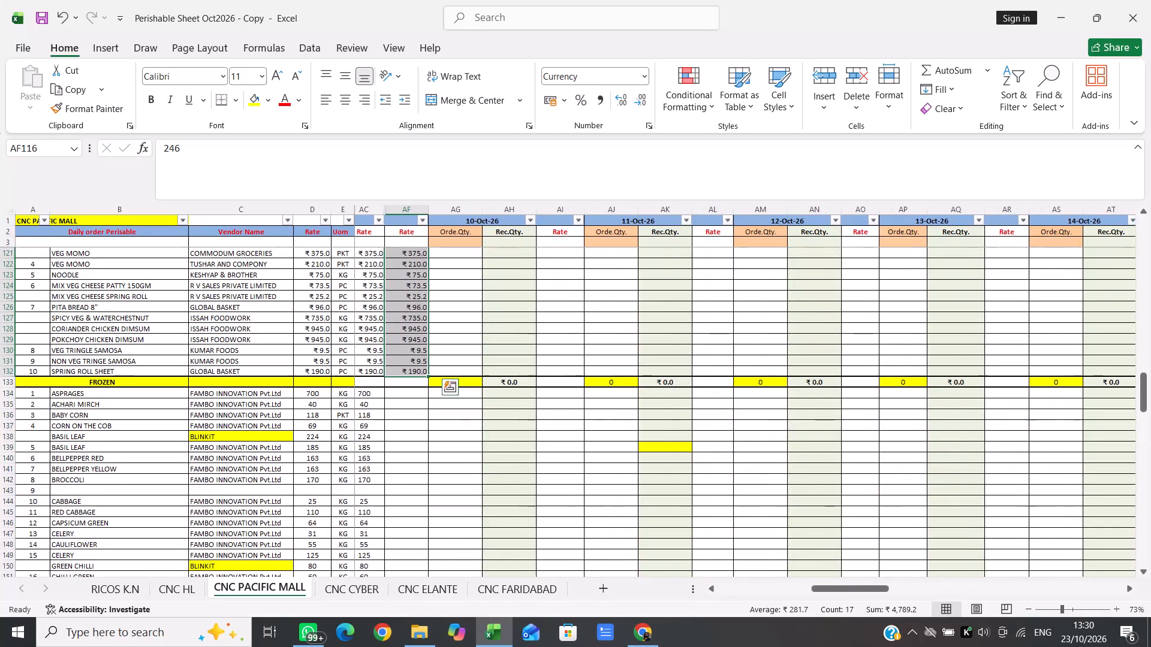
pyautogui.scroll(-1, 447, 438)
pyautogui.click(420, 396)
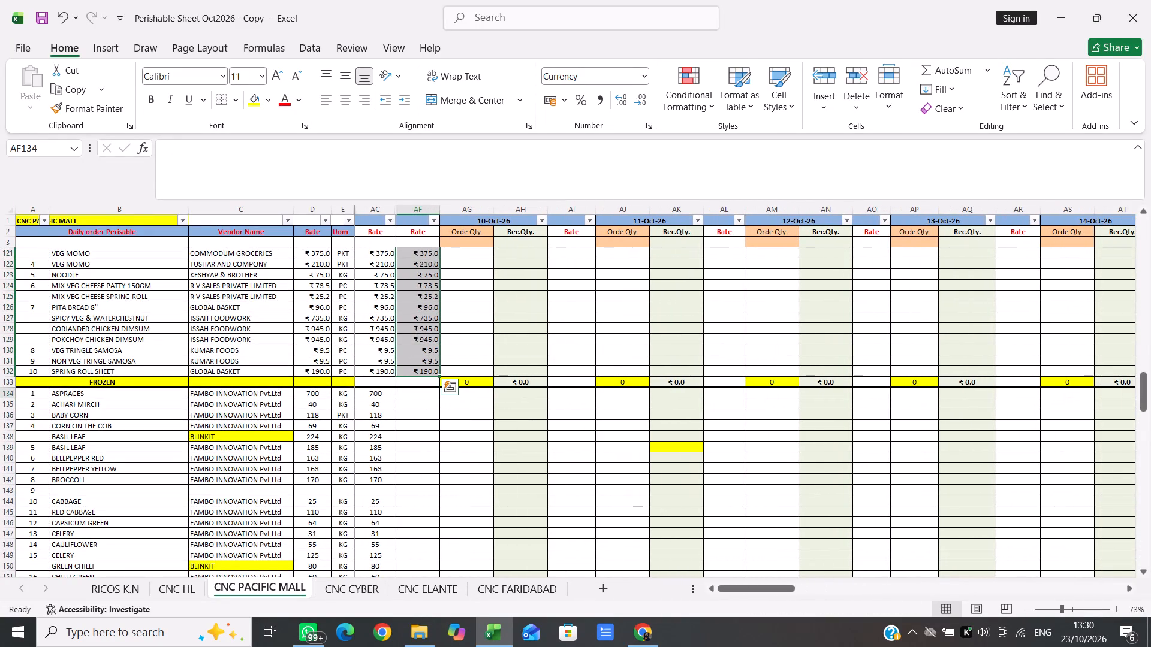
pyautogui.click(376, 391)
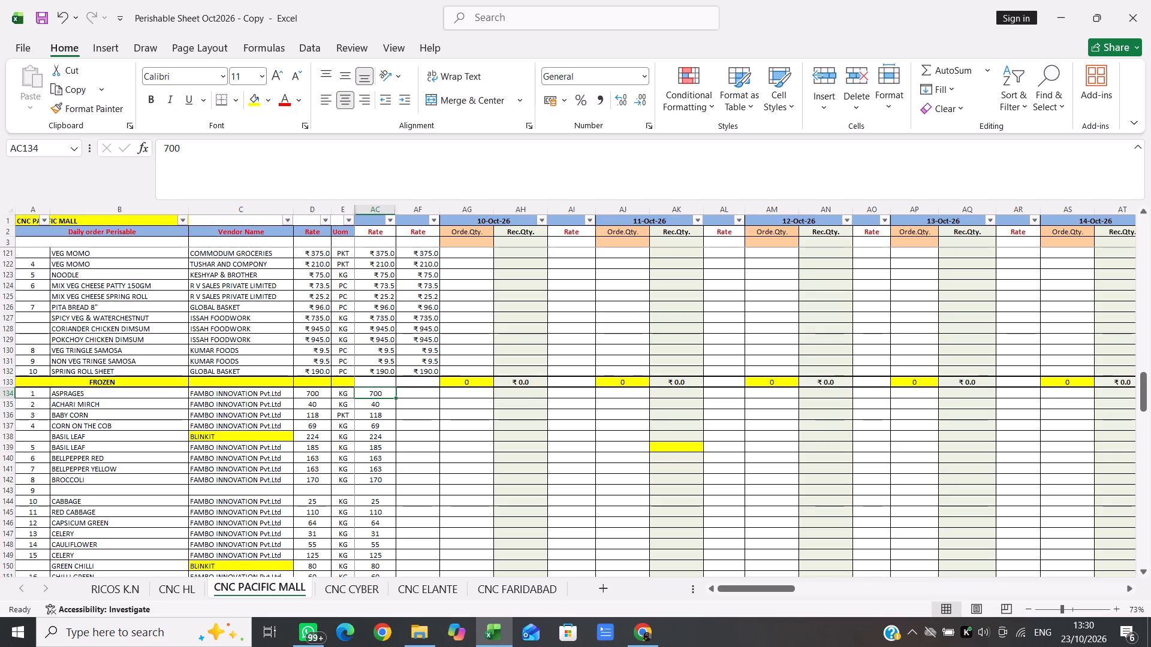
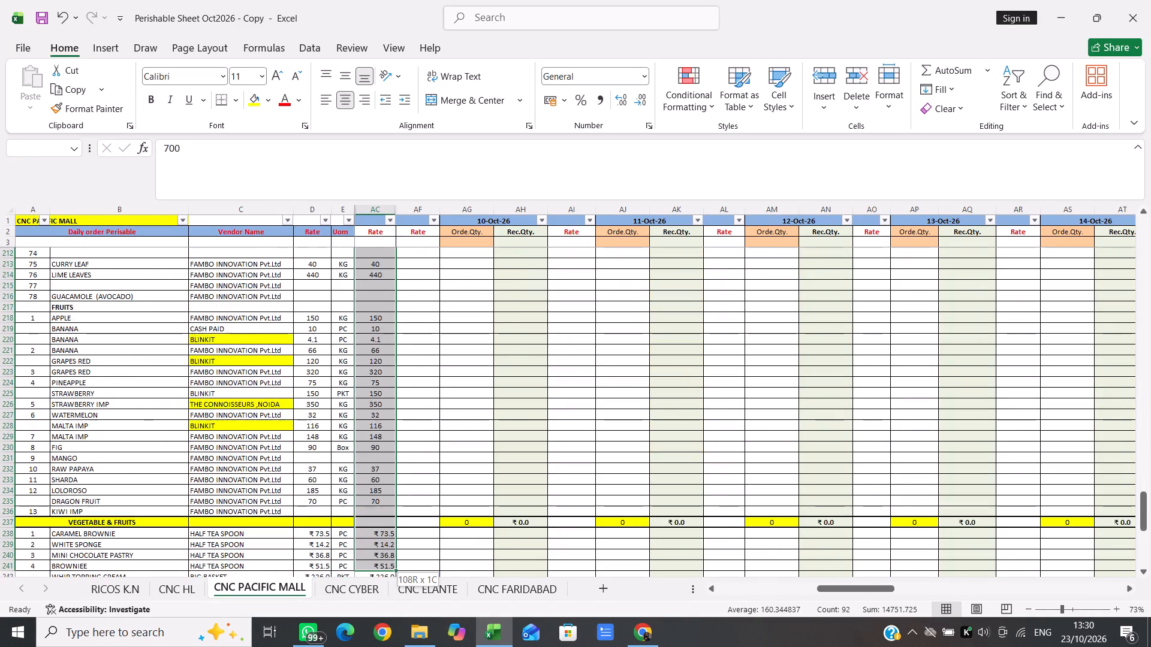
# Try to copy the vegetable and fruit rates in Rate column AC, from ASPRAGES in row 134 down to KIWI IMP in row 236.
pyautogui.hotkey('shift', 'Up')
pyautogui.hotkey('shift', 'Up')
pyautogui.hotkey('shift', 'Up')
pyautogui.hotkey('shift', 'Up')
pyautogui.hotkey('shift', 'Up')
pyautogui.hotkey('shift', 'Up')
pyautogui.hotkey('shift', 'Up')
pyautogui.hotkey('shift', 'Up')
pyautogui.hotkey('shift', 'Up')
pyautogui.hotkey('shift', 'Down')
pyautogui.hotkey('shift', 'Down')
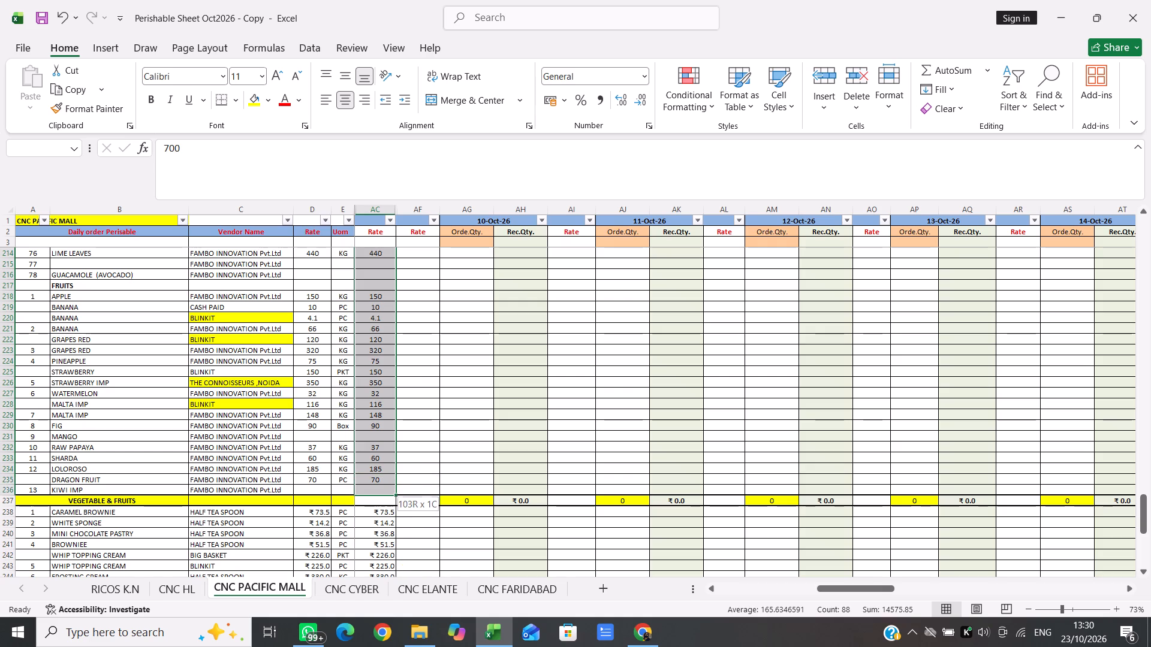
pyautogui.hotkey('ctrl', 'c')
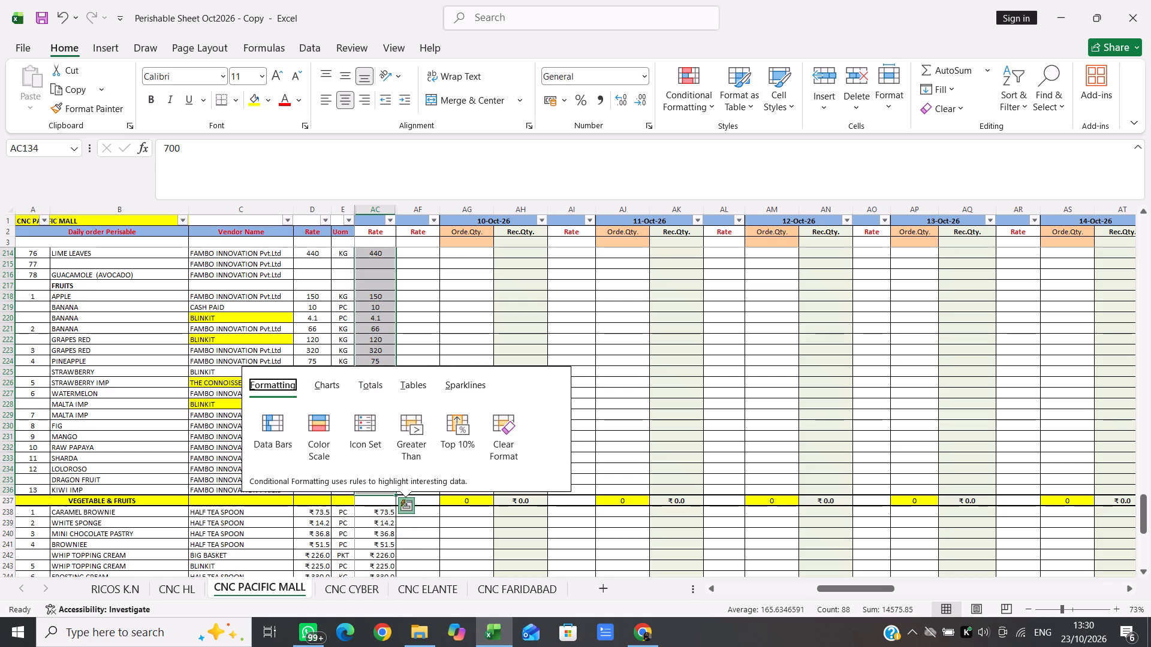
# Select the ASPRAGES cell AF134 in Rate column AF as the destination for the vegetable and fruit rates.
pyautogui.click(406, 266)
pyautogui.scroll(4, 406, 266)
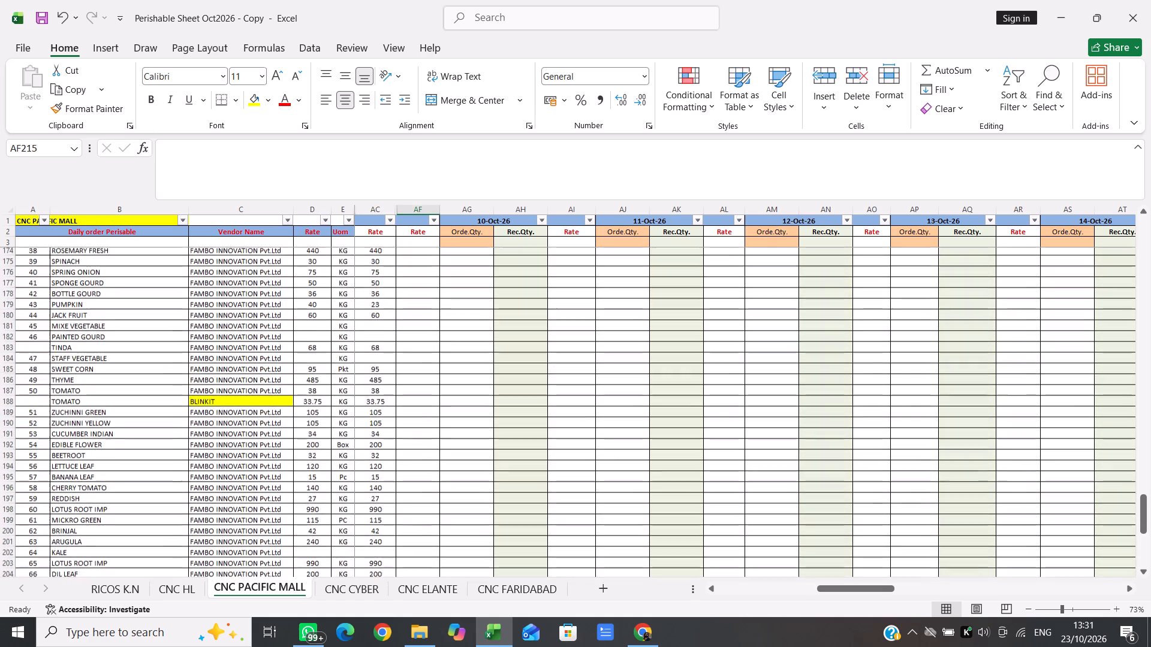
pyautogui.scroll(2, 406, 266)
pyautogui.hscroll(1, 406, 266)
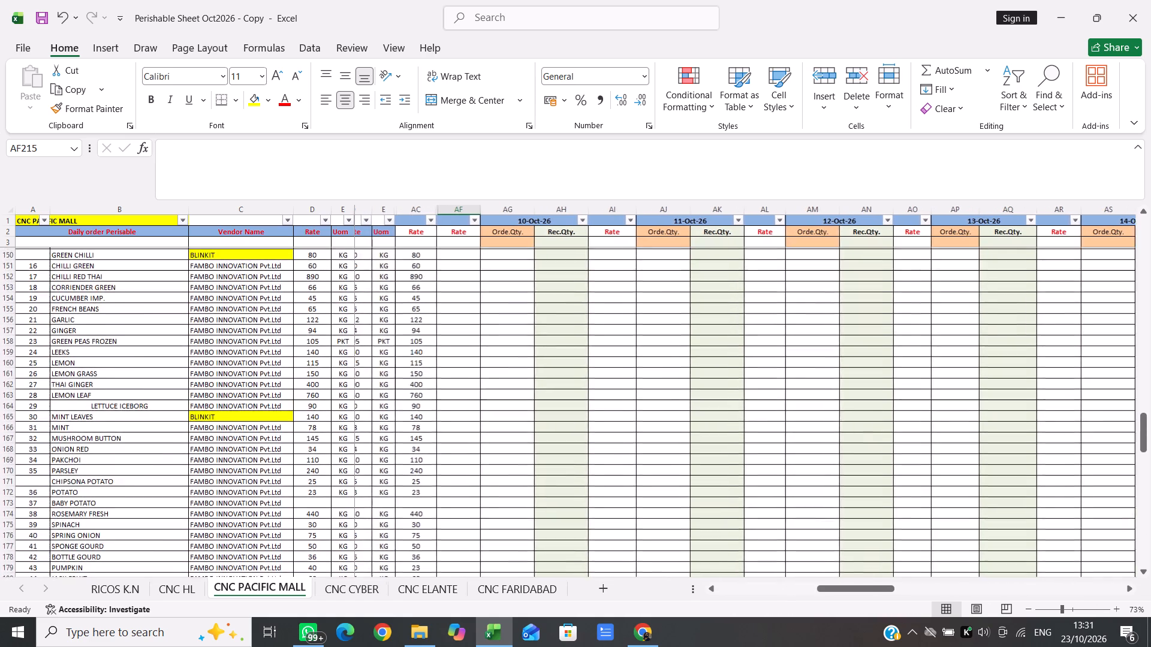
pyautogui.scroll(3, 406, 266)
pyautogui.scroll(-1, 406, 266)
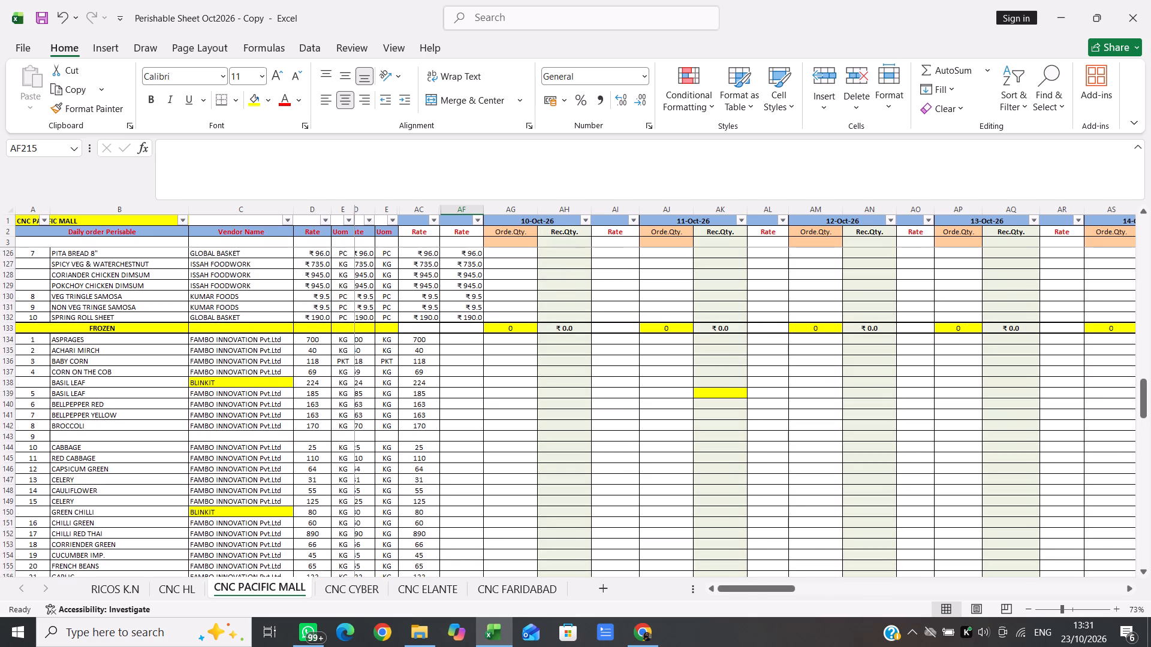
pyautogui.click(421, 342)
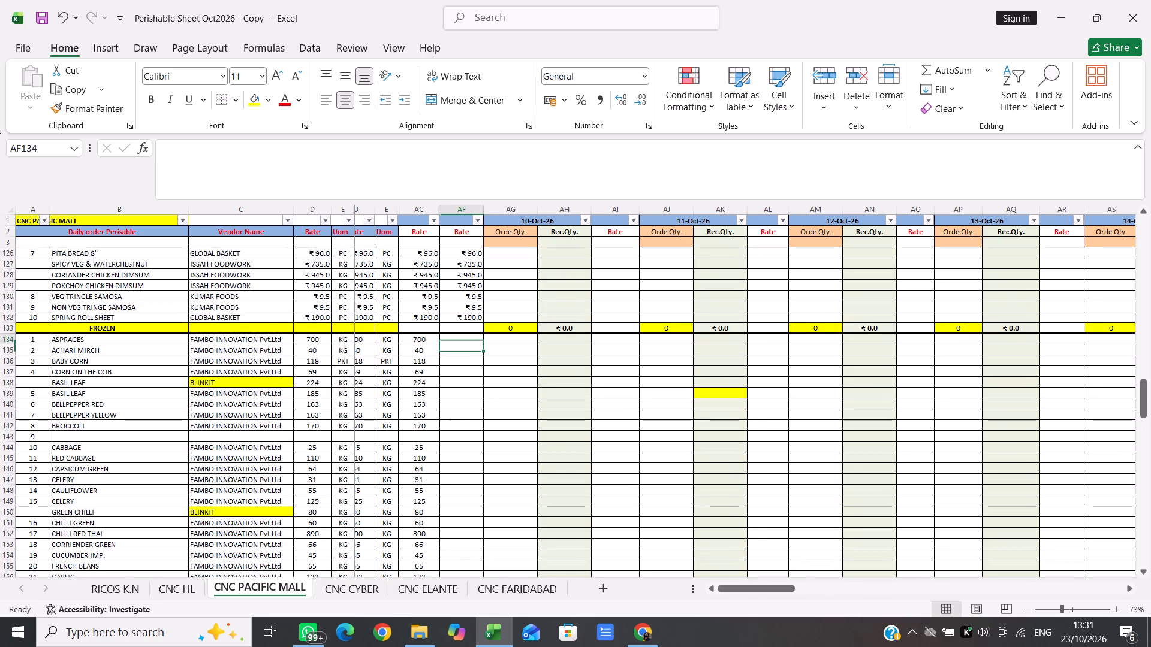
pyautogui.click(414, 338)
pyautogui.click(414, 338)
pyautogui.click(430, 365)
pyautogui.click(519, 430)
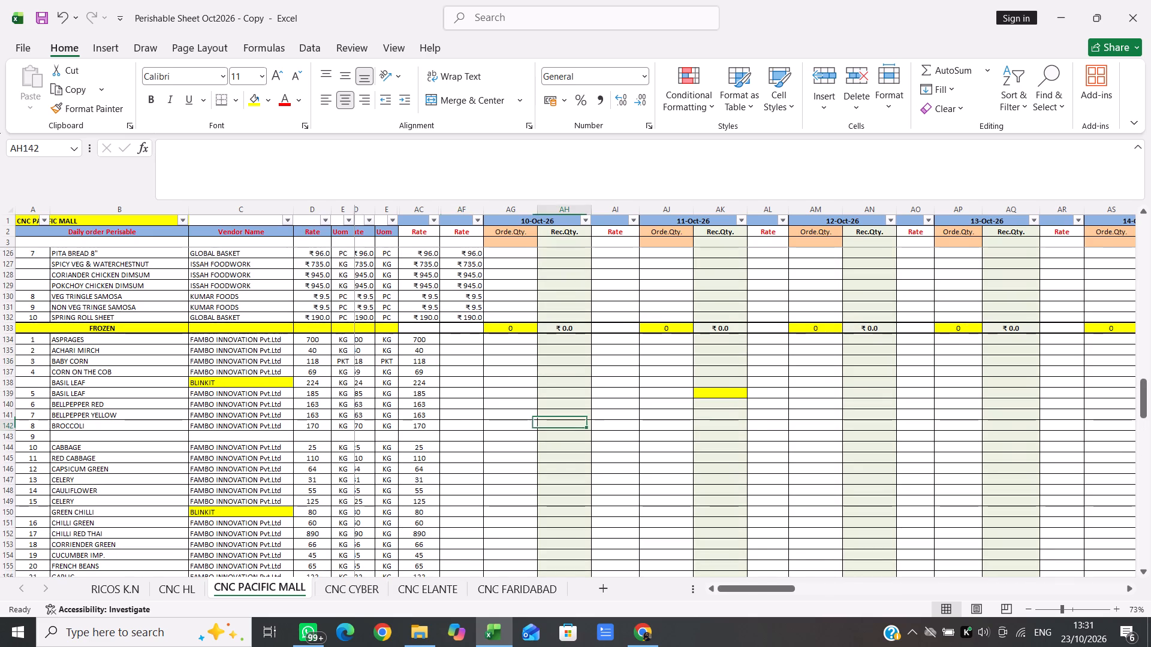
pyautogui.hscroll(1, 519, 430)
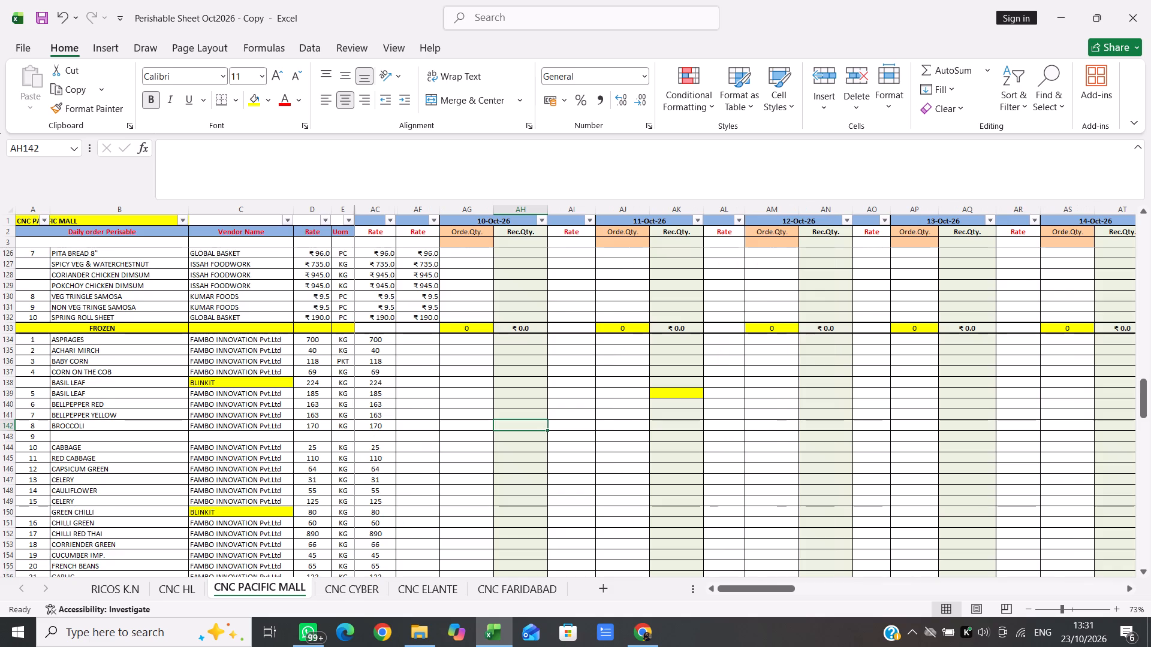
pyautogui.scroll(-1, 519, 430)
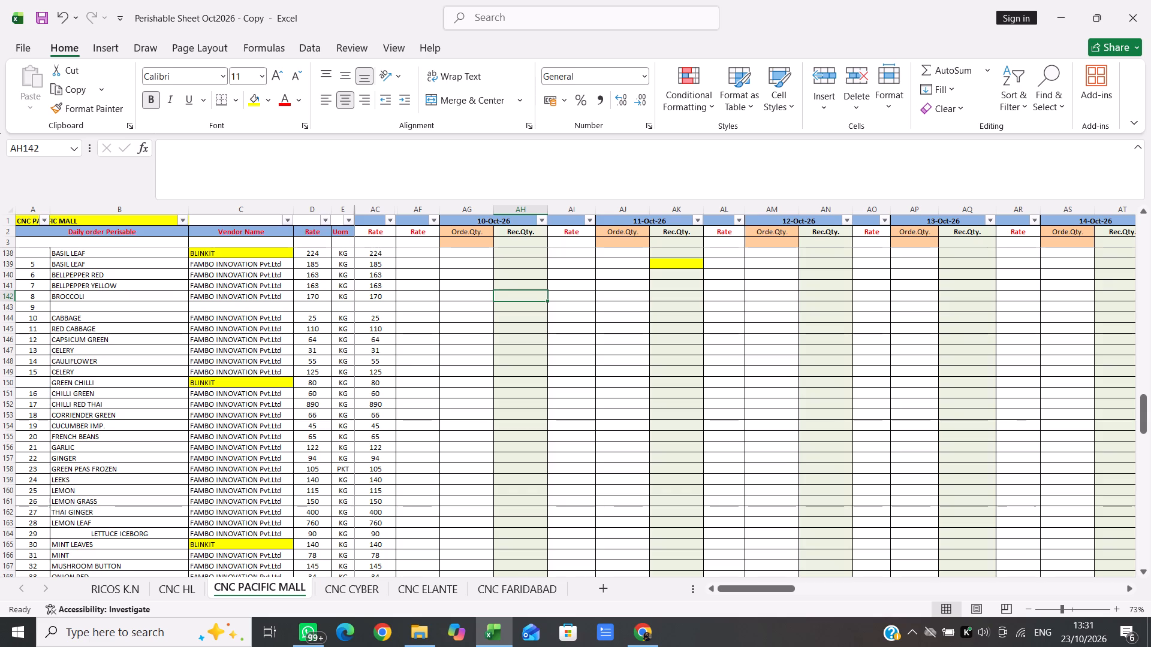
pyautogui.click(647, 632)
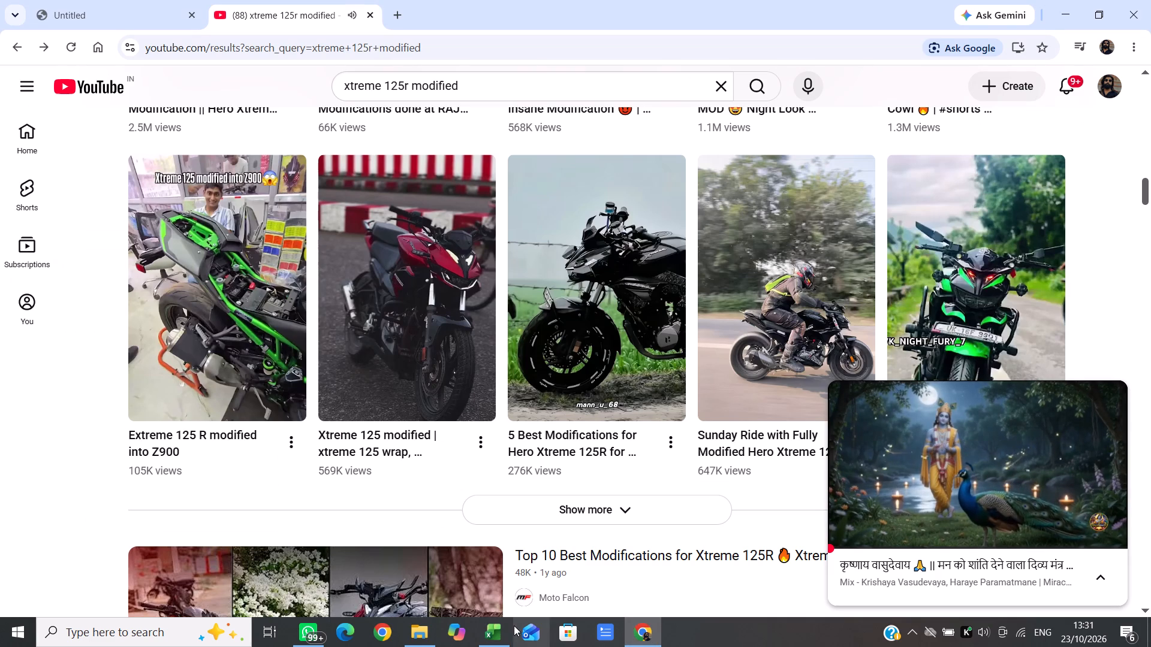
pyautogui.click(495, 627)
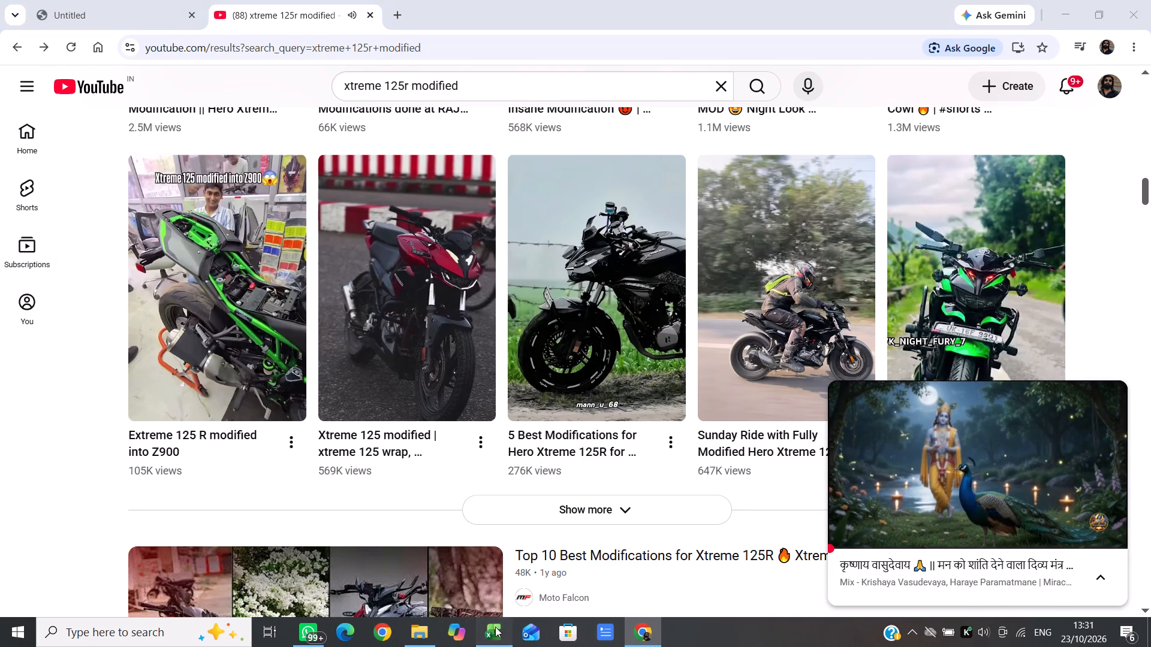
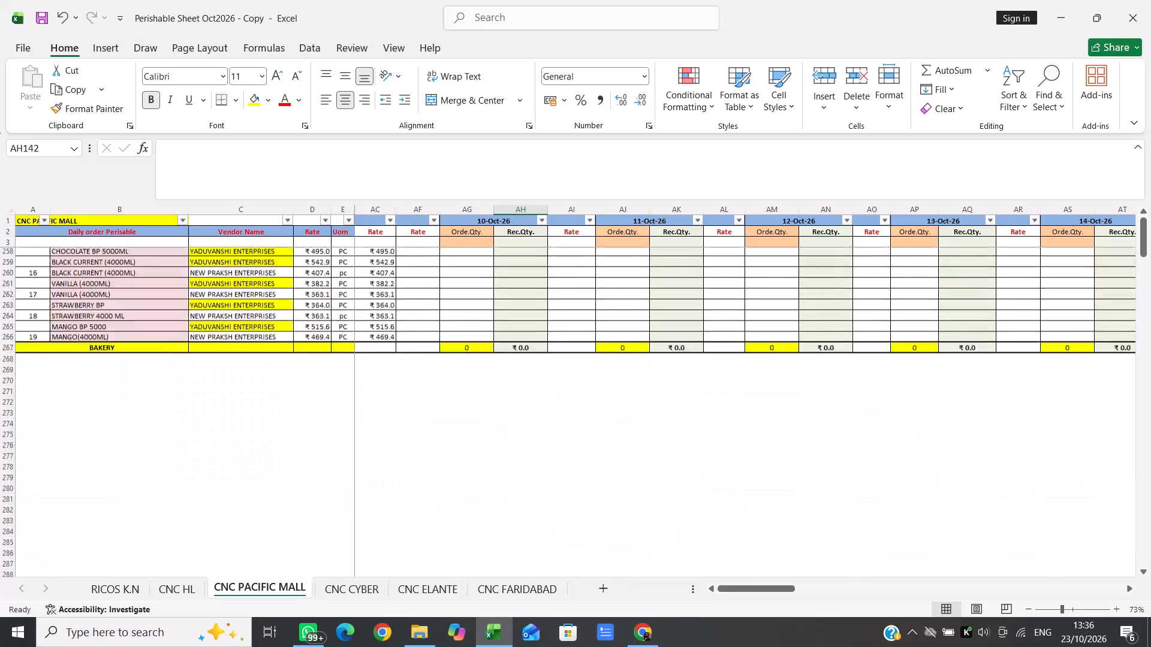
# Copy the vegetable and fruit rates in AC134:AC236, from ASPRAGES down to KIWI IMP, into Rate column AF starting at AF134.
pyautogui.scroll(12, 531, 368)
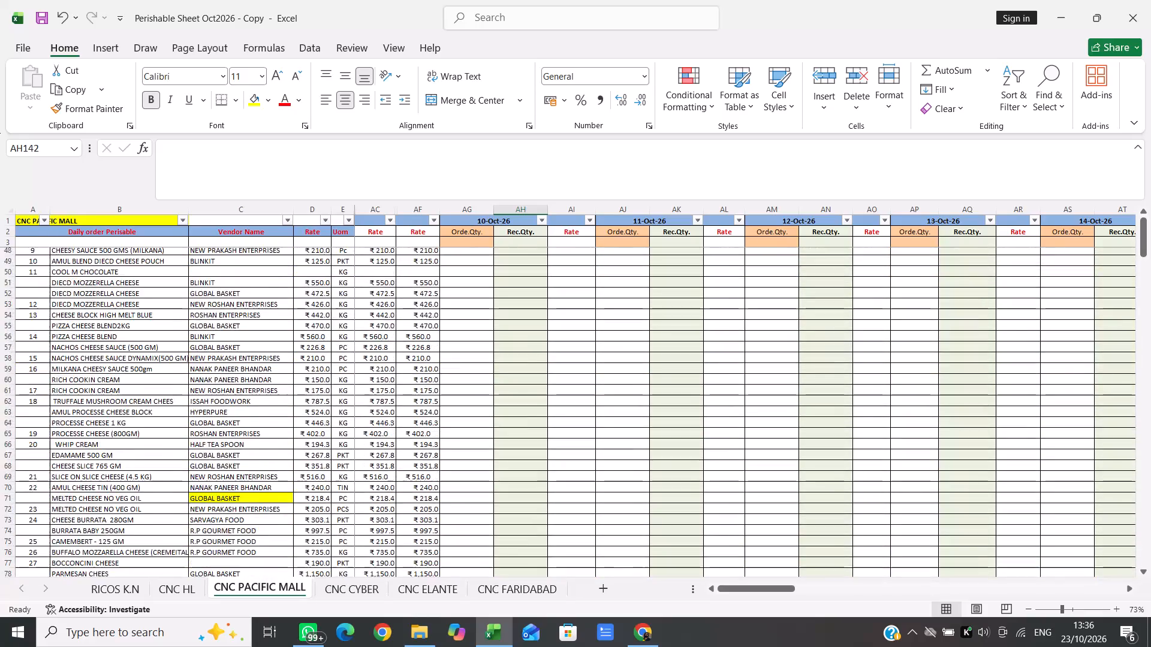
pyautogui.scroll(-6, 531, 368)
pyautogui.scroll(3, 531, 368)
pyautogui.scroll(-1, 531, 368)
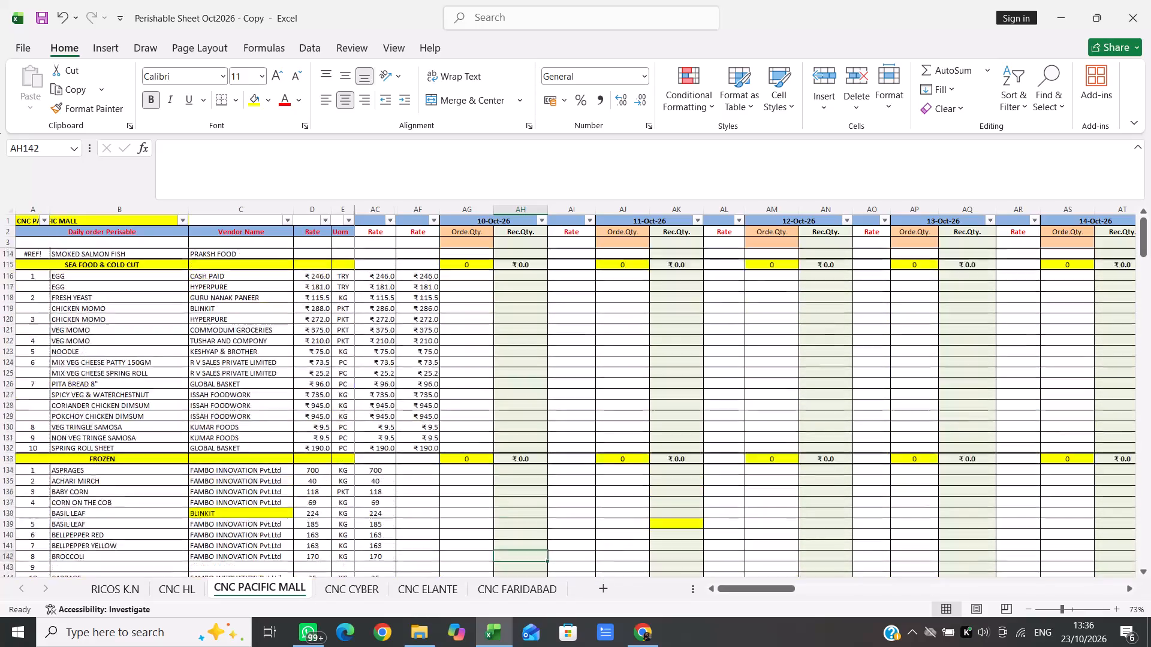
pyautogui.scroll(-2, 531, 368)
pyautogui.click(375, 328)
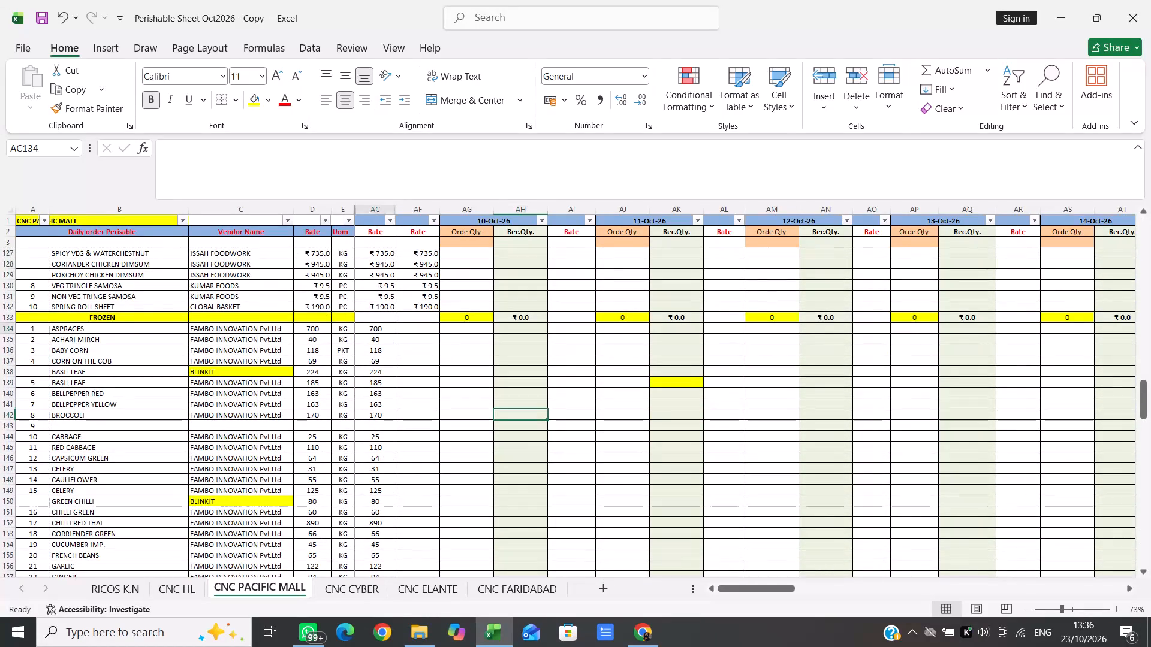
pyautogui.hotkey('shift', 'Down')
pyautogui.hotkey('shift', 'Down')
pyautogui.hotkey('shift', 'Down')
pyautogui.hotkey('shift', 'Down')
pyautogui.hotkey('shift', 'Down')
pyautogui.hotkey('shift', 'Down')
pyautogui.hotkey('shift', 'Down')
pyautogui.hotkey('shift', 'Down')
pyautogui.hotkey('shift', 'Down')
pyautogui.hotkey('shift', 'Down')
pyautogui.hotkey('shift', 'Down')
pyautogui.hotkey('shift', 'Down')
pyautogui.hotkey('shift', 'Down')
pyautogui.hotkey('shift', 'Down')
pyautogui.hotkey('shift', 'Down')
pyautogui.hotkey('shift', 'Down')
pyautogui.hotkey('shift', 'Down')
pyautogui.hotkey('shift', 'Down')
pyautogui.hotkey('shift', 'Down')
pyautogui.hotkey('shift', 'Down')
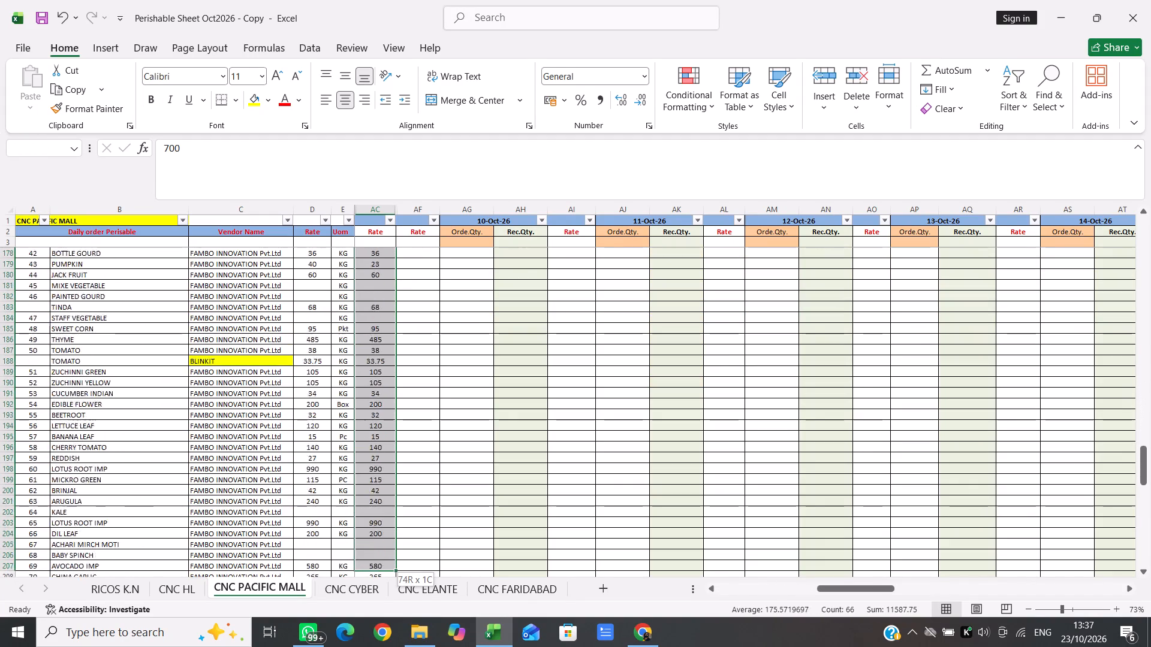
pyautogui.hotkey('shift', 'Up')
pyautogui.hotkey('shift', 'Up')
pyautogui.hotkey('shift', 'Up')
pyautogui.hotkey('shift', 'Up')
pyautogui.hotkey('shift', 'Up')
pyautogui.hotkey('shift', 'Up')
pyautogui.hotkey('shift', 'Up')
pyautogui.hotkey('shift', 'Up')
pyautogui.hotkey('shift', 'Up')
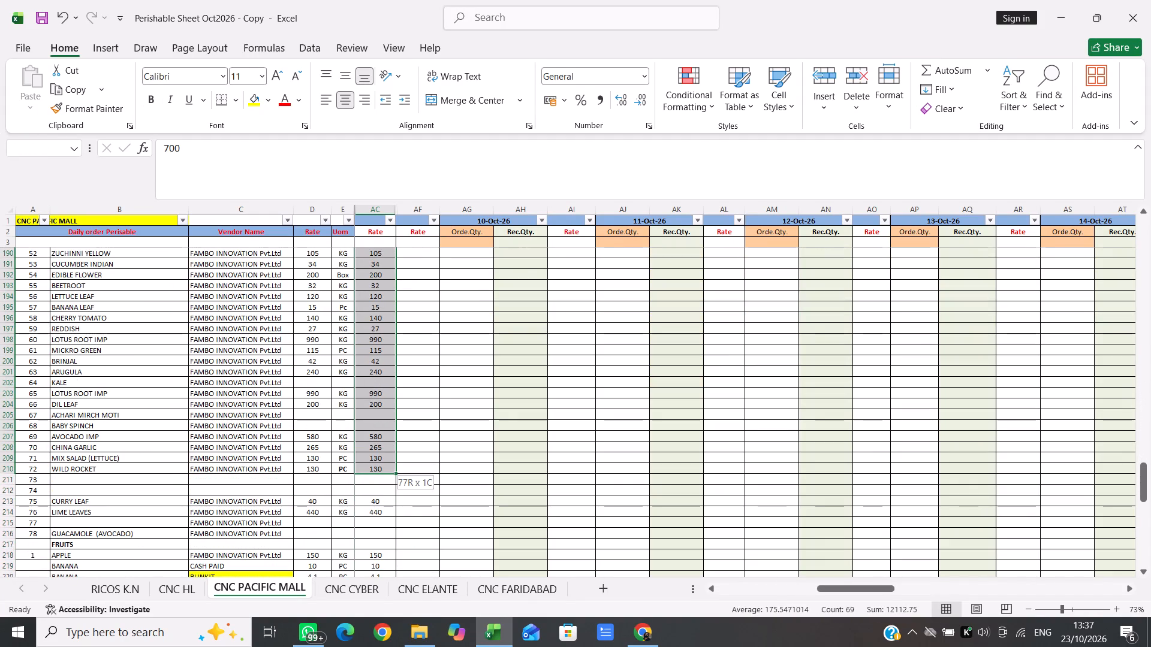
pyautogui.hotkey('shift', 'Down')
pyautogui.hotkey('shift', 'Down')
pyautogui.hotkey('shift', 'Down')
pyautogui.hotkey('shift', 'Down')
pyautogui.hotkey('shift', 'Down')
pyautogui.hotkey('shift', 'Down')
pyautogui.hotkey('shift', 'Down')
pyautogui.hotkey('shift', 'Down')
pyautogui.hotkey('shift', 'Down')
pyautogui.hotkey('shift', 'Down')
pyautogui.hotkey('shift', 'Down')
pyautogui.hotkey('shift', 'Down')
pyautogui.hotkey('shift', 'Down')
pyautogui.hotkey('shift', 'Down')
pyautogui.hotkey('shift', 'Down')
pyautogui.hotkey('shift', 'Down')
pyautogui.hotkey('shift', 'Down')
pyautogui.hotkey('shift', 'Down')
pyautogui.hotkey('shift', 'Down')
pyautogui.hotkey('shift', 'Down')
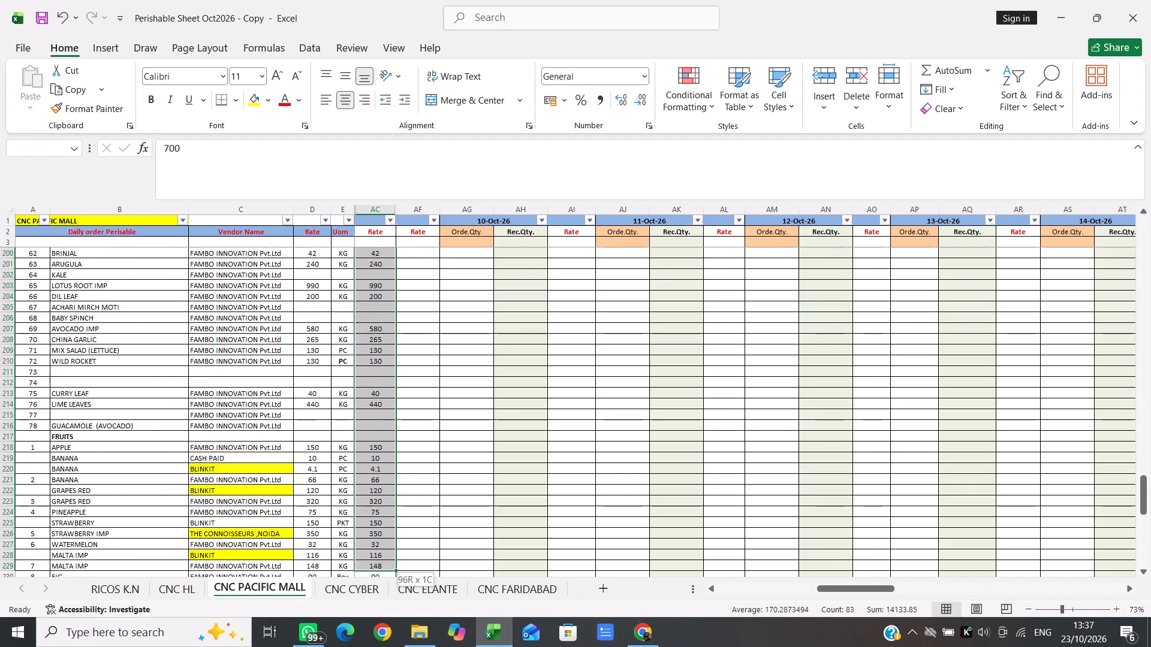
pyautogui.hotkey('shift', 'Up')
pyautogui.hotkey('shift', 'Up')
pyautogui.hotkey('shift', 'Up')
pyautogui.hotkey('shift', 'Up')
pyautogui.hotkey('shift', 'Up')
pyautogui.hotkey('shift', 'Up')
pyautogui.hotkey('shift', 'Up')
pyautogui.hotkey('shift', 'Up')
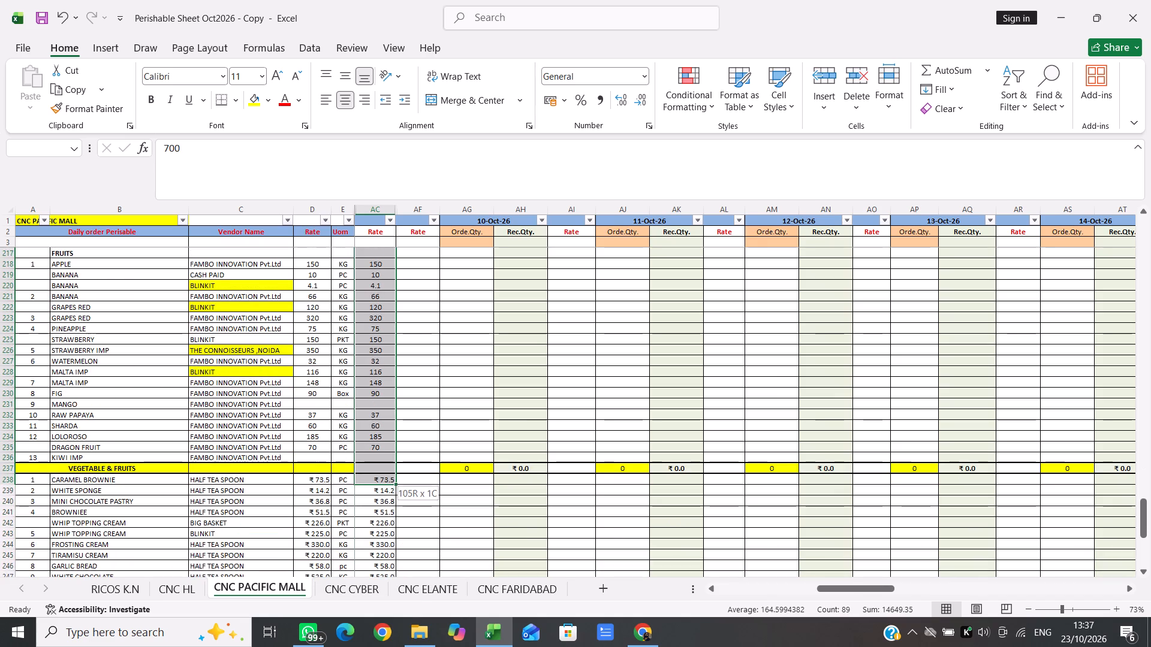
pyautogui.hotkey('shift', 'Up')
pyautogui.hotkey('shift', 'Up')
pyautogui.hotkey('ctrl', 'c')
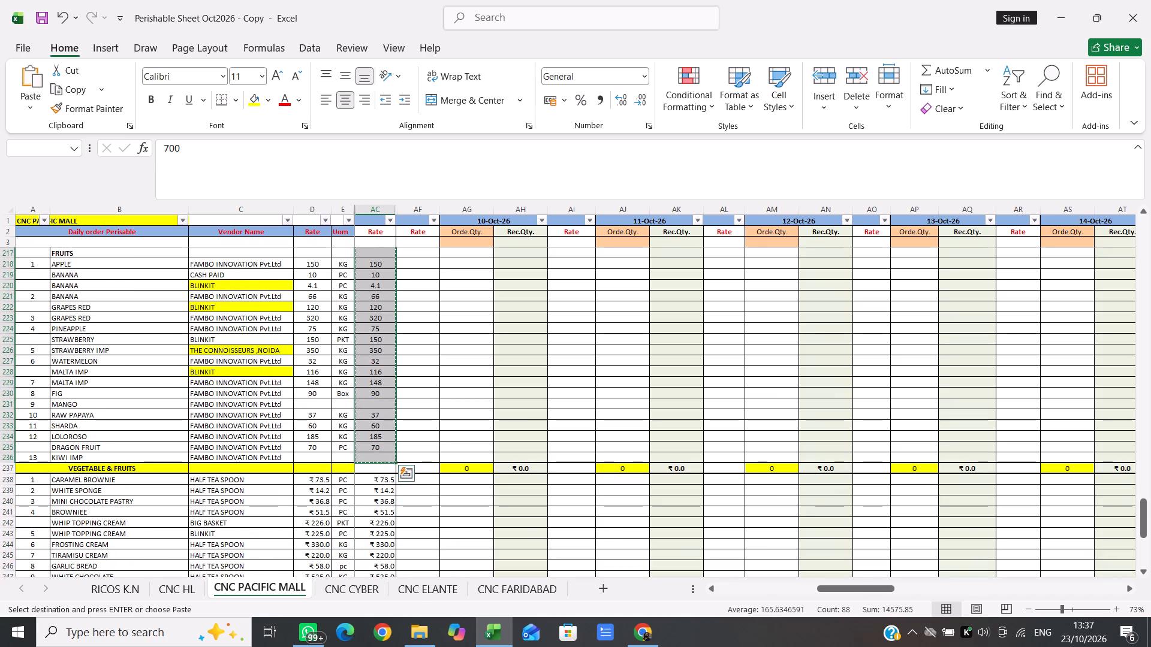
pyautogui.press('Right')
pyautogui.press('Return')
# Copy the bakery rates in AC238:AC266, from CARAMEL BROWNIE down to MANGO(4000ML), into Rate column AF starting at AF238.
pyautogui.scroll(-8, 375, 328)
pyautogui.scroll(2, 375, 328)
pyautogui.click(384, 341)
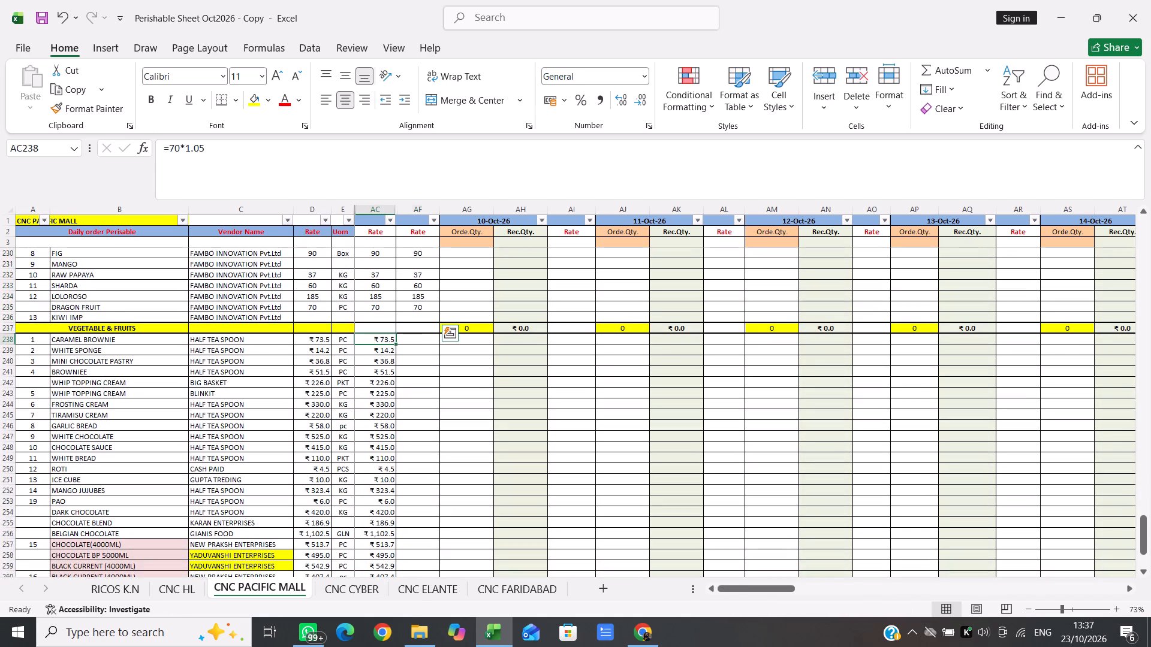
pyautogui.hotkey('shift', 'Down')
pyautogui.hotkey('shift', 'Down')
pyautogui.hotkey('shift', 'Down')
pyautogui.hotkey('shift', 'Down')
pyautogui.hotkey('shift', 'Down')
pyautogui.hotkey('shift', 'Down')
pyautogui.hotkey('shift', 'Down')
pyautogui.hotkey('shift', 'Down')
pyautogui.hotkey('shift', 'Down')
pyautogui.hotkey('shift', 'Down')
pyautogui.hotkey('shift', 'Down')
pyautogui.hotkey('shift', 'Down')
pyautogui.hotkey('shift', 'Down')
pyautogui.hotkey('shift', 'Down')
pyautogui.hotkey('shift', 'Down')
pyautogui.hotkey('shift', 'Down')
pyautogui.hotkey('shift', 'Down')
pyautogui.hotkey('shift', 'Down')
pyautogui.hotkey('shift', 'Down')
pyautogui.hotkey('shift', 'Down')
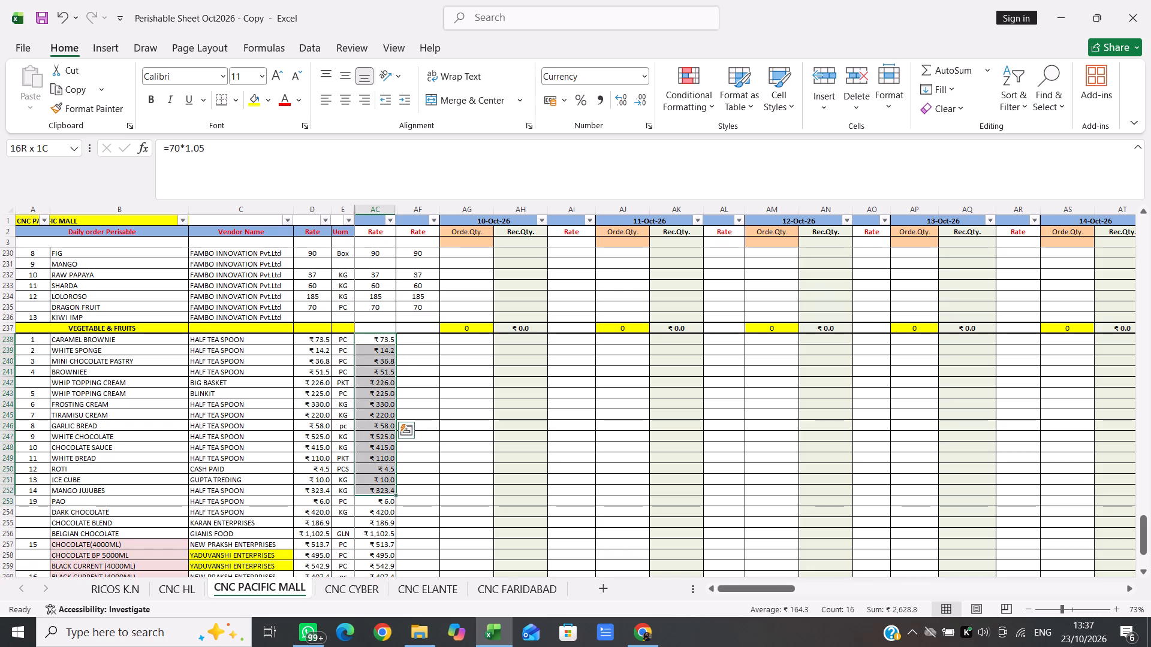
pyautogui.hotkey('shift', 'Up')
pyautogui.hotkey('shift', 'Up')
pyautogui.hotkey('shift', 'Up')
pyautogui.hotkey('shift', 'Up')
pyautogui.hotkey('shift', 'Up')
pyautogui.hotkey('shift', 'Up')
pyautogui.hotkey('shift', 'Up')
pyautogui.hotkey('shift', 'Up')
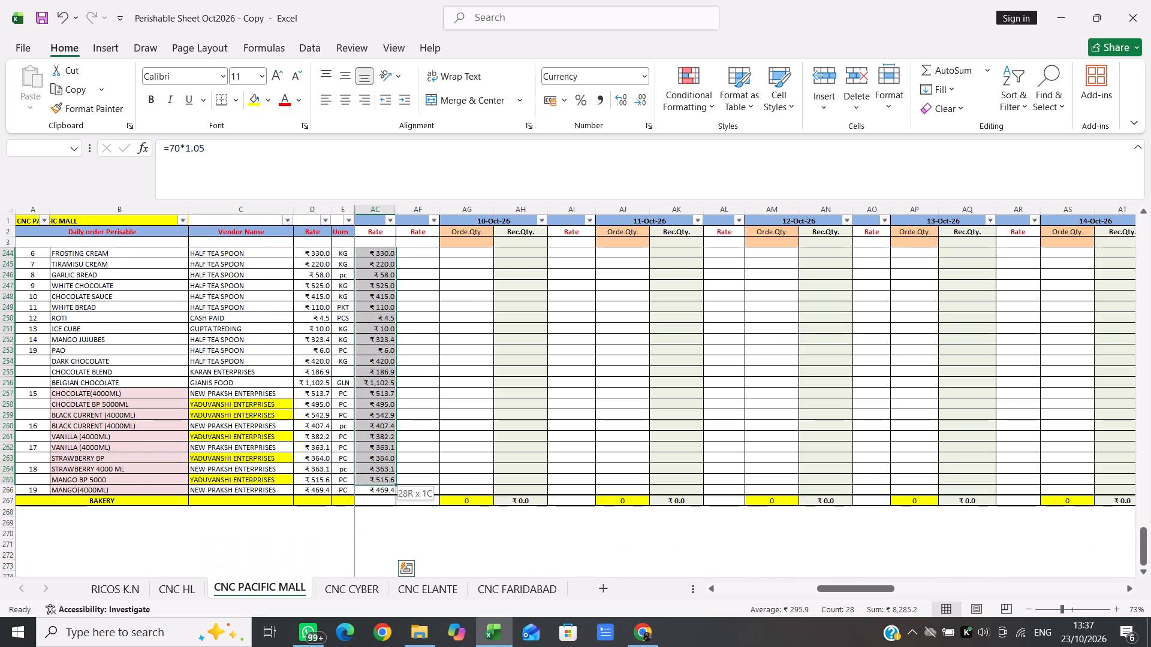
pyautogui.hotkey('shift', 'Down')
pyautogui.hotkey('ctrl', 'c')
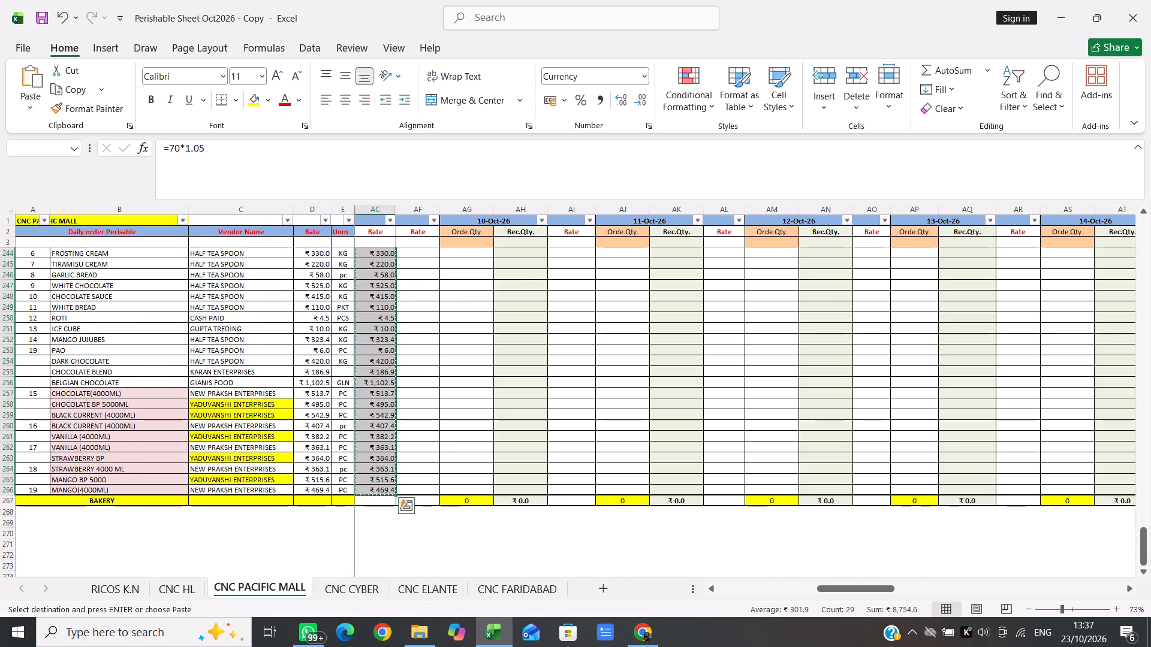
pyautogui.press('Right')
pyautogui.press('Return')
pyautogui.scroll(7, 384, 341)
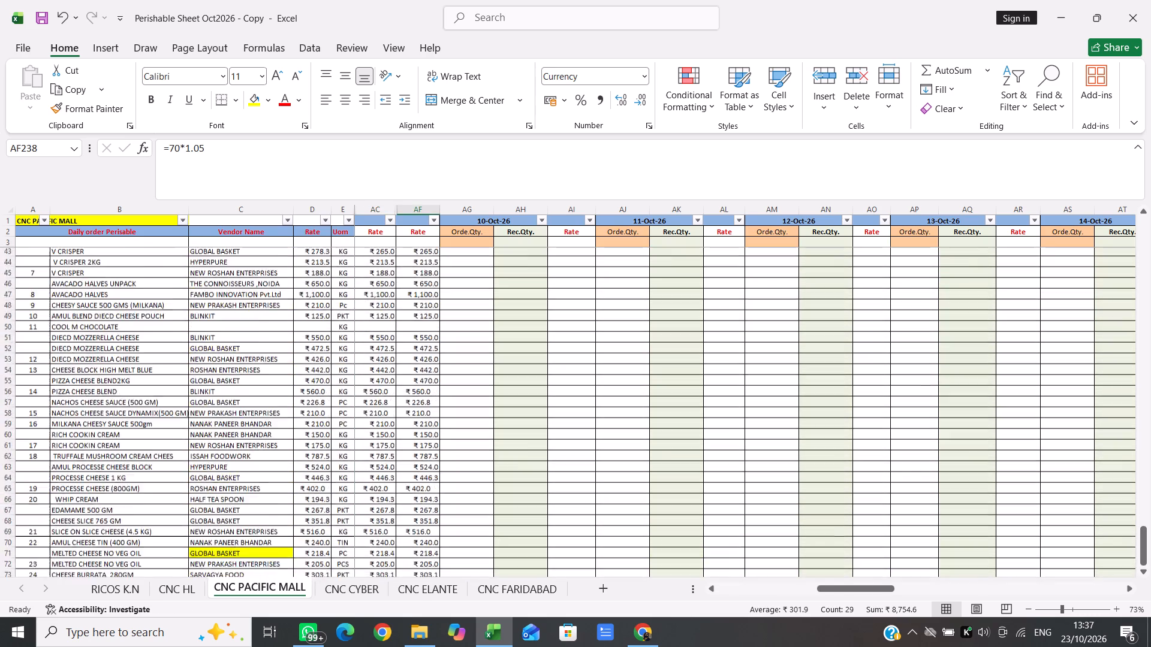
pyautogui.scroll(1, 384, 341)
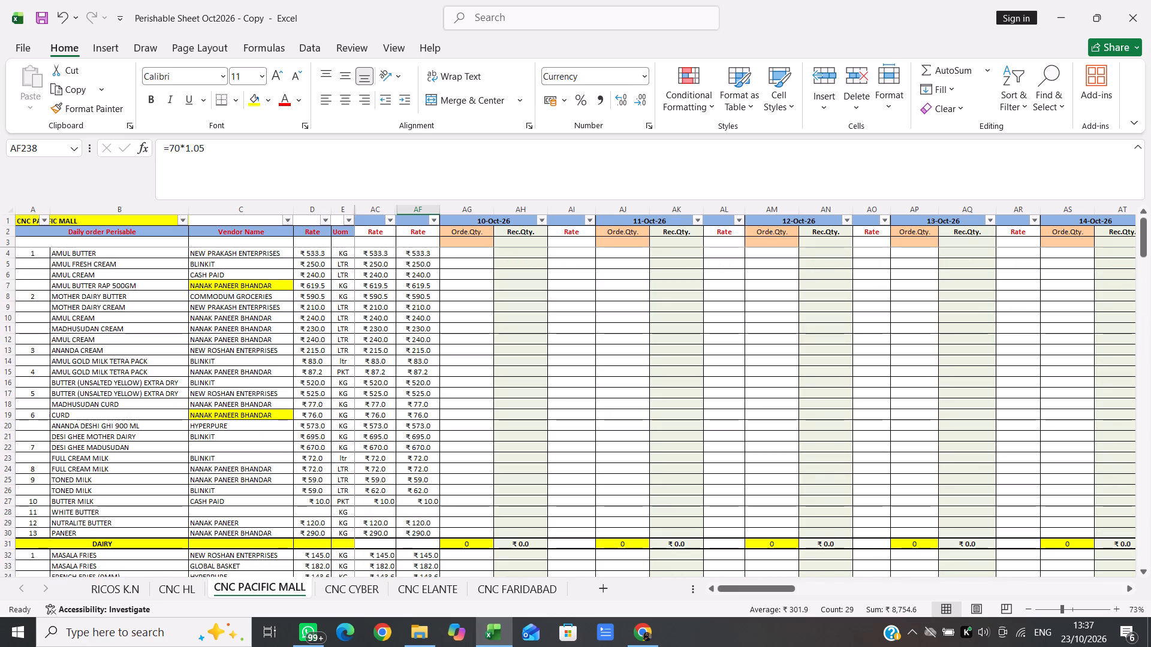
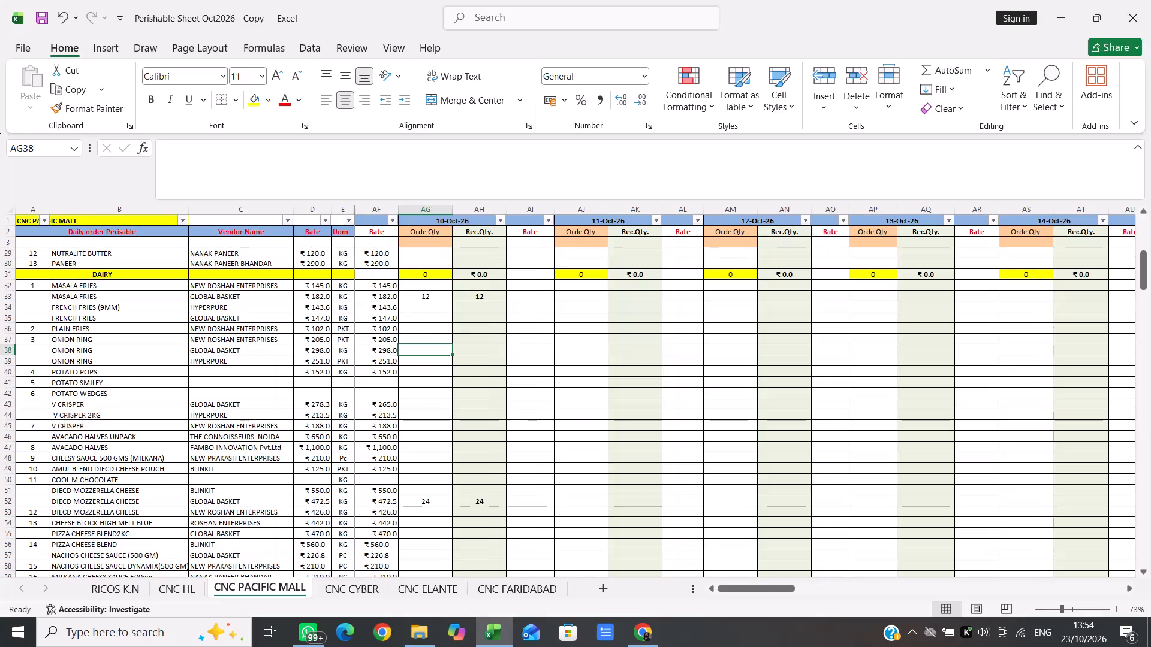
# Rename the GLOBAL BASKET onion ring item in B38 as ONION RING 500gm.
pyautogui.click(128, 350)
pyautogui.doubleClick(128, 350)
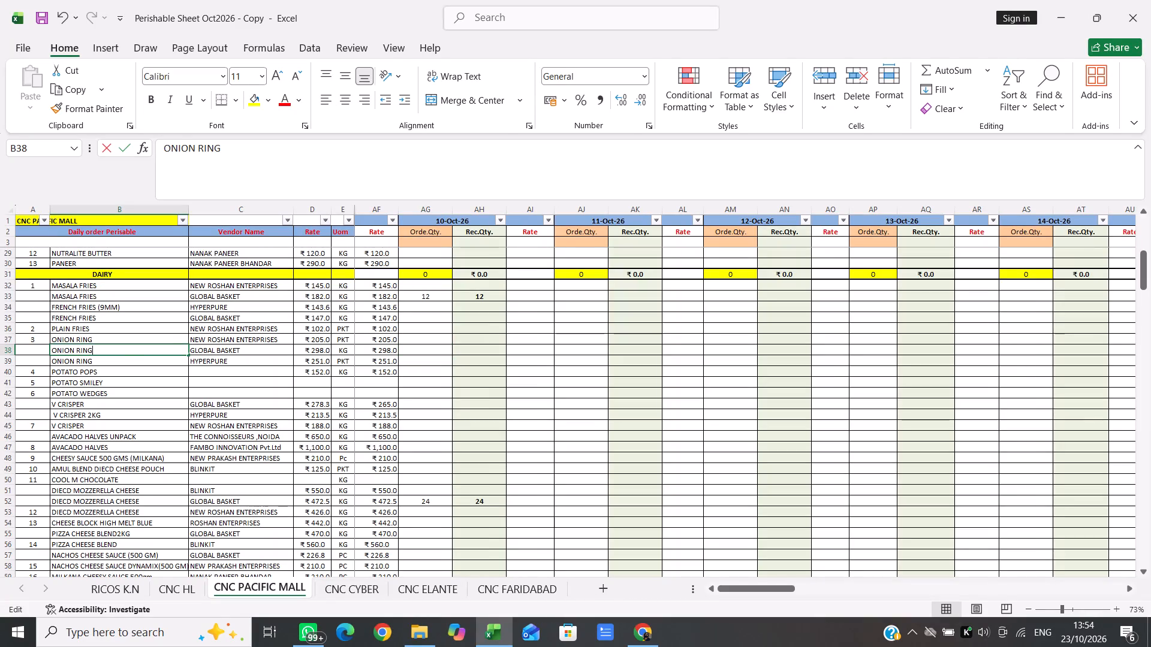
pyautogui.press('space')
pyautogui.write('500')
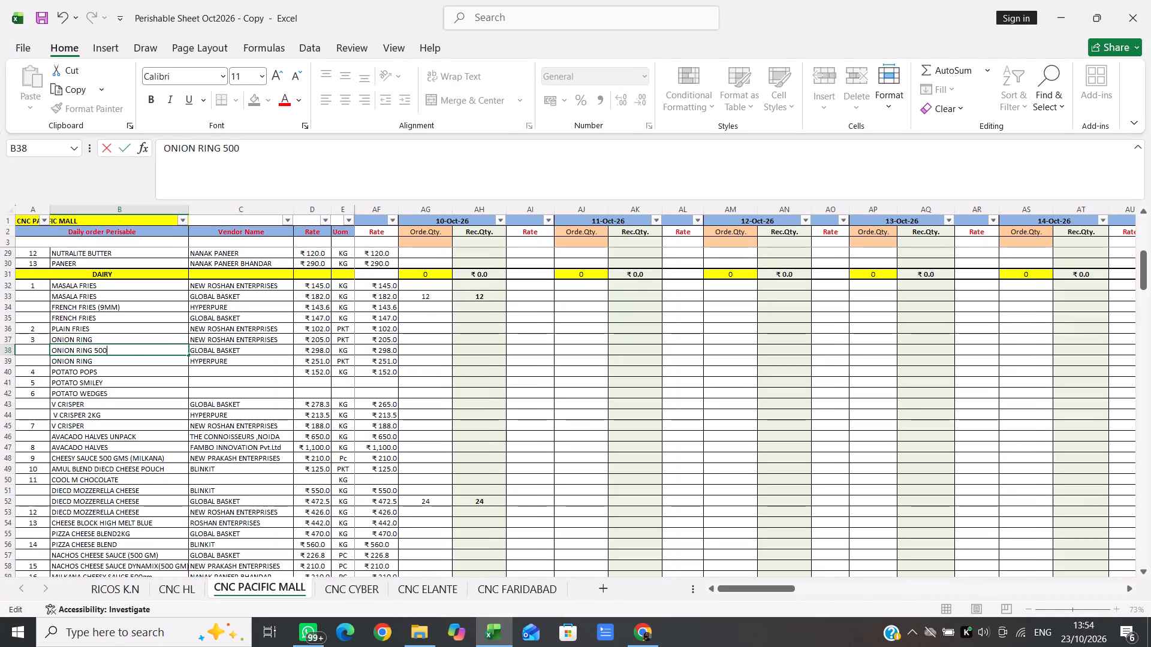
pyautogui.write('gm')
pyautogui.press('Right')
pyautogui.press('Right')
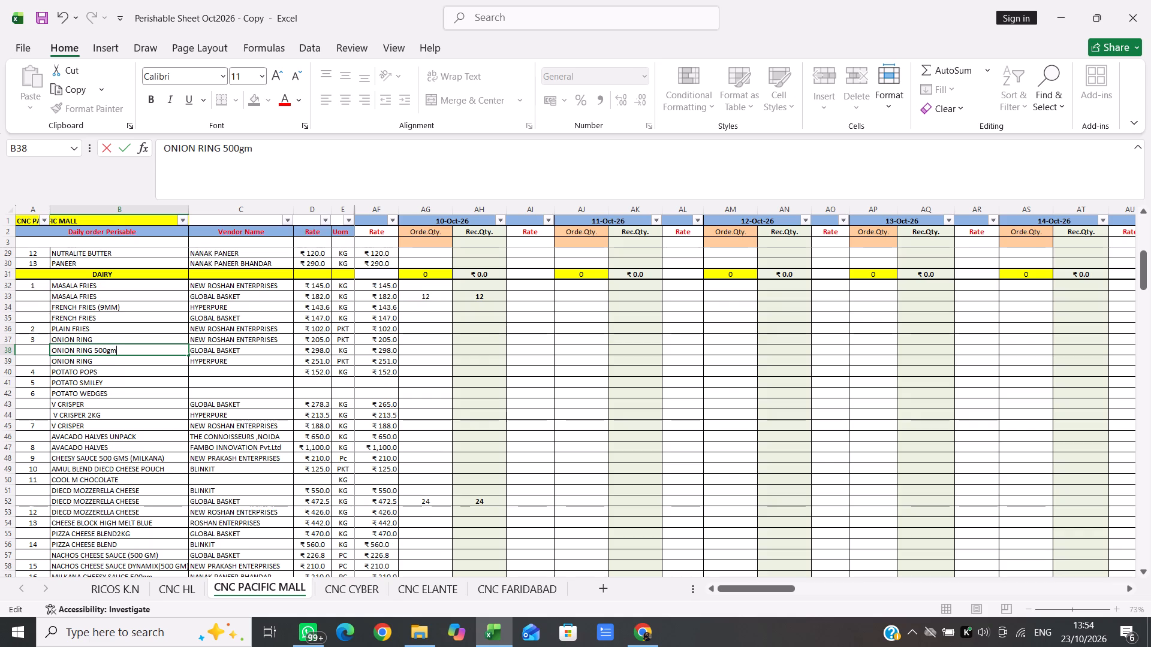
pyautogui.click(318, 350)
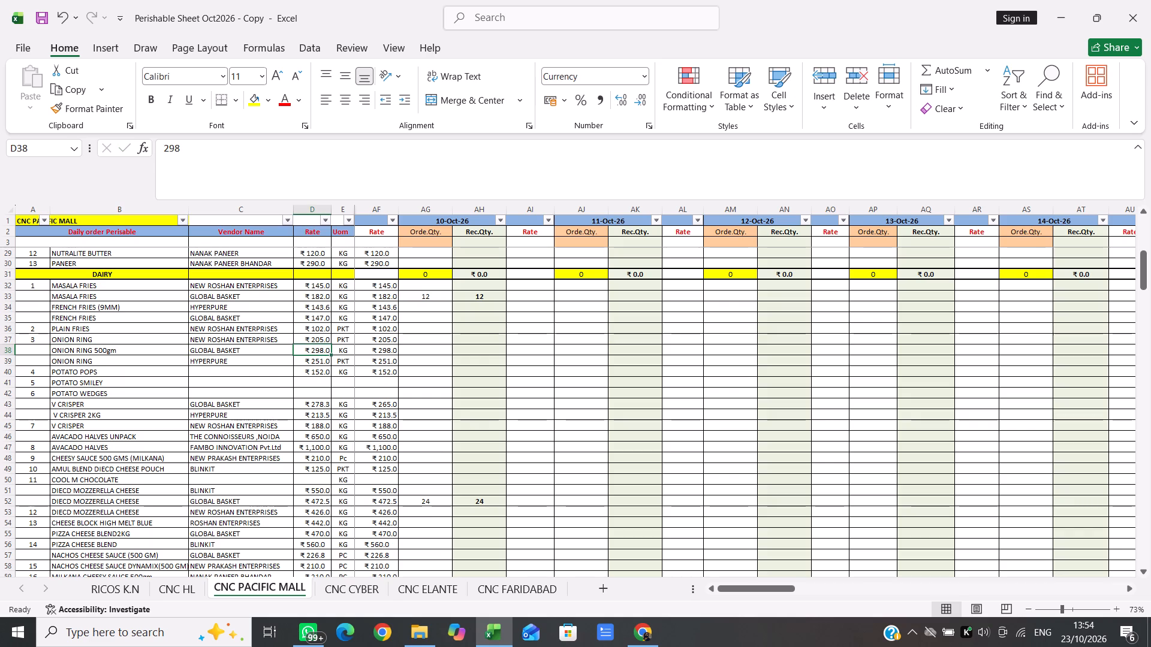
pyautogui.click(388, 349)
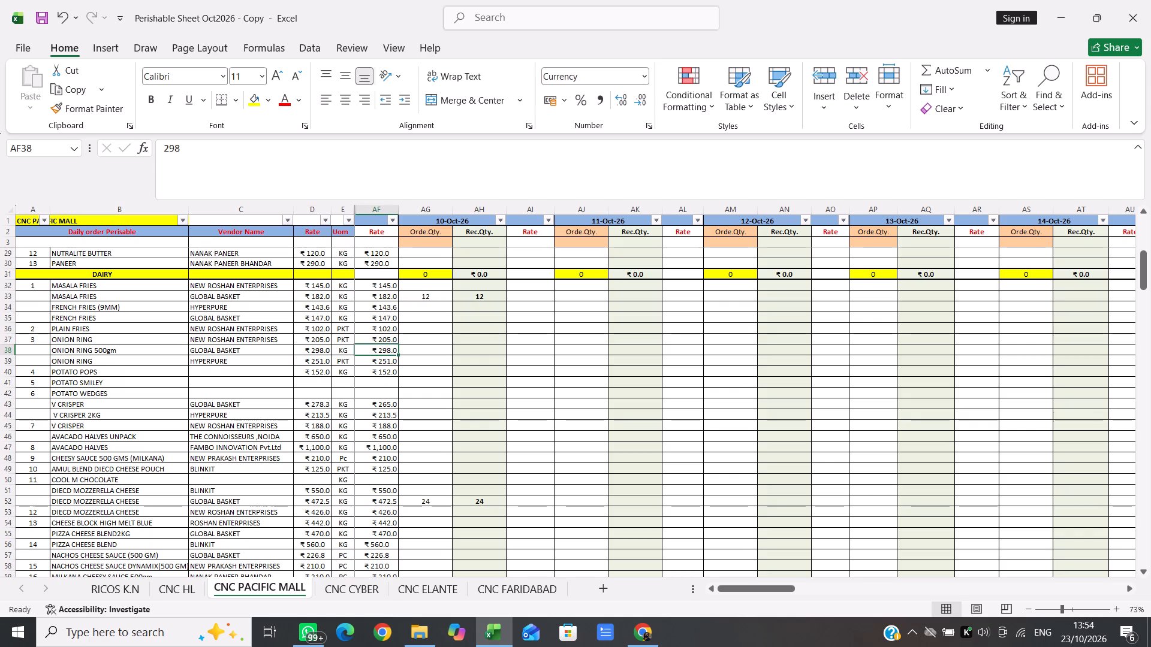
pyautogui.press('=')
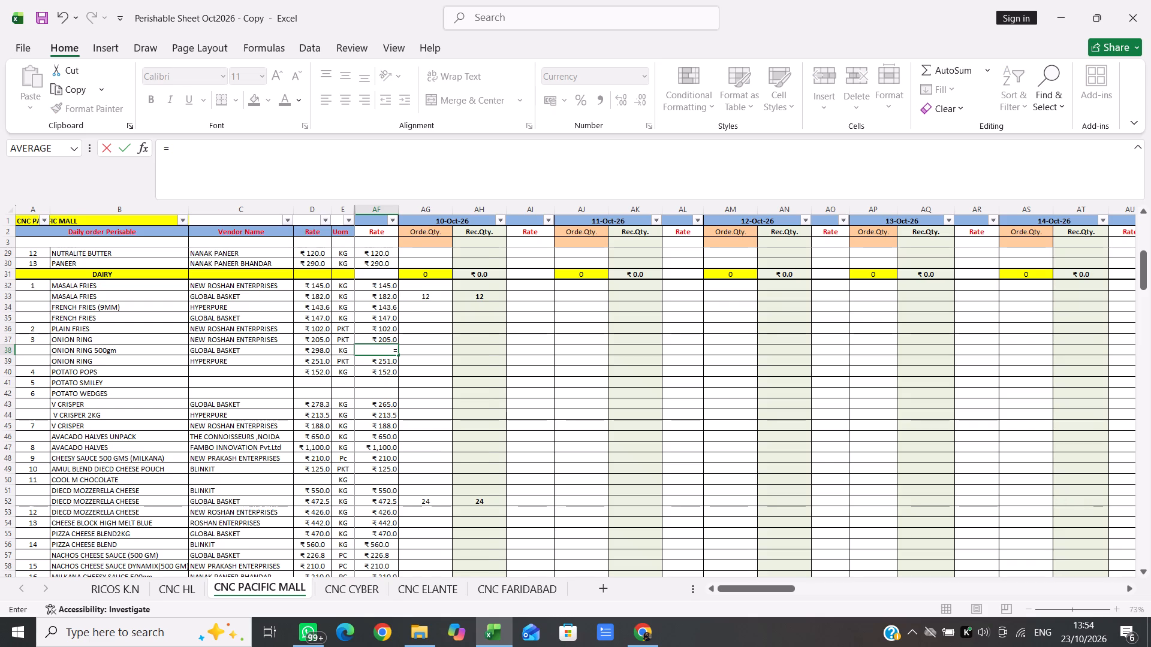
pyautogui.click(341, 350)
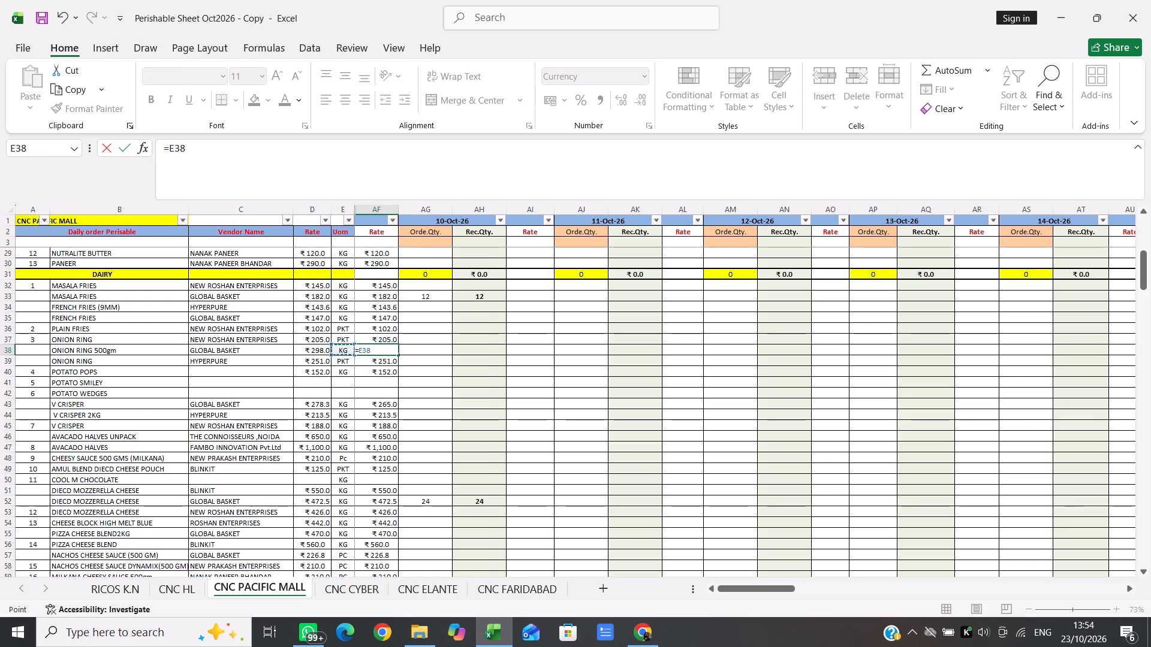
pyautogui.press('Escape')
# Change the unit of measure for ONION RING 500gm in E38 to PKT.
pyautogui.click(346, 350)
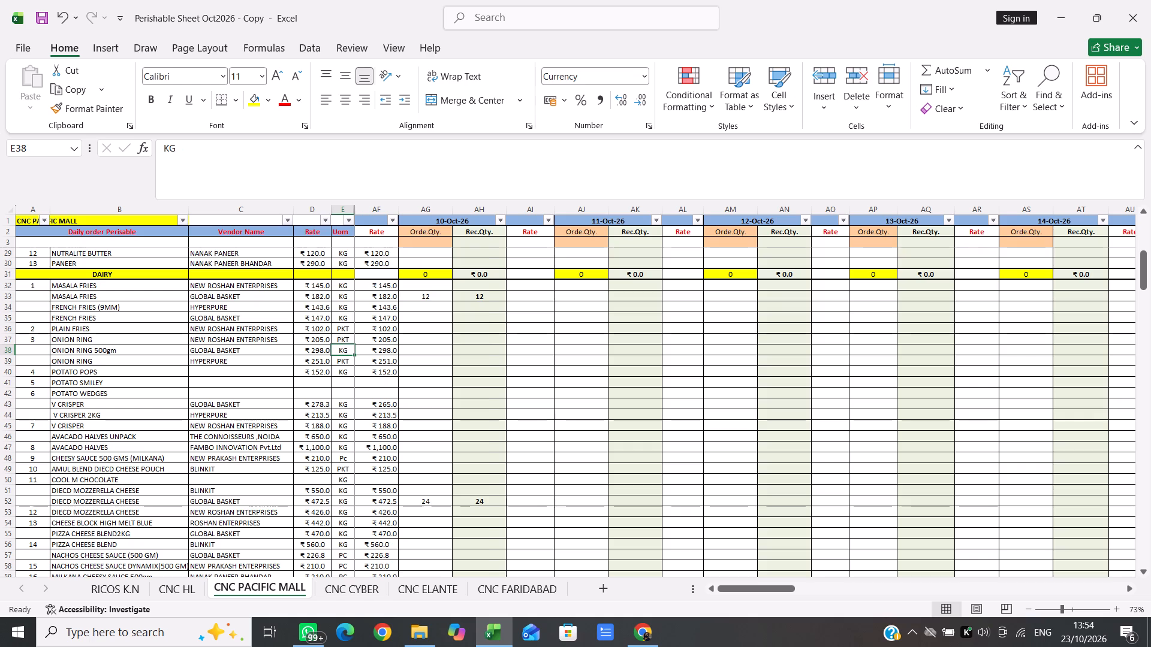
pyautogui.press('p')
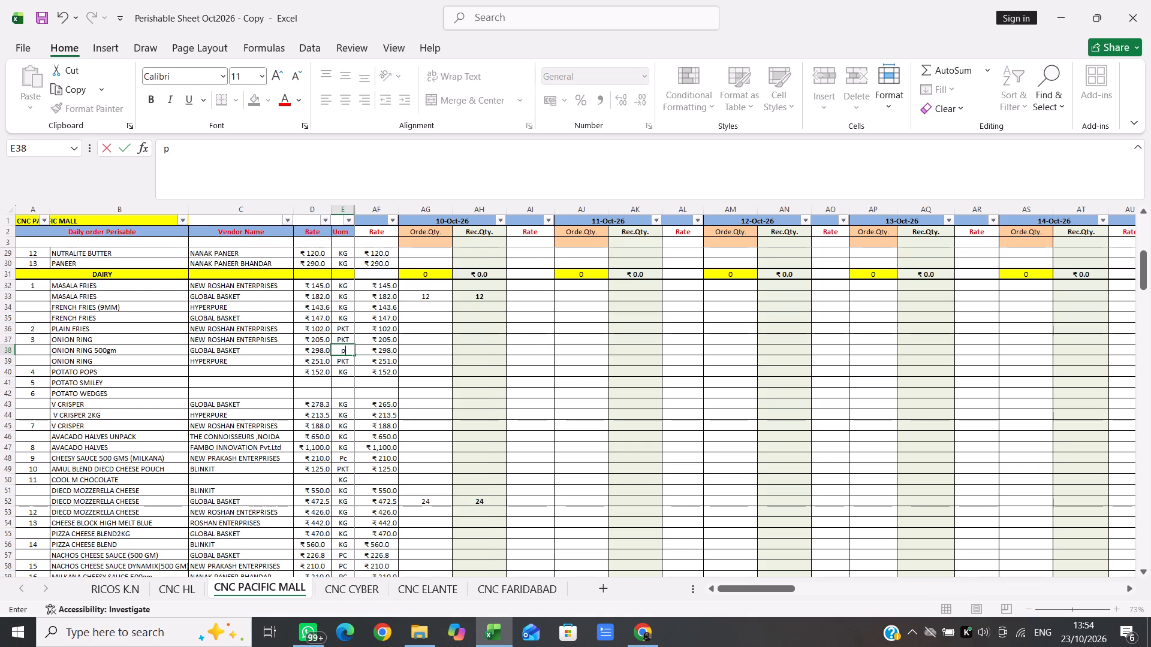
pyautogui.press('BackSpace')
pyautogui.write('PKT')
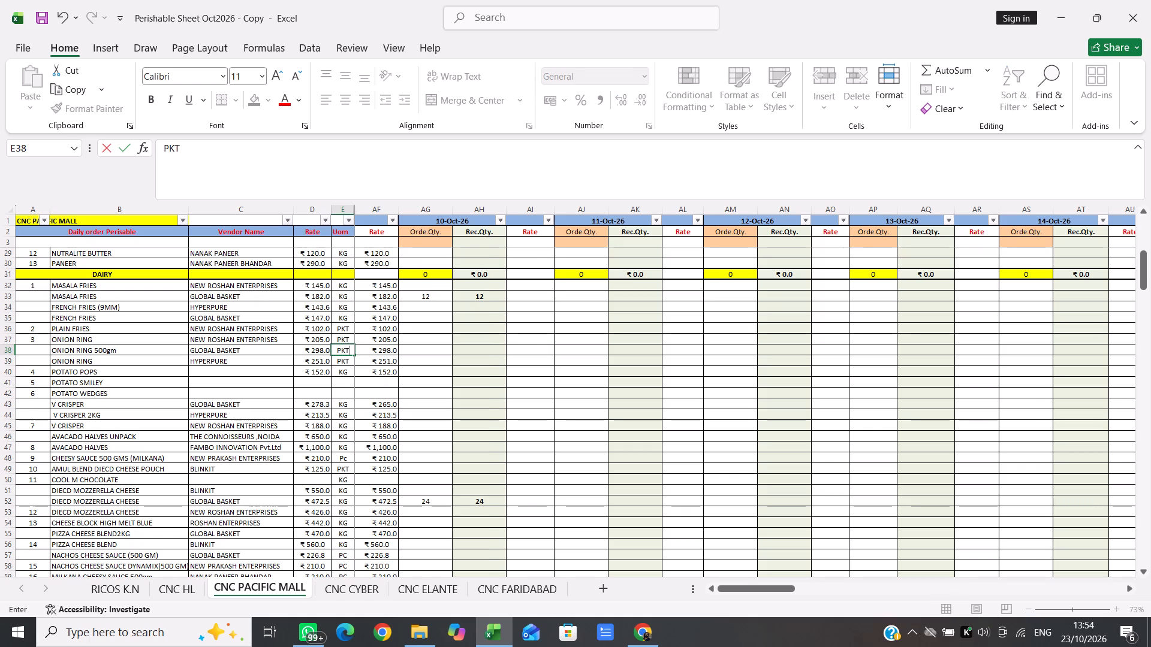
# Set the Rate of ONION RING 500gm in D38 with the formula =149*1.05.
pyautogui.click(323, 352)
pyautogui.write('149')
pyautogui.press('BackSpace')
pyautogui.press('BackSpace')
pyautogui.press('BackSpace')
pyautogui.press('BackSpace')
pyautogui.write('=149')
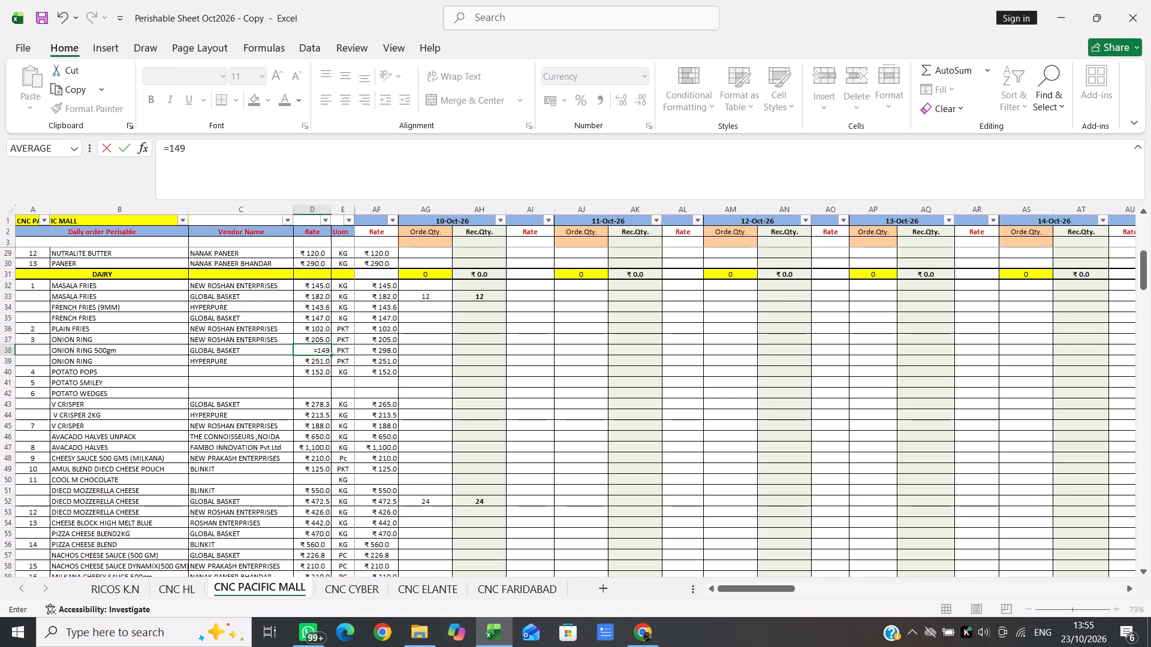
pyautogui.write('*1.05')
pyautogui.press('Return')
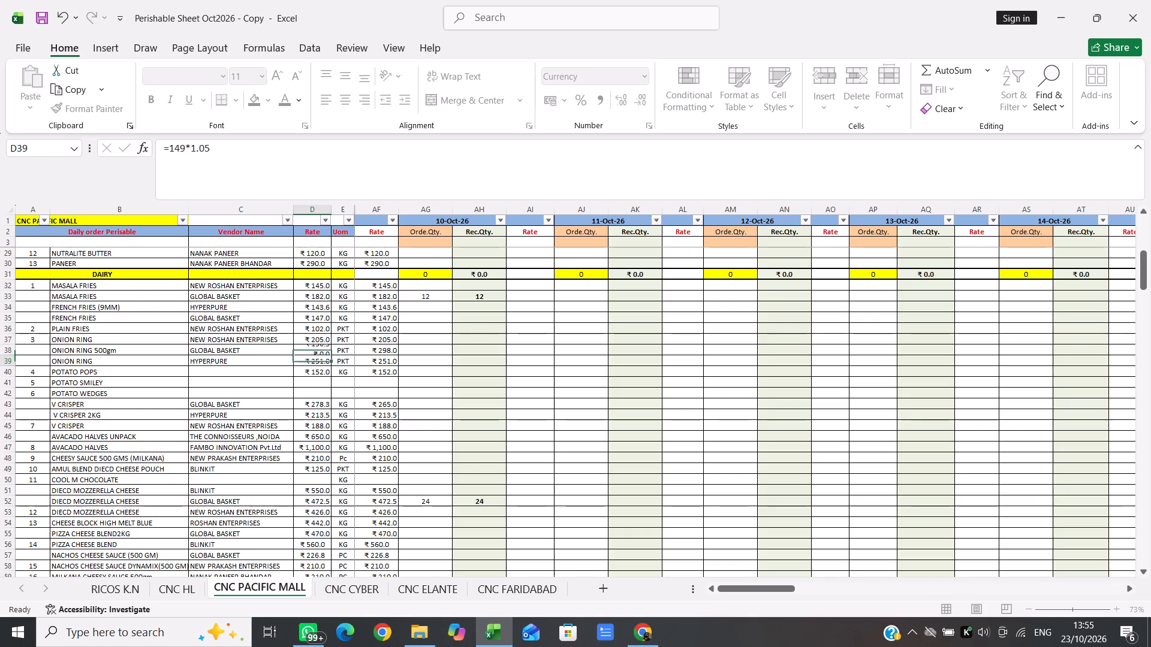
# Copy the ONION RING 500gm rate from D38 into the 10-Oct-26 order's Rate cell AF38.
pyautogui.click(322, 347)
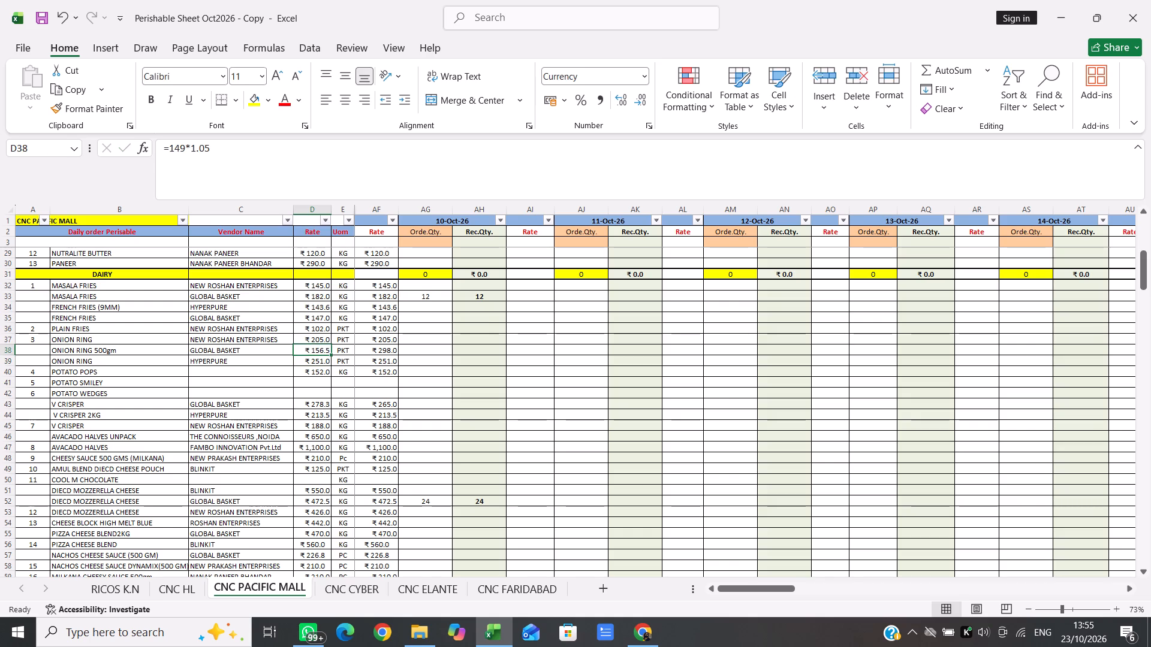
pyautogui.hotkey('ctrl', 'c')
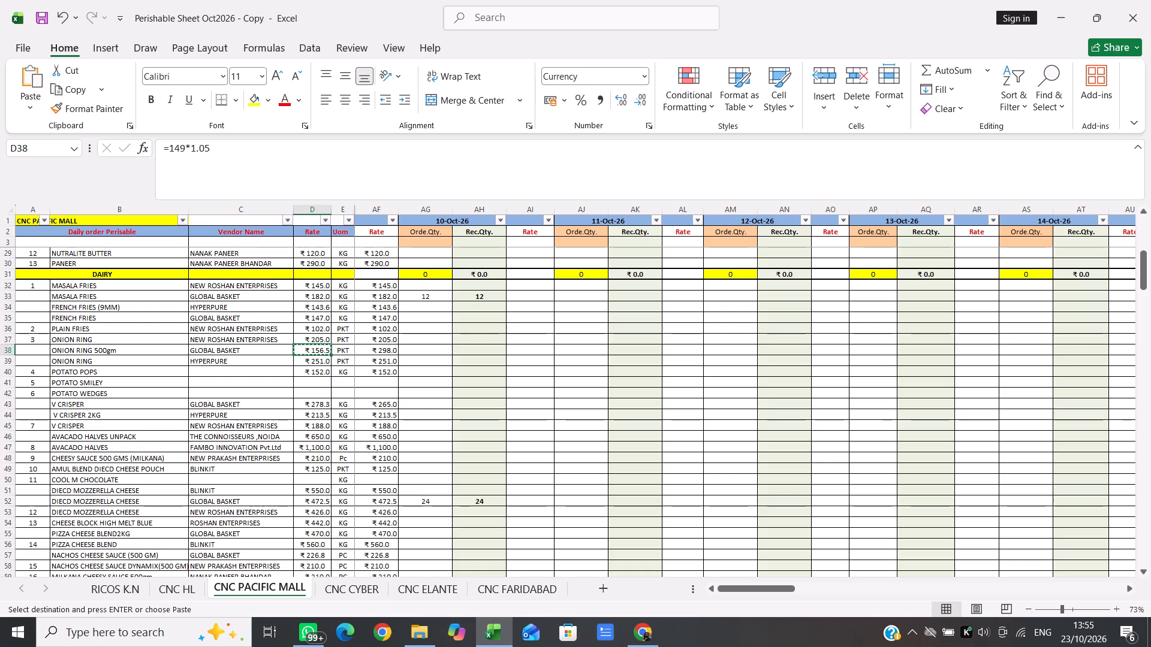
pyautogui.press('Right')
pyautogui.press('Right')
pyautogui.press('Return')
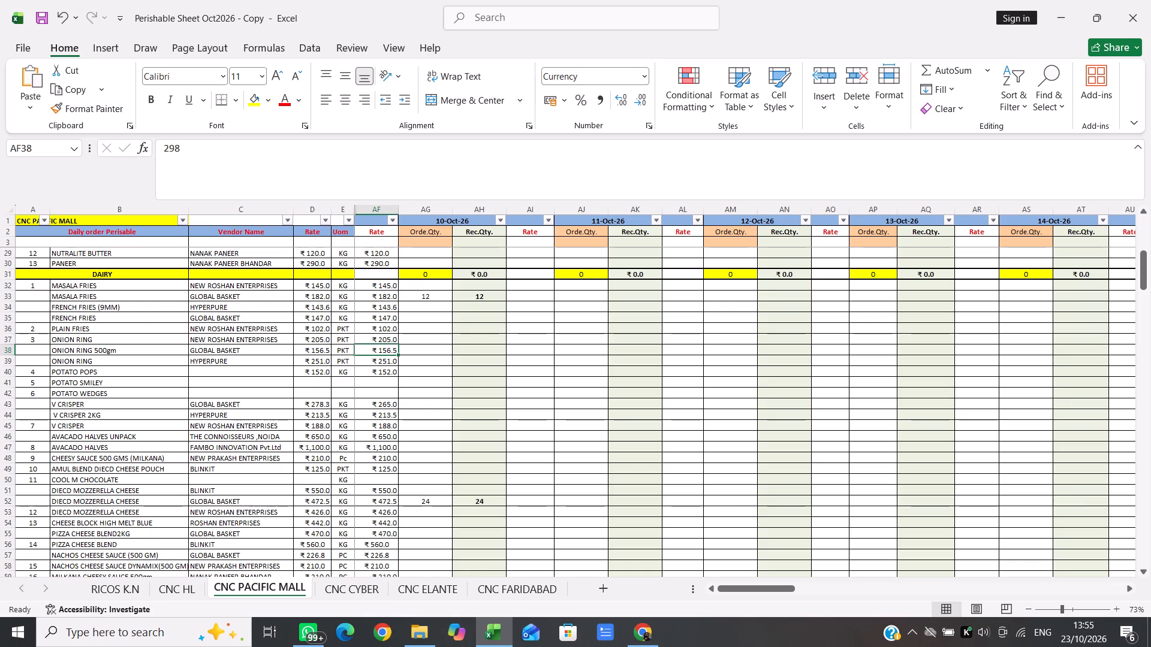
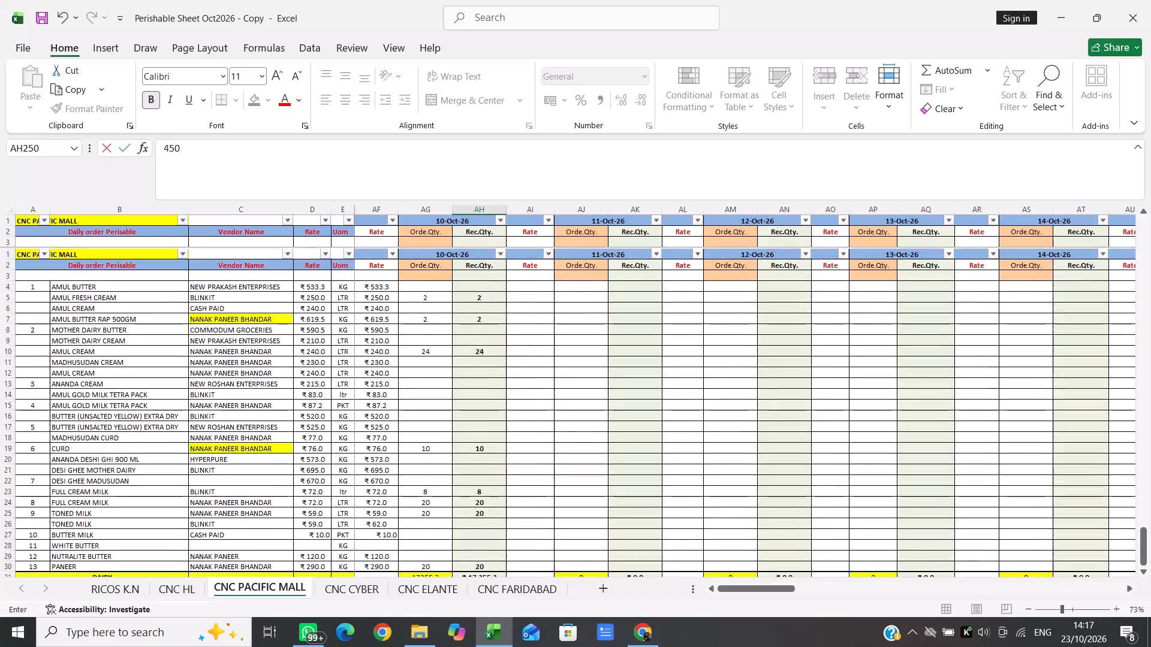
# Hide the 10-Oct-26 ordered and received quantity columns, AG and AH.
pyautogui.click(426, 208)
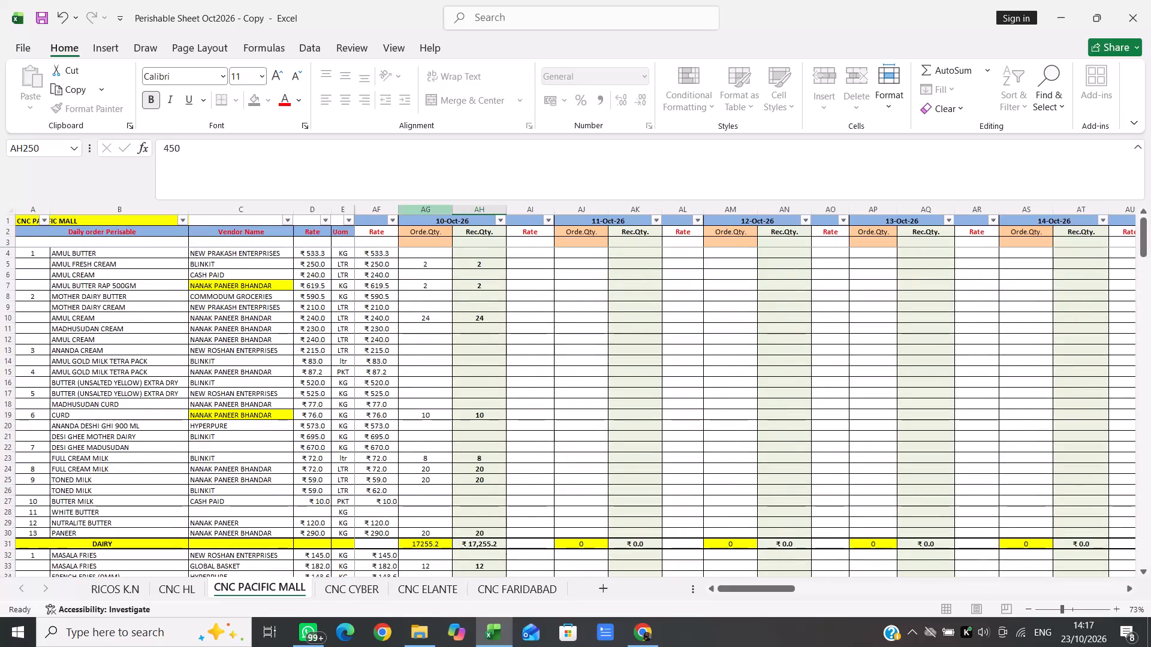
pyautogui.hotkey('shift', 'Right')
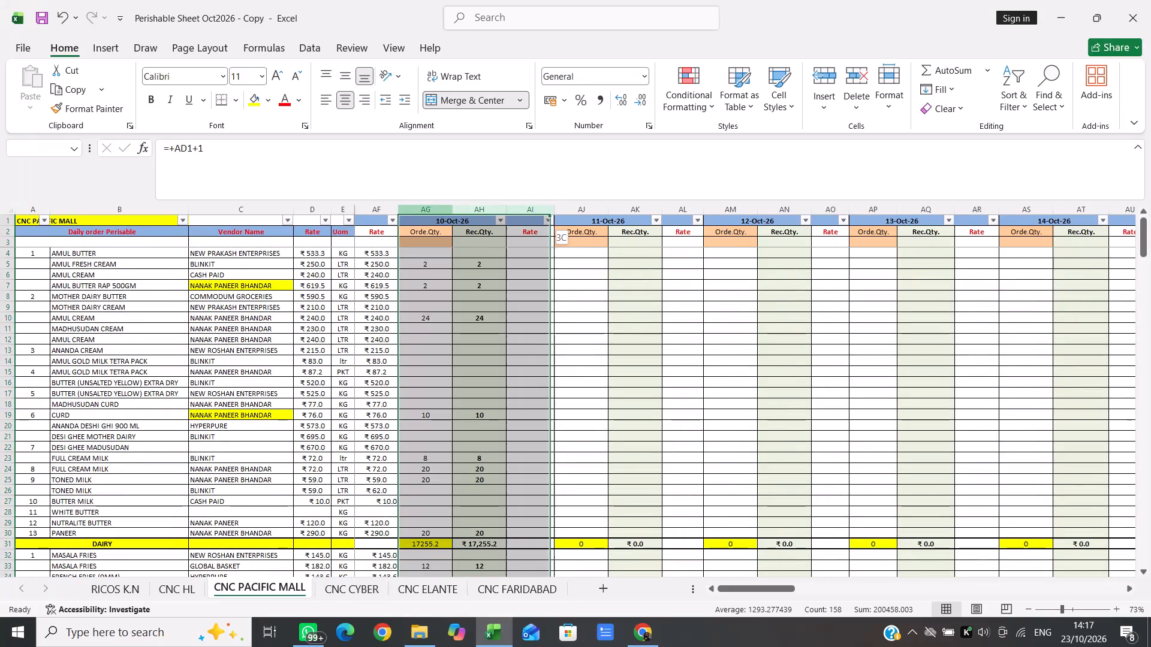
pyautogui.hotkey('shift', 'Left')
pyautogui.rightClick(426, 208)
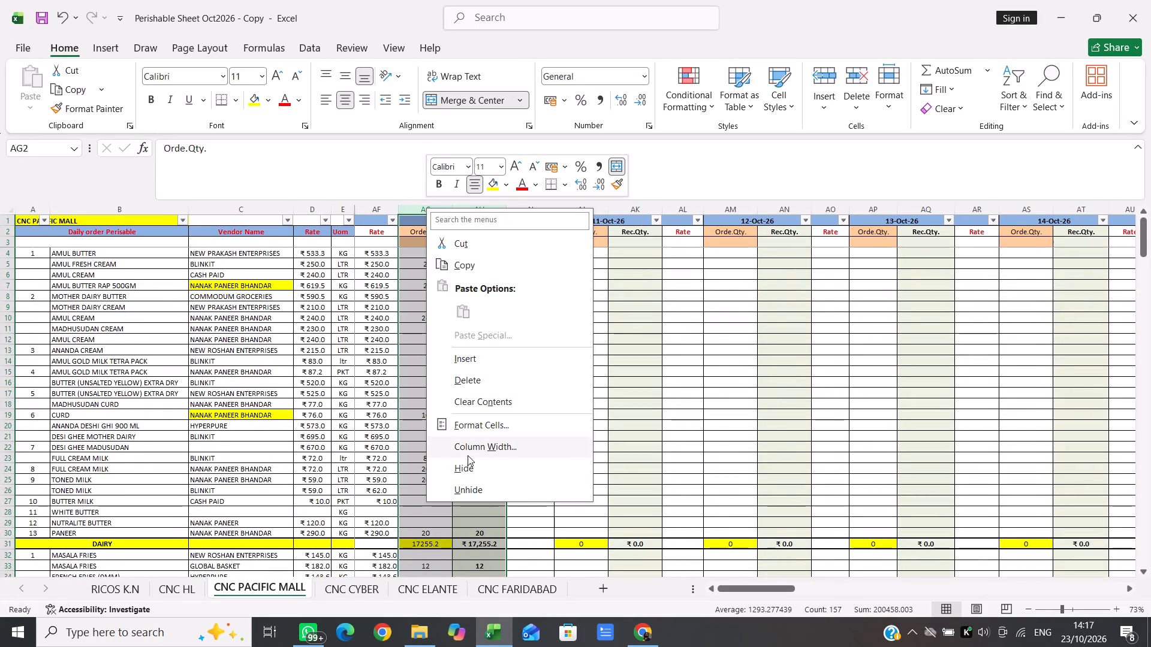
pyautogui.click(471, 464)
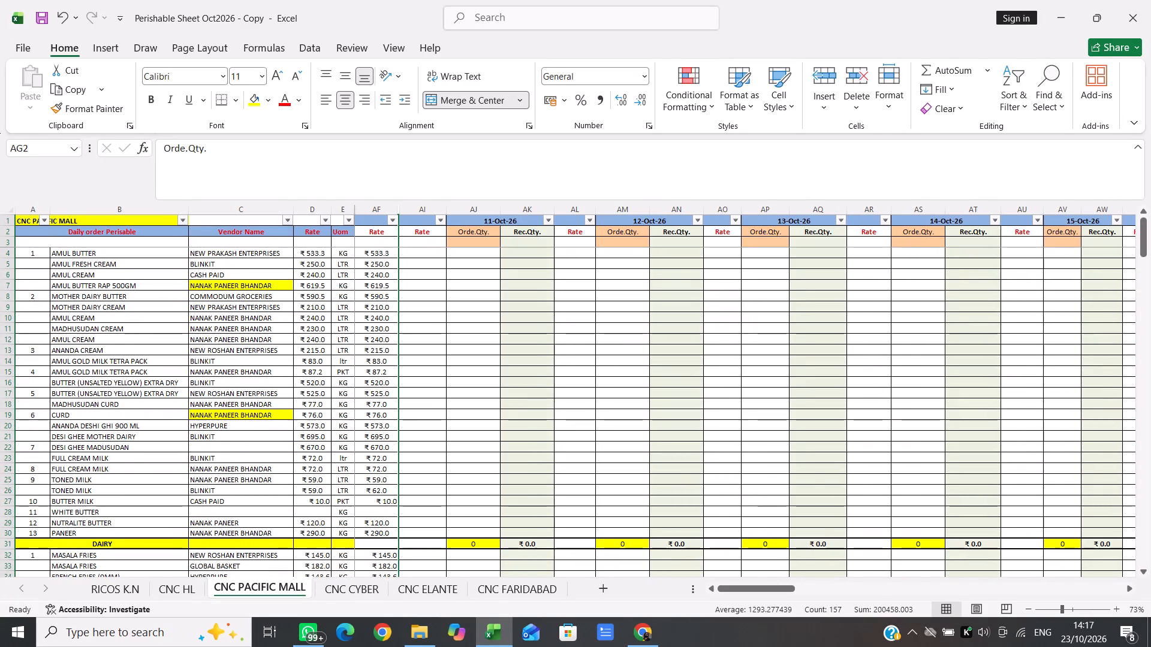
# Copy the DAIRY section's rates from AF3:AF30 into the 11-Oct-26 Rate column, starting at AI3.
pyautogui.click(373, 248)
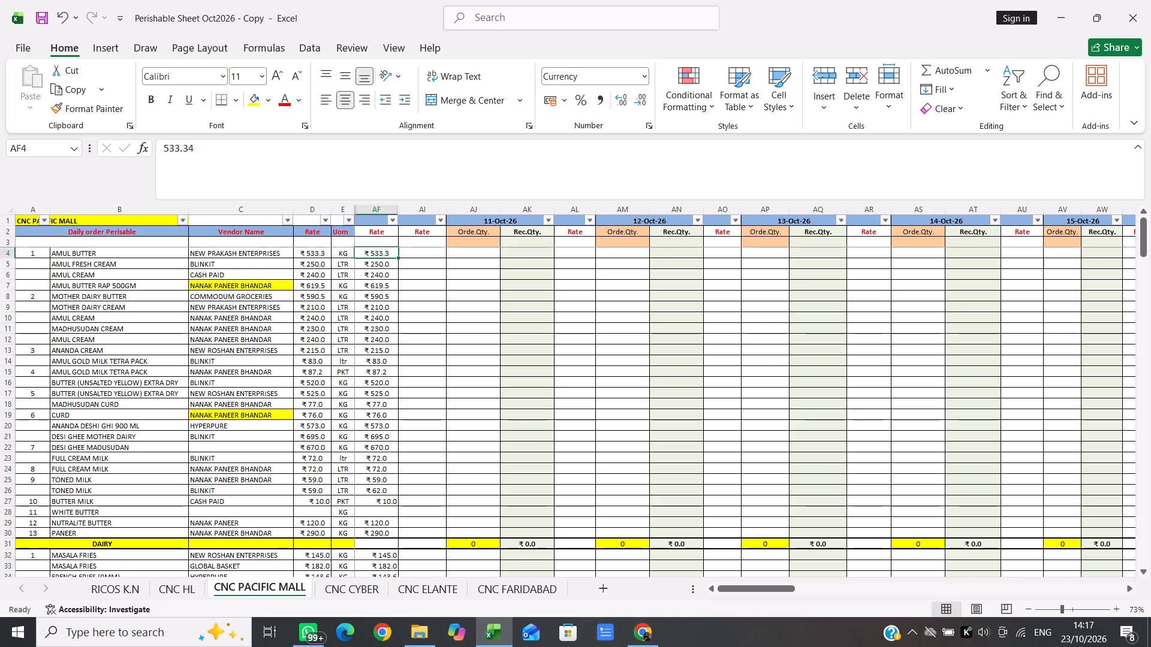
pyautogui.press('Up')
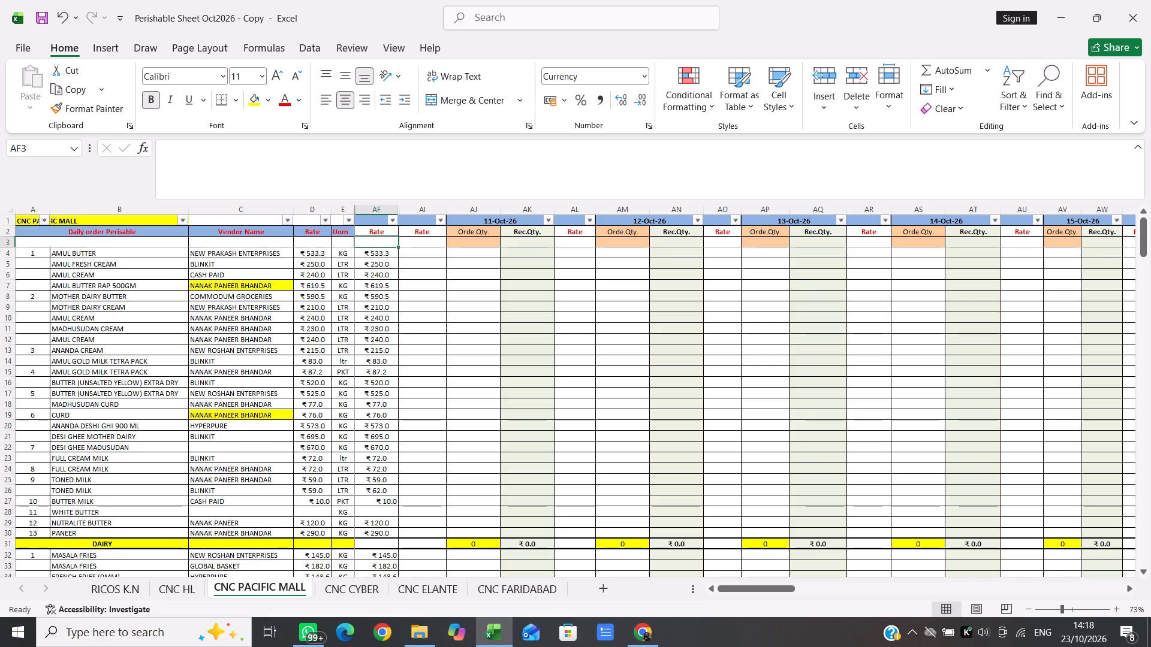
pyautogui.hotkey('shift', 'Down')
pyautogui.hotkey('shift', 'Down')
pyautogui.hotkey('shift', 'Down')
pyautogui.hotkey('shift', 'Down')
pyautogui.hotkey('shift', 'Down')
pyautogui.hotkey('shift', 'Down')
pyautogui.hotkey('shift', 'Down')
pyautogui.hotkey('shift', 'Down')
pyautogui.hotkey('shift', 'Down')
pyautogui.hotkey('shift', 'Down')
pyautogui.hotkey('shift', 'Down')
pyautogui.hotkey('shift', 'Down')
pyautogui.hotkey('shift', 'Down')
pyautogui.hotkey('shift', 'Down')
pyautogui.hotkey('shift', 'Down')
pyautogui.hotkey('shift', 'Down')
pyautogui.hotkey('shift', 'Down')
pyautogui.hotkey('shift', 'Down')
pyautogui.hotkey('shift', 'Down')
pyautogui.hotkey('shift', 'Down')
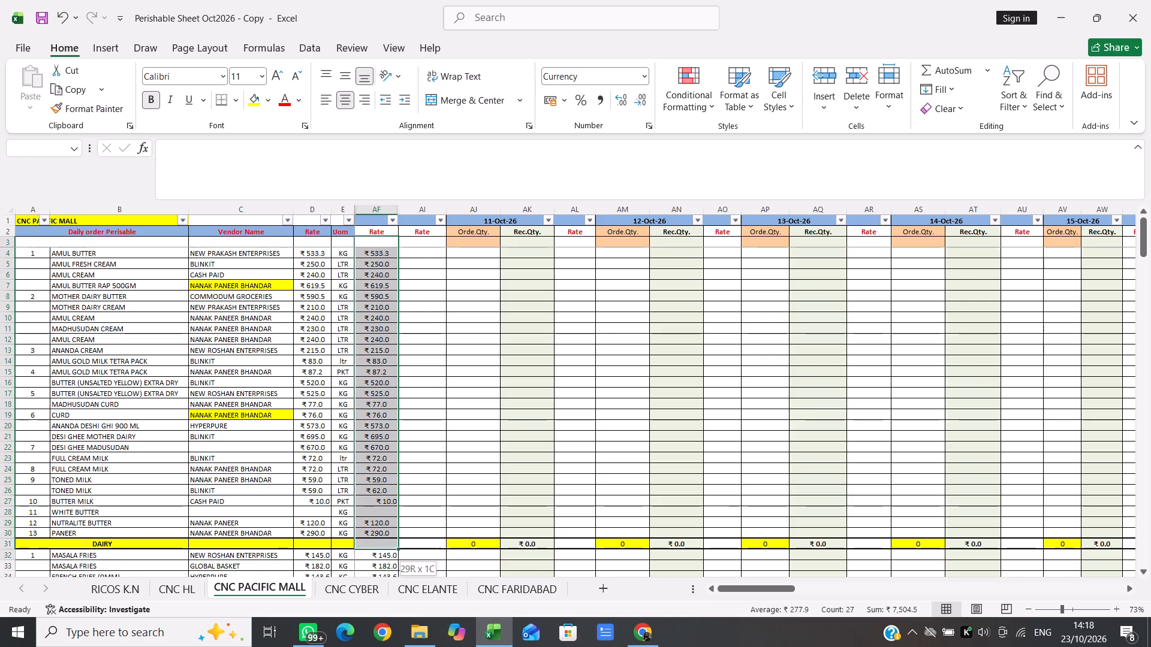
pyautogui.hotkey('shift', 'Up')
pyautogui.hotkey('shift', 'Up')
pyautogui.hotkey('shift', 'Up')
pyautogui.hotkey('ctrl', 'c')
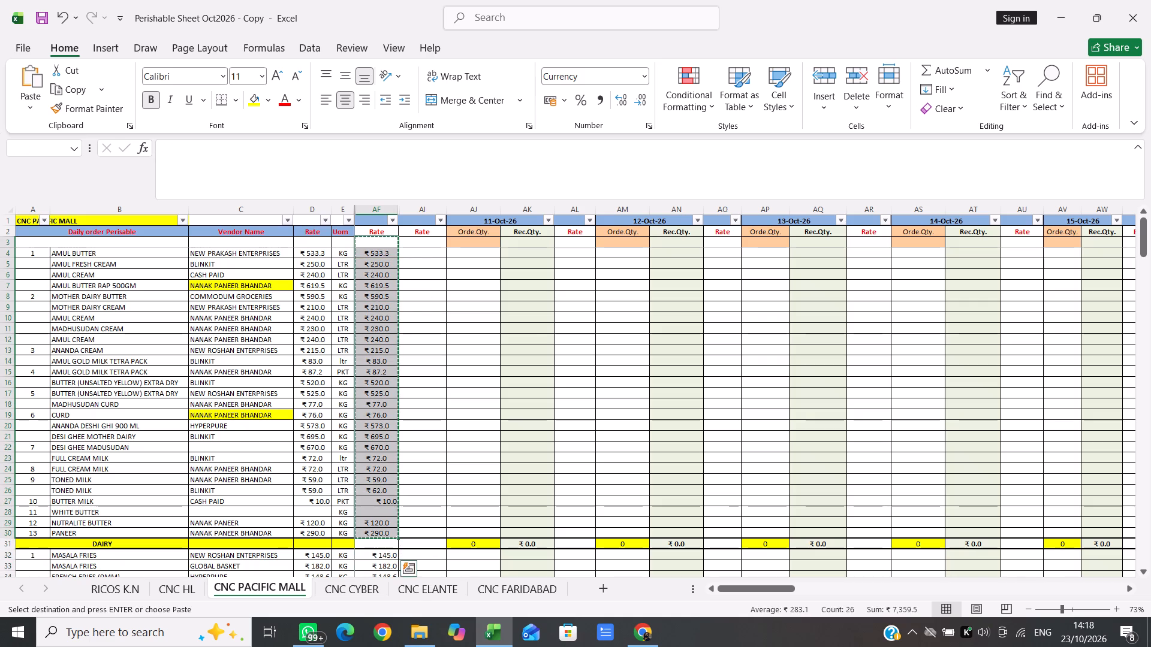
pyautogui.press('Right')
pyautogui.press('Return')
# Copy the FRIES & CHEESE section's rates from AF32:AF83 into the 11-Oct-26 Rate column, starting at AI32.
pyautogui.scroll(-1, 427, 423)
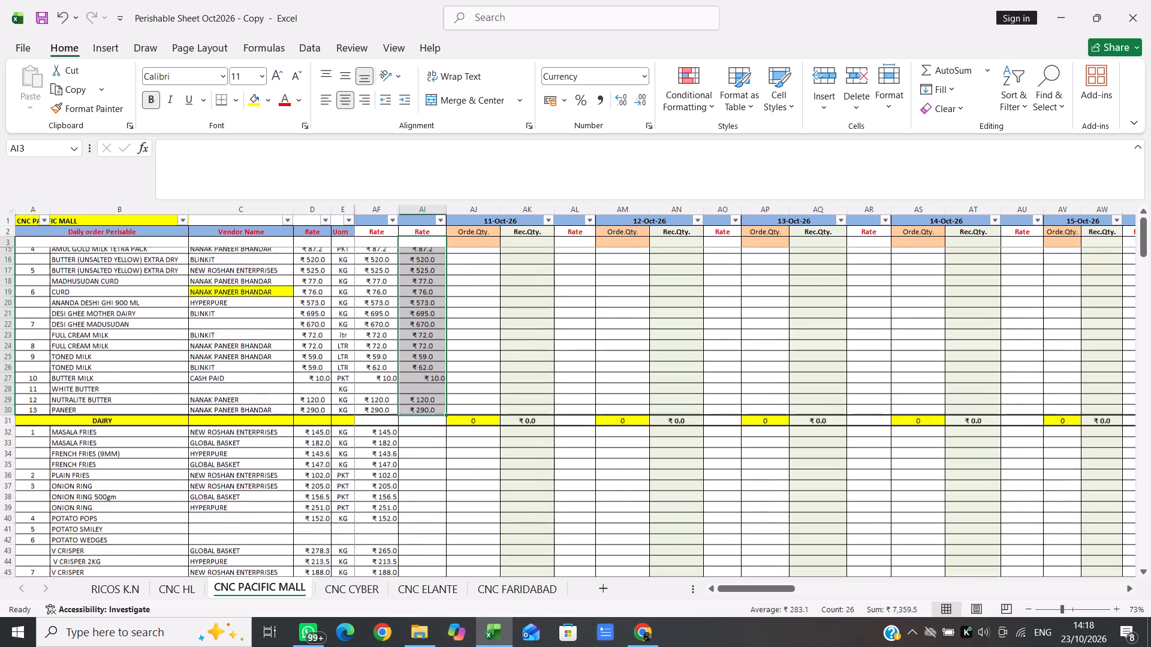
pyautogui.scroll(-1, 427, 423)
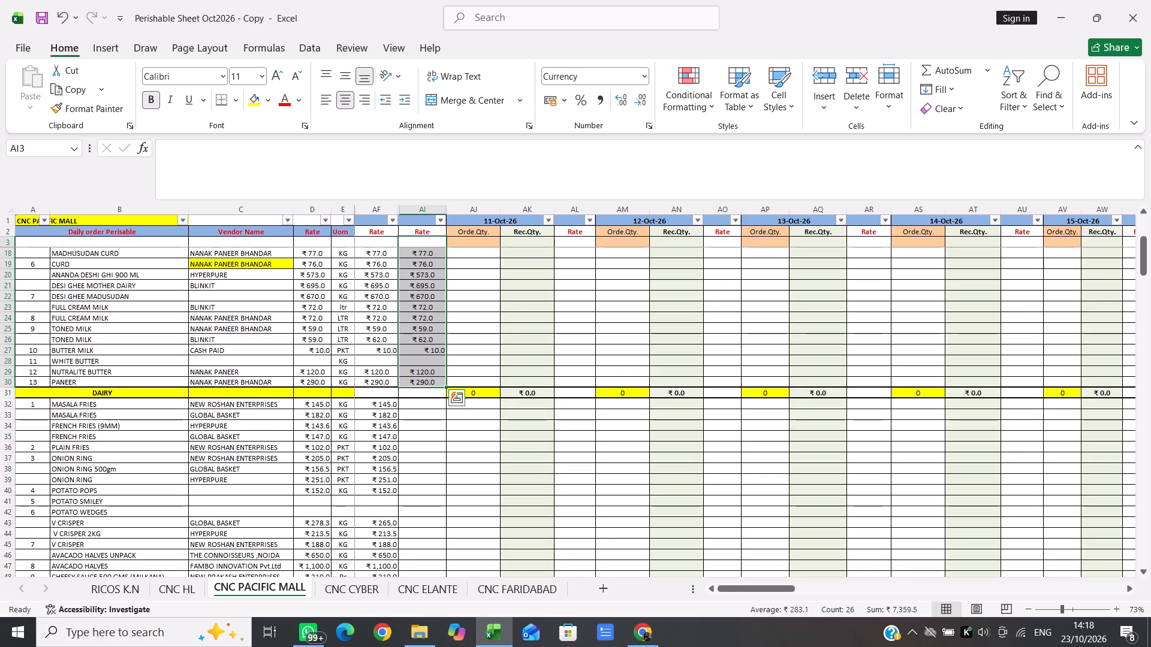
pyautogui.click(374, 406)
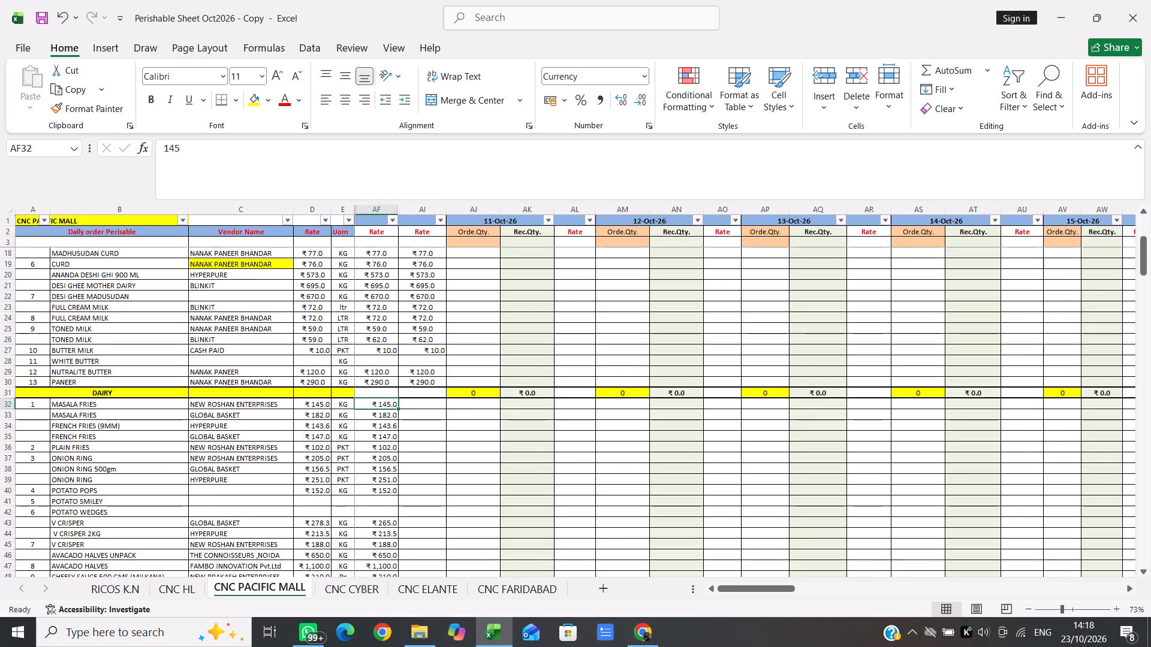
pyautogui.hotkey('shift', 'Down')
pyautogui.hotkey('shift', 'Down')
pyautogui.hotkey('shift', 'Down')
pyautogui.hotkey('shift', 'Down')
pyautogui.hotkey('shift', 'Down')
pyautogui.hotkey('shift', 'Down')
pyautogui.hotkey('shift', 'Down')
pyautogui.hotkey('shift', 'Down')
pyautogui.hotkey('shift', 'Down')
pyautogui.hotkey('shift', 'Down')
pyautogui.hotkey('shift', 'Down')
pyautogui.hotkey('shift', 'Down')
pyautogui.hotkey('shift', 'Down')
pyautogui.hotkey('shift', 'Down')
pyautogui.hotkey('shift', 'Down')
pyautogui.hotkey('shift', 'Down')
pyautogui.hotkey('shift', 'Down')
pyautogui.hotkey('shift', 'Down')
pyautogui.hotkey('shift', 'Down')
pyautogui.hotkey('shift', 'Down')
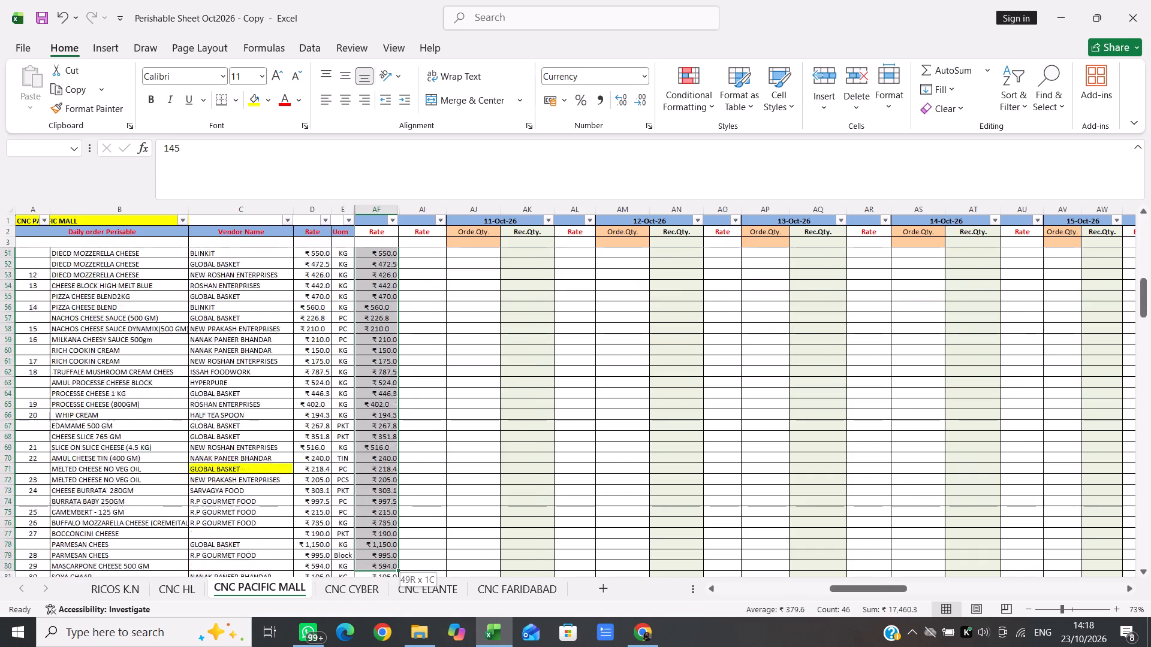
pyautogui.hotkey('shift', 'Up')
pyautogui.hotkey('shift', 'Up')
pyautogui.hotkey('shift', 'Up')
pyautogui.hotkey('shift', 'Up')
pyautogui.hotkey('shift', 'Up')
pyautogui.hotkey('shift', 'Up')
pyautogui.hotkey('shift', 'Up')
pyautogui.hotkey('shift', 'Up')
pyautogui.hotkey('shift', 'Up')
pyautogui.hotkey('shift', 'Down')
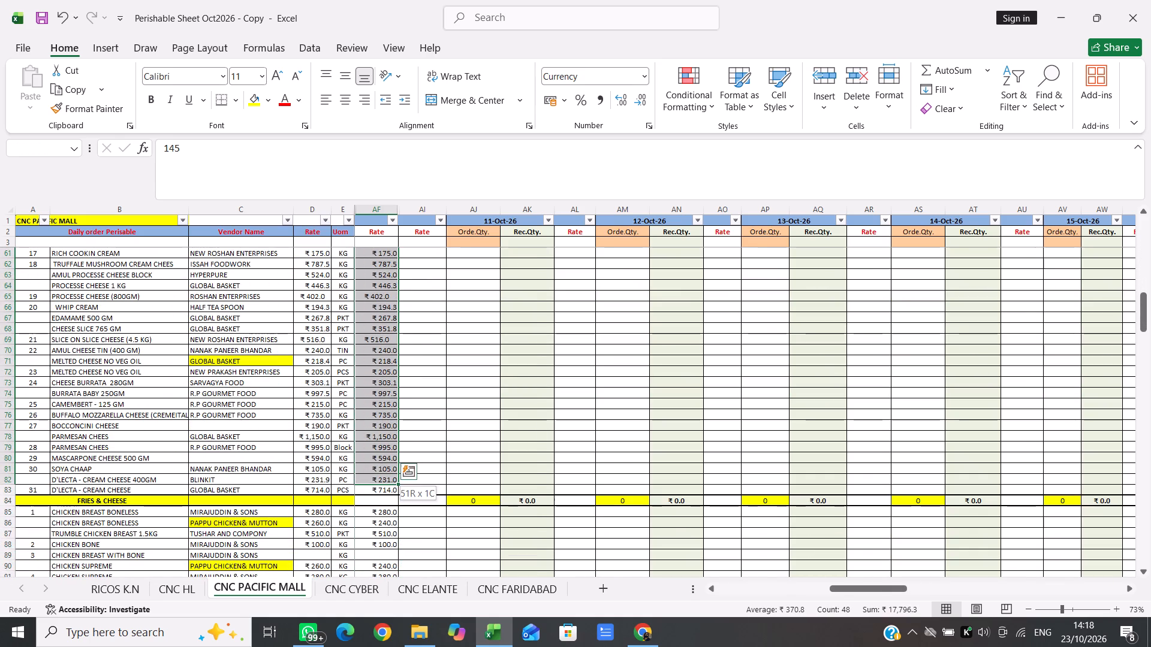
pyautogui.hotkey('shift', 'Down')
pyautogui.hotkey('ctrl', 'c')
pyautogui.press('Right')
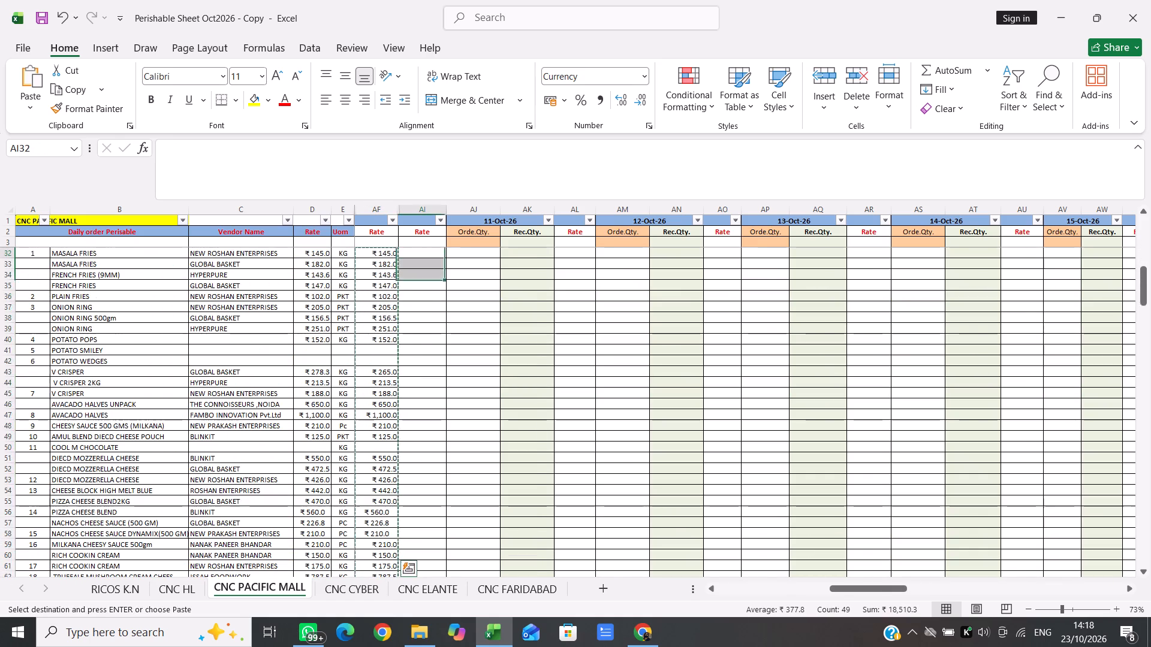
pyautogui.press('Return')
# Copy the BUTCHERY section's rates from AF85:AF105 into the 11-Oct-26 Rate column, starting at AI85.
pyautogui.scroll(-5, 374, 406)
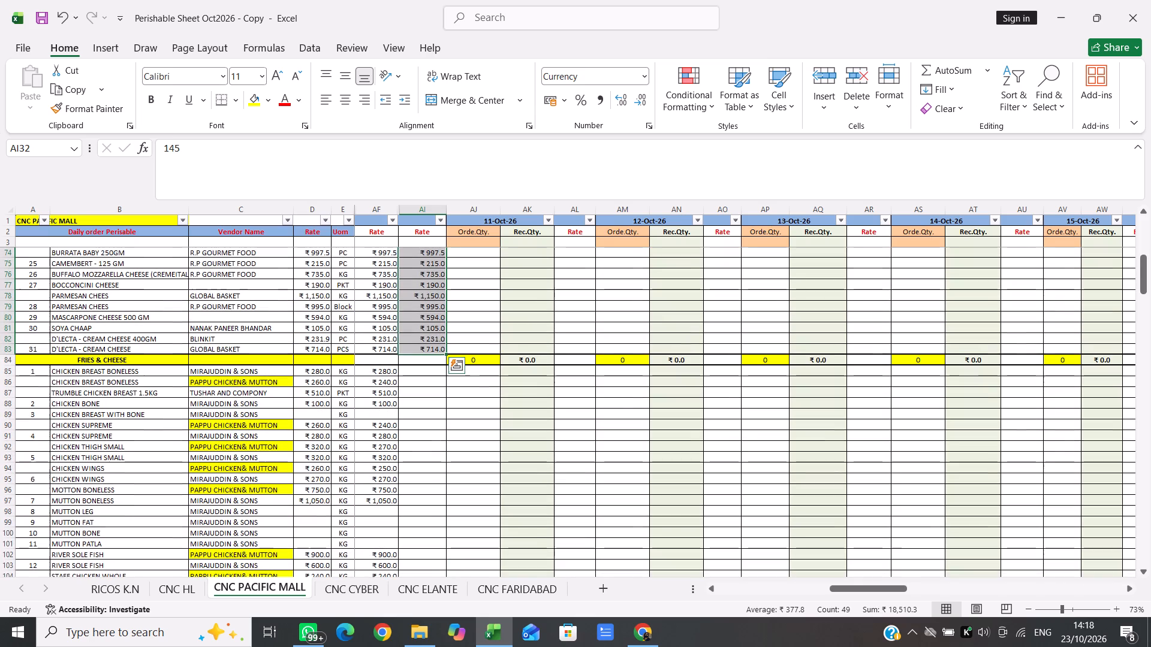
pyautogui.click(384, 373)
pyautogui.hotkey('shift', 'Down')
pyautogui.hotkey('shift', 'Down')
pyautogui.hotkey('shift', 'Down')
pyautogui.hotkey('shift', 'Down')
pyautogui.hotkey('shift', 'Down')
pyautogui.hotkey('shift', 'Down')
pyautogui.hotkey('shift', 'Down')
pyautogui.hotkey('shift', 'Down')
pyautogui.hotkey('shift', 'Down')
pyautogui.hotkey('shift', 'Down')
pyautogui.hotkey('shift', 'Down')
pyautogui.hotkey('shift', 'Down')
pyautogui.hotkey('shift', 'Down')
pyautogui.hotkey('shift', 'Down')
pyautogui.hotkey('shift', 'Down')
pyautogui.hotkey('shift', 'Down')
pyautogui.hotkey('shift', 'Down')
pyautogui.hotkey('shift', 'Down')
pyautogui.hotkey('shift', 'Down')
pyautogui.hotkey('shift', 'Down')
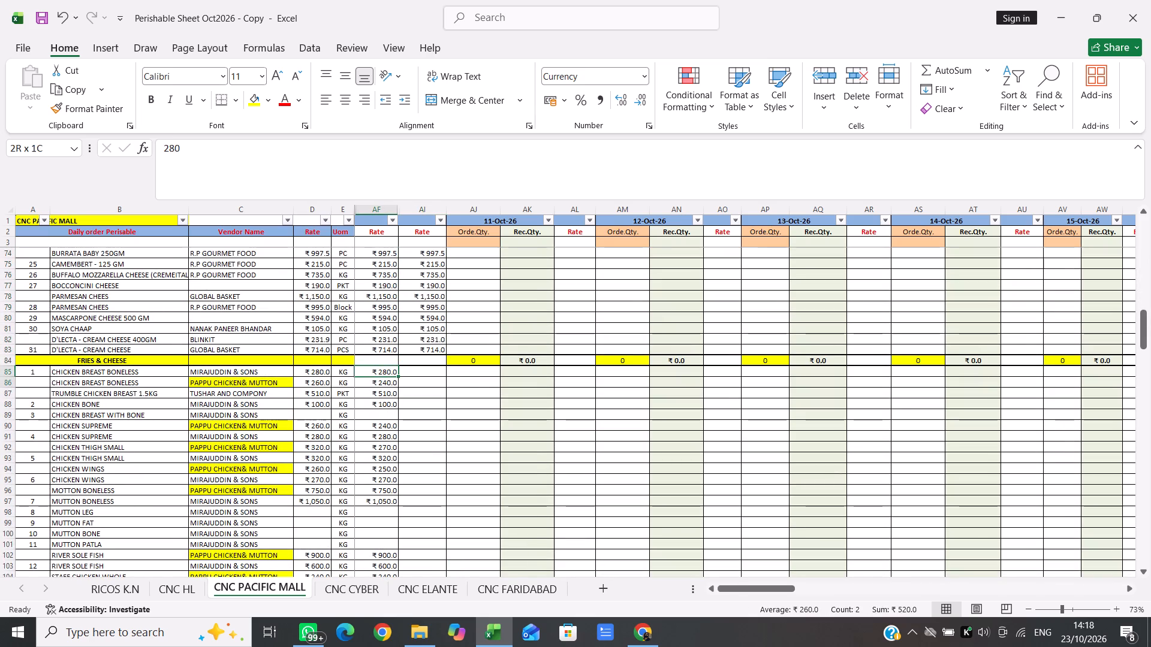
pyautogui.hotkey('shift', 'Up')
pyautogui.hotkey('shift', 'Up')
pyautogui.hotkey('shift', 'Up')
pyautogui.hotkey('shift', 'Up')
pyautogui.hotkey('shift', 'Up')
pyautogui.hotkey('shift', 'Up')
pyautogui.hotkey('shift', 'Up')
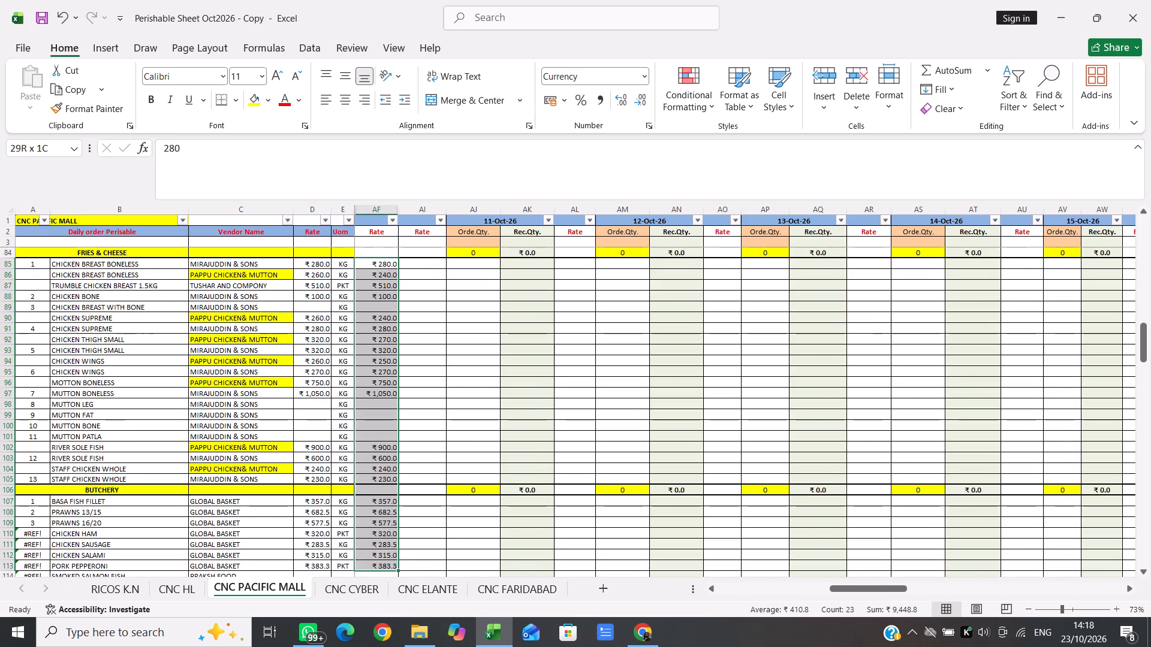
pyautogui.hotkey('shift', 'Up')
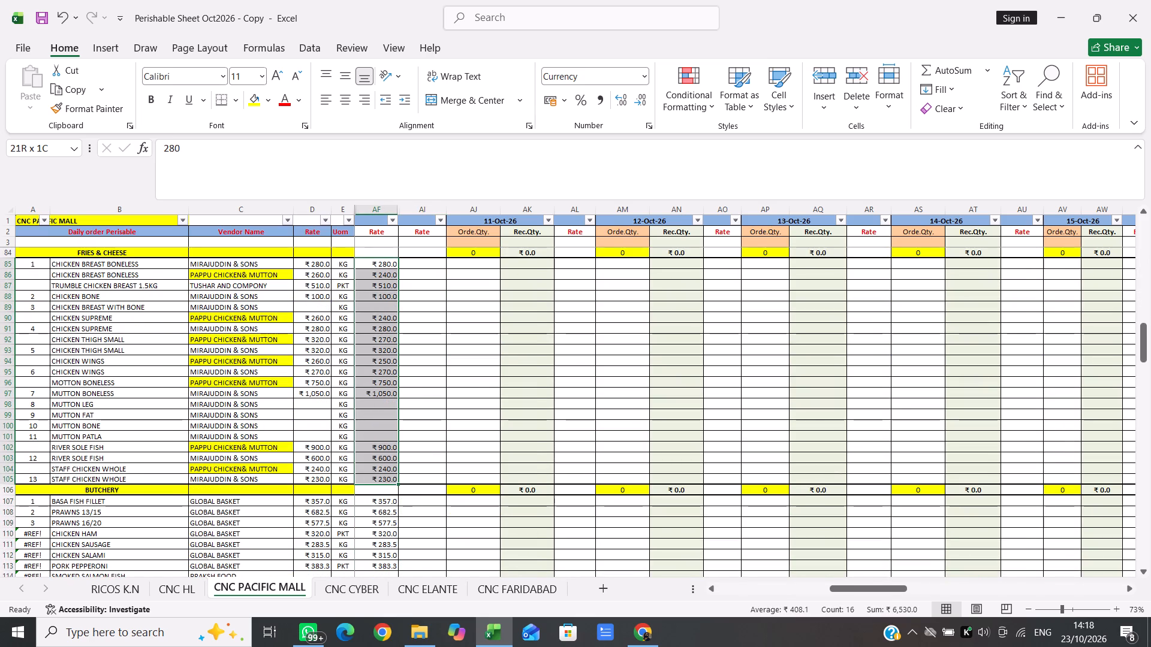
pyautogui.hotkey('ctrl', 'c')
pyautogui.press('Right')
pyautogui.press('Return')
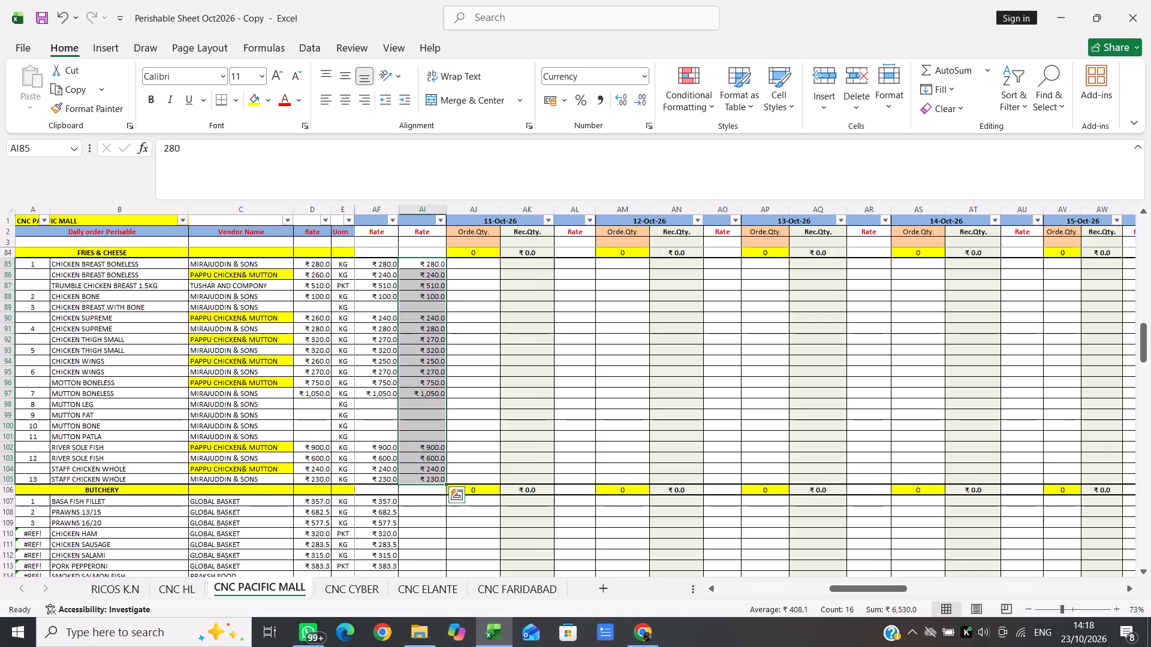
# Copy the SEA FOOD & COLD CUT section's rates from AF107:AF114 into the 11-Oct-26 Rate column, starting at AI107.
pyautogui.scroll(-2, 384, 373)
pyautogui.click(385, 307)
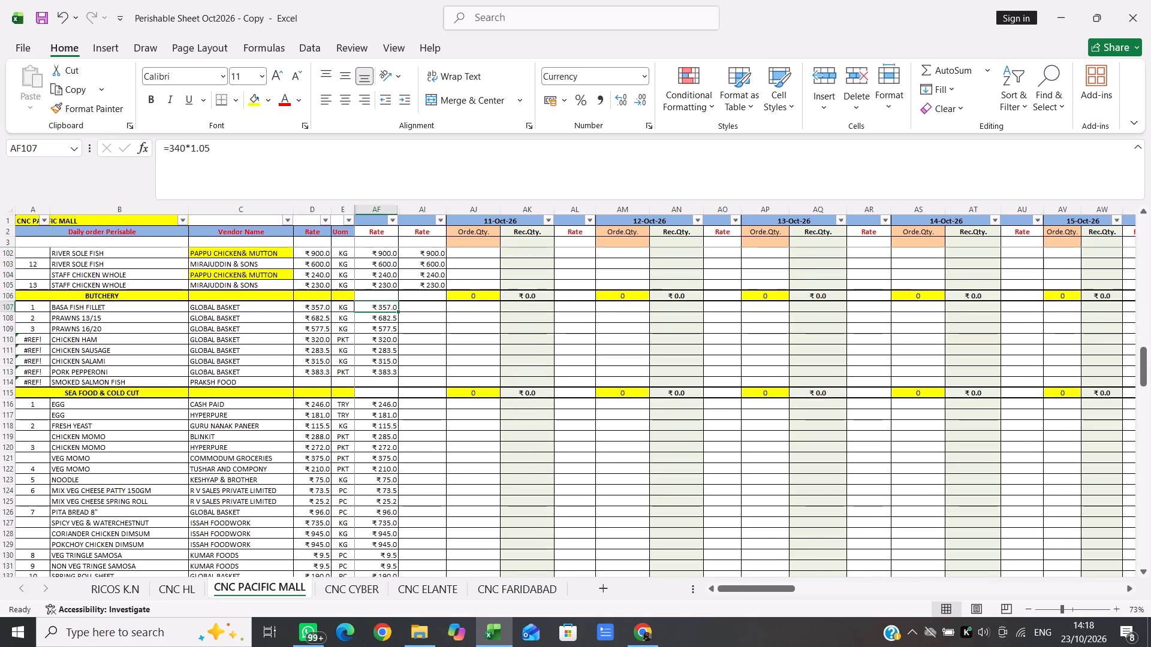
pyautogui.hotkey('shift', 'Down')
pyautogui.hotkey('shift', 'Down')
pyautogui.hotkey('shift', 'Down')
pyautogui.hotkey('shift', 'Down')
pyautogui.hotkey('shift', 'Down')
pyautogui.hotkey('shift', 'Down')
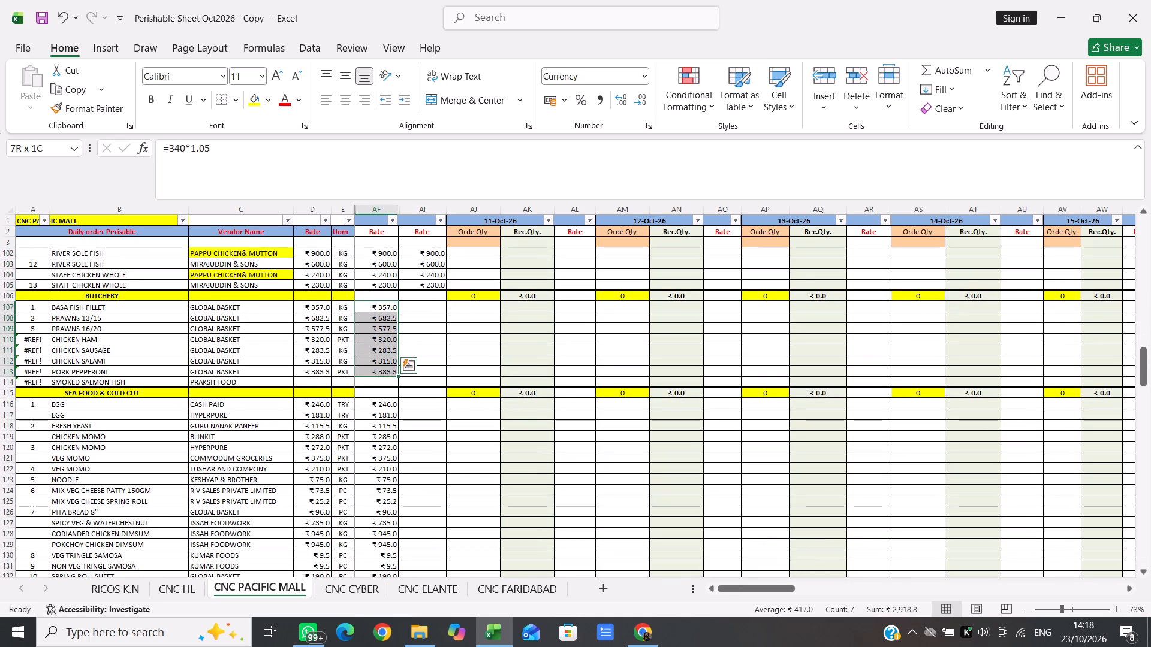
pyautogui.hotkey('shift', 'Down')
pyautogui.hotkey('ctrl', 'c')
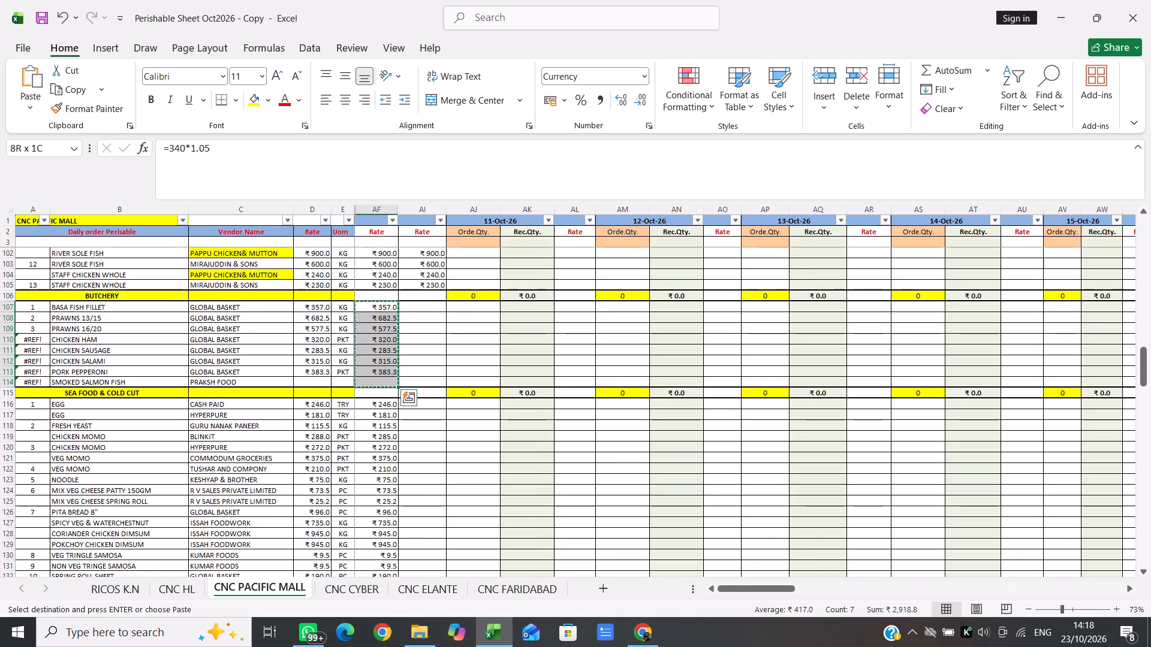
pyautogui.press('Right')
pyautogui.press('Return')
# Copy the FROZEN section's rates from AF116:AF132 into the 11-Oct-26 Rate column, starting at AI116.
pyautogui.scroll(-1, 385, 307)
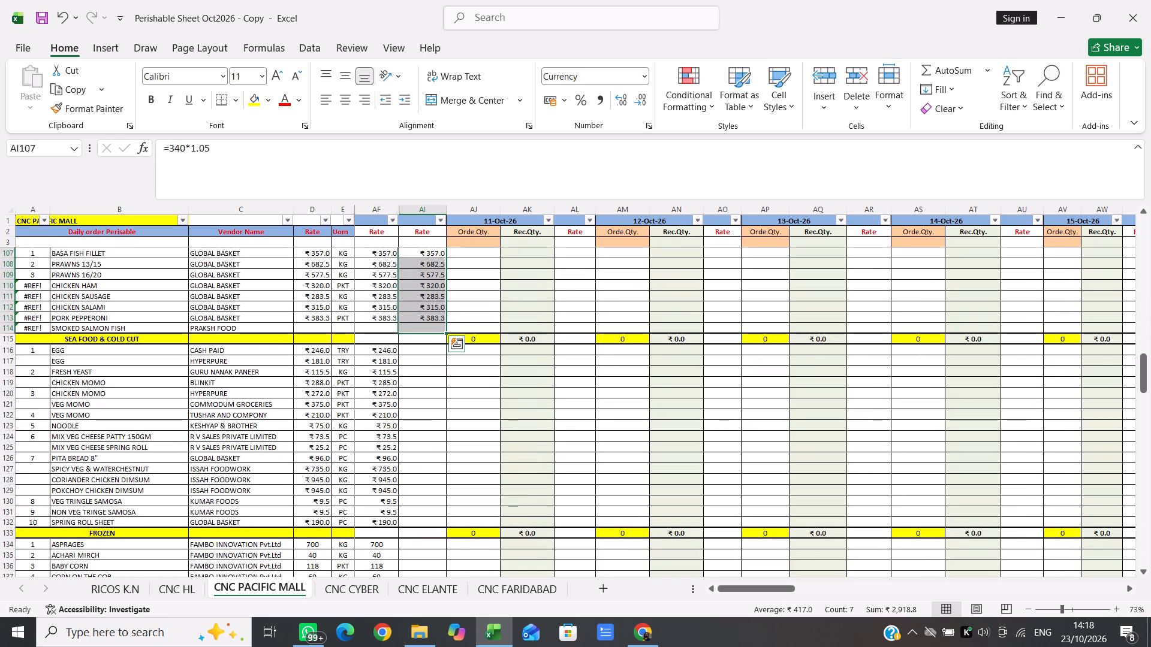
pyautogui.click(385, 352)
pyautogui.hotkey('shift', 'Down')
pyautogui.hotkey('shift', 'Down')
pyautogui.hotkey('shift', 'Down')
pyautogui.hotkey('shift', 'Down')
pyautogui.hotkey('shift', 'Down')
pyautogui.hotkey('shift', 'Down')
pyautogui.hotkey('shift', 'Down')
pyautogui.hotkey('shift', 'Down')
pyautogui.hotkey('shift', 'Down')
pyautogui.hotkey('shift', 'Down')
pyautogui.hotkey('shift', 'Down')
pyautogui.hotkey('shift', 'Down')
pyautogui.hotkey('shift', 'Down')
pyautogui.hotkey('shift', 'Down')
pyautogui.hotkey('shift', 'Down')
pyautogui.hotkey('shift', 'Down')
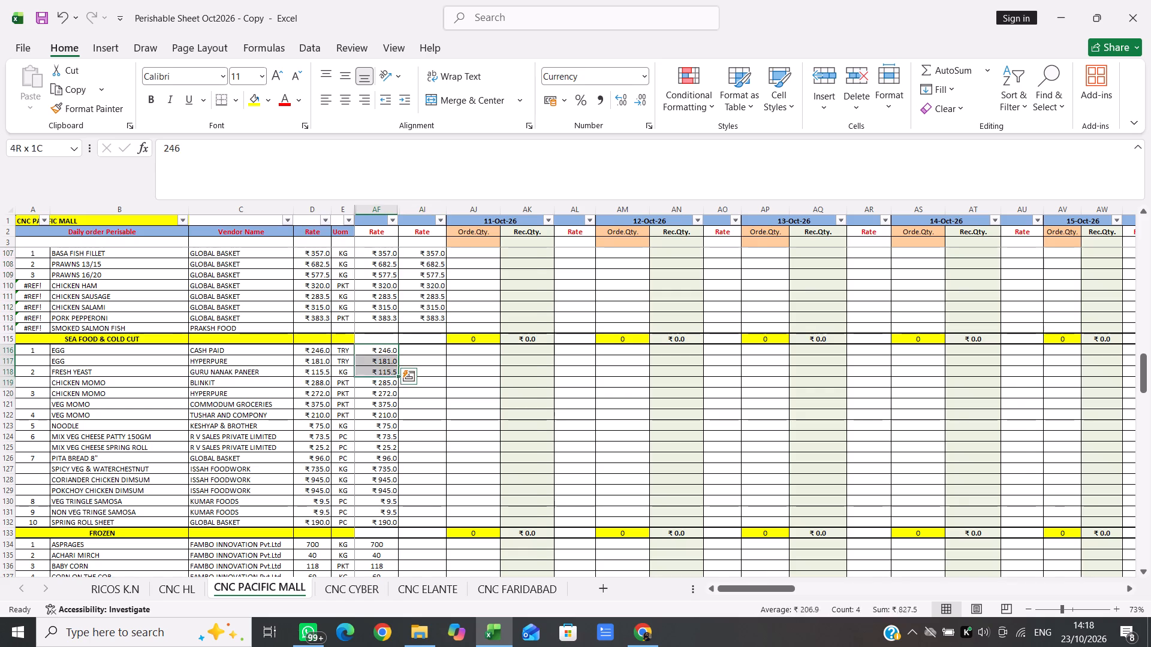
pyautogui.hotkey('ctrl', 'c')
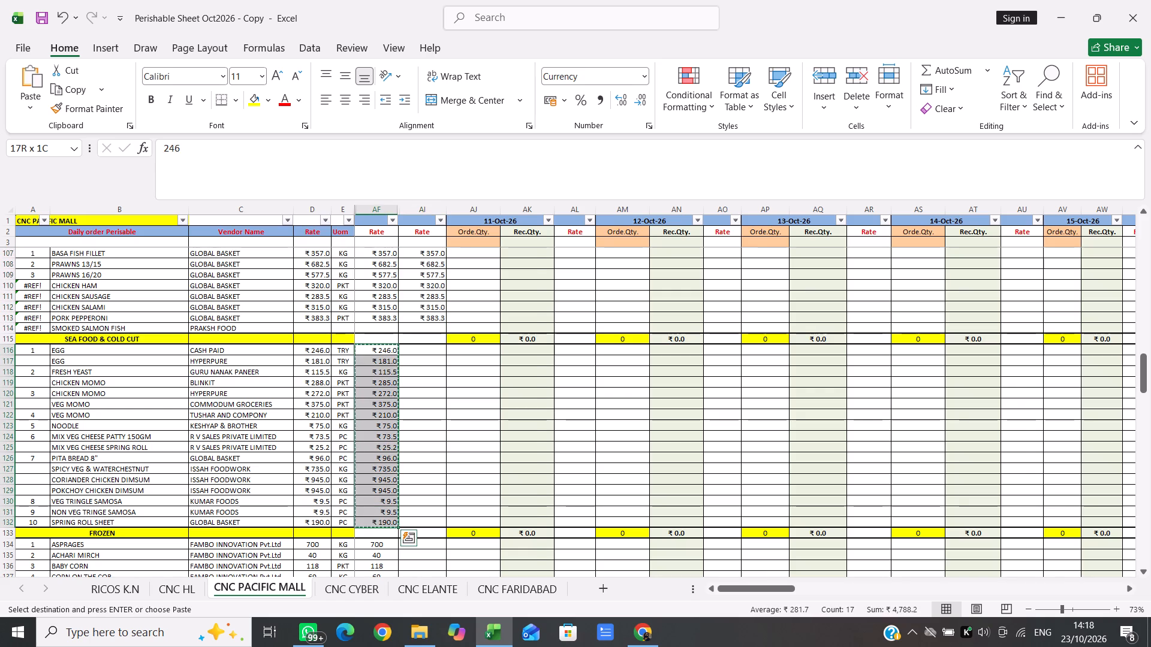
pyautogui.press('Right')
pyautogui.press('Return')
# Copy the VEGETABLE & FRUITS section's rates from AF134:AF236 into the 11-Oct-26 Rate column, starting at AI134.
pyautogui.scroll(-2, 385, 352)
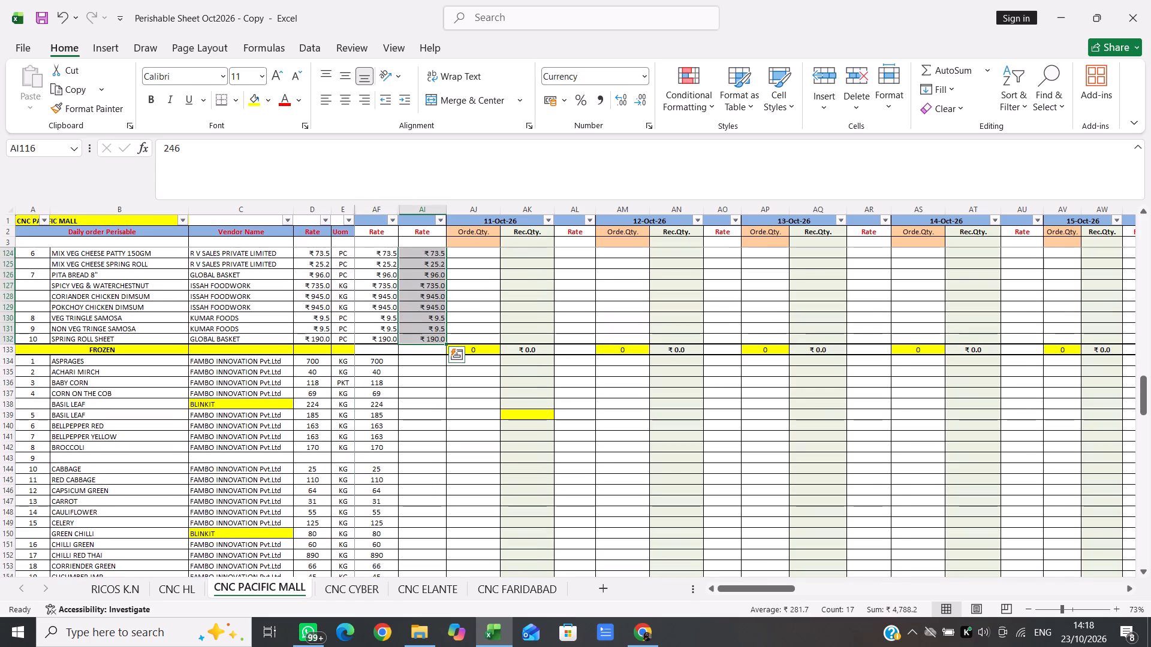
pyautogui.click(379, 359)
pyautogui.hotkey('shift', 'Down')
pyautogui.hotkey('shift', 'Down')
pyautogui.hotkey('shift', 'Down')
pyautogui.hotkey('shift', 'Down')
pyautogui.hotkey('shift', 'Down')
pyautogui.hotkey('shift', 'Down')
pyautogui.hotkey('shift', 'Down')
pyautogui.hotkey('shift', 'Down')
pyautogui.hotkey('shift', 'Down')
pyautogui.hotkey('shift', 'Down')
pyautogui.hotkey('shift', 'Down')
pyautogui.hotkey('shift', 'Down')
pyautogui.hotkey('shift', 'Down')
pyautogui.hotkey('shift', 'Down')
pyautogui.hotkey('shift', 'Down')
pyautogui.hotkey('shift', 'Down')
pyautogui.hotkey('shift', 'Down')
pyautogui.hotkey('shift', 'Down')
pyautogui.hotkey('shift', 'Down')
pyautogui.hotkey('shift', 'Down')
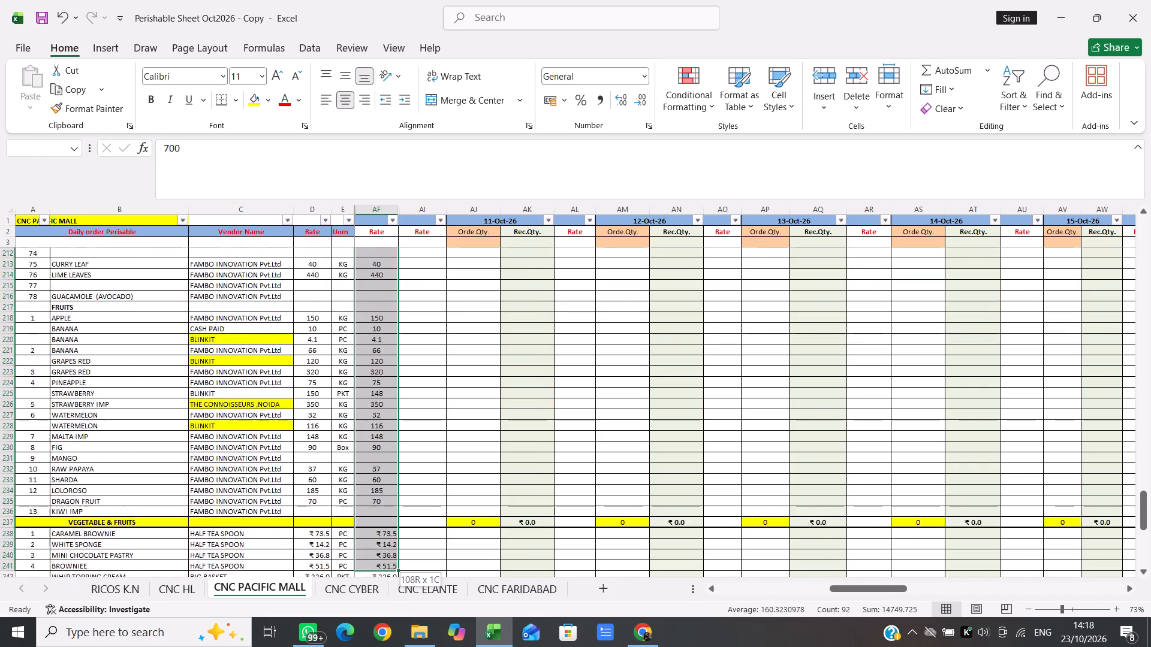
pyautogui.hotkey('shift', 'Up')
pyautogui.hotkey('shift', 'Up')
pyautogui.hotkey('shift', 'Up')
pyautogui.hotkey('shift', 'Up')
pyautogui.hotkey('shift', 'Up')
pyautogui.hotkey('shift', 'Up')
pyautogui.hotkey('shift', 'Up')
pyautogui.hotkey('shift', 'Up')
pyautogui.hotkey('shift', 'Up')
pyautogui.hotkey('shift', 'Up')
pyautogui.hotkey('shift', 'Down')
pyautogui.hotkey('shift', 'Down')
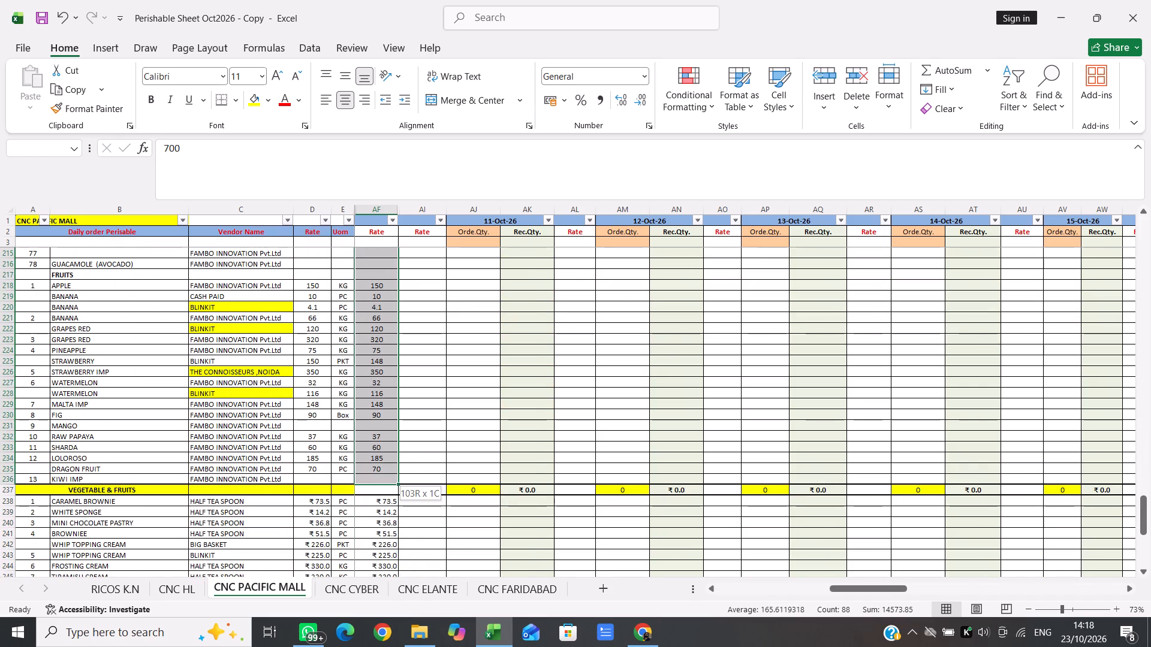
pyautogui.hotkey('ctrl', 'c')
pyautogui.press('Right')
pyautogui.press('Return')
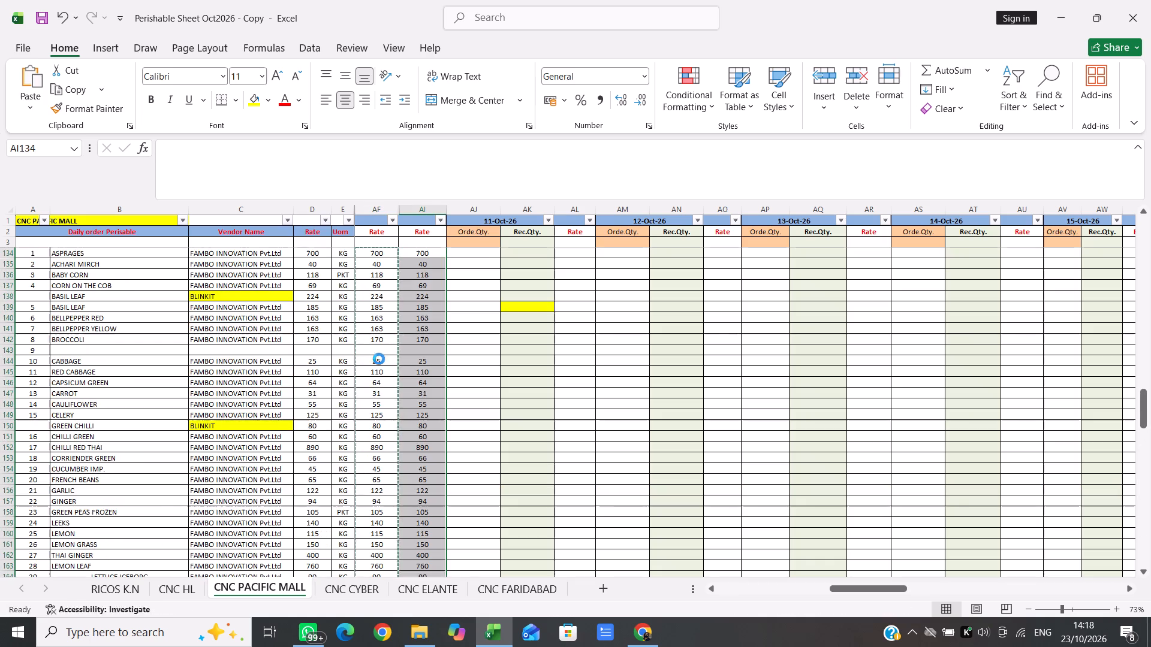
# Copy the rates of the section below VEGETABLE & FRUITS, starting with CARAMEL BROWNIE in AF238, into the 11-Oct-26 Rate column.
pyautogui.scroll(-7, 379, 359)
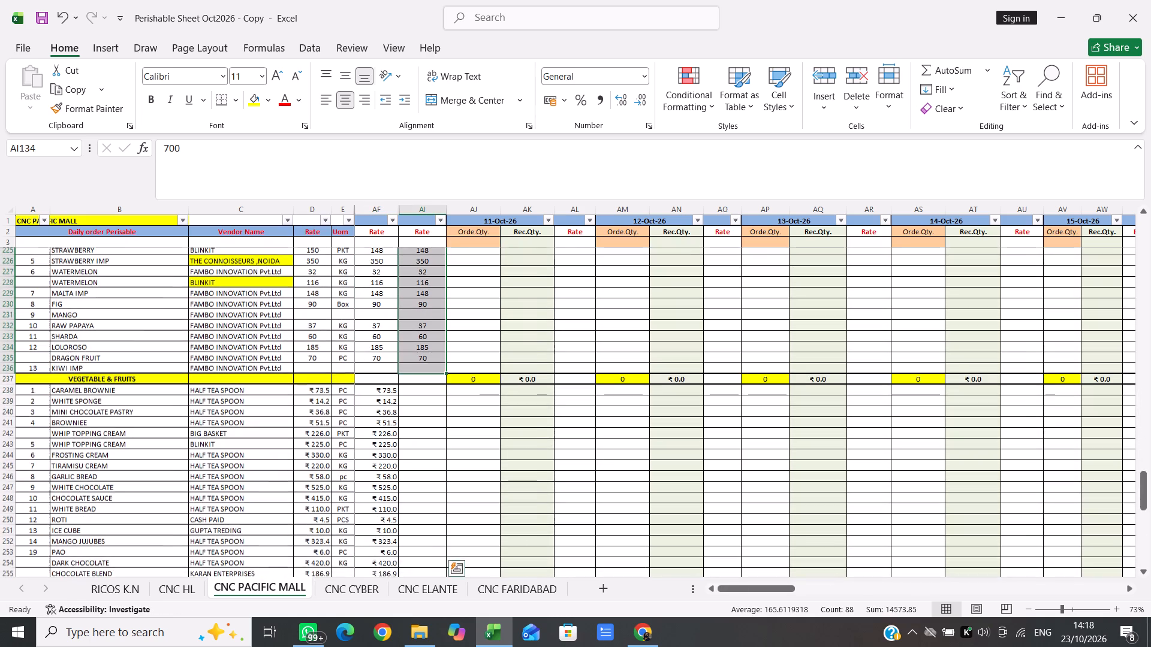
pyautogui.scroll(-1, 379, 359)
pyautogui.click(382, 394)
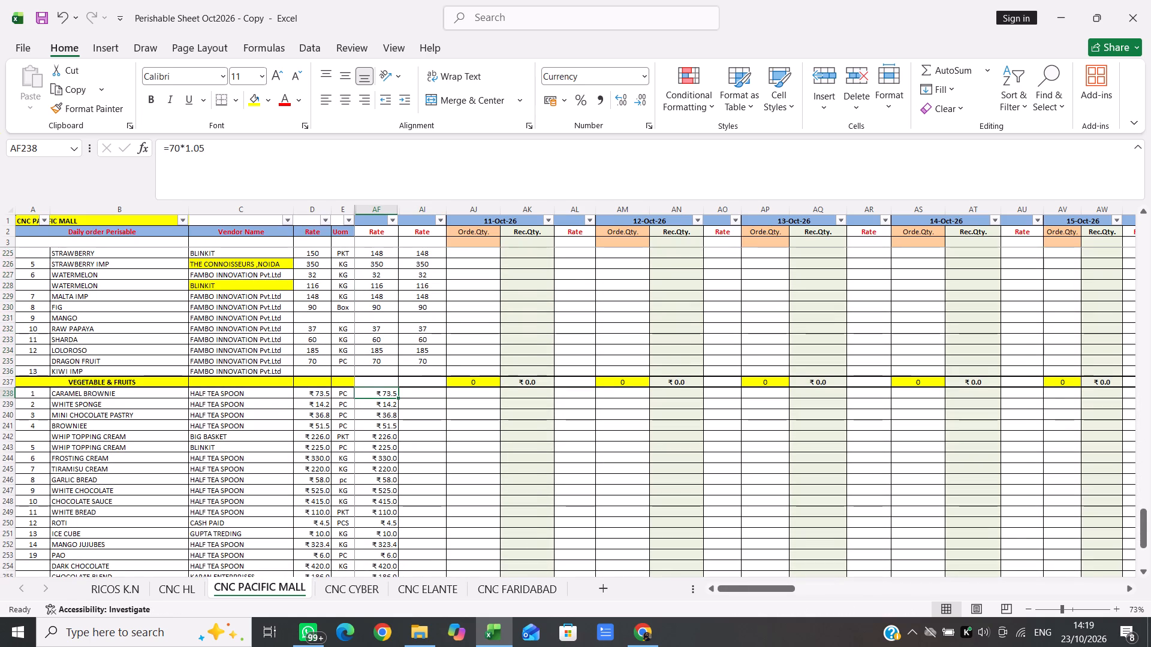
# Copy the BAKERY section's rates from AF238:AF266 into the 11-Oct-26 Rate column, starting at AI238.
pyautogui.hotkey('shift', 'Down')
pyautogui.hotkey('shift', 'Down')
pyautogui.hotkey('shift', 'Down')
pyautogui.hotkey('shift', 'Down')
pyautogui.hotkey('shift', 'Down')
pyautogui.hotkey('shift', 'Down')
pyautogui.hotkey('shift', 'Down')
pyautogui.hotkey('shift', 'Down')
pyautogui.hotkey('shift', 'Down')
pyautogui.hotkey('shift', 'Down')
pyautogui.hotkey('shift', 'Down')
pyautogui.hotkey('shift', 'Down')
pyautogui.hotkey('shift', 'Down')
pyautogui.hotkey('shift', 'Down')
pyautogui.hotkey('shift', 'Down')
pyautogui.hotkey('shift', 'Down')
pyautogui.hotkey('shift', 'Down')
pyautogui.hotkey('shift', 'Down')
pyautogui.hotkey('shift', 'Down')
pyautogui.hotkey('shift', 'Down')
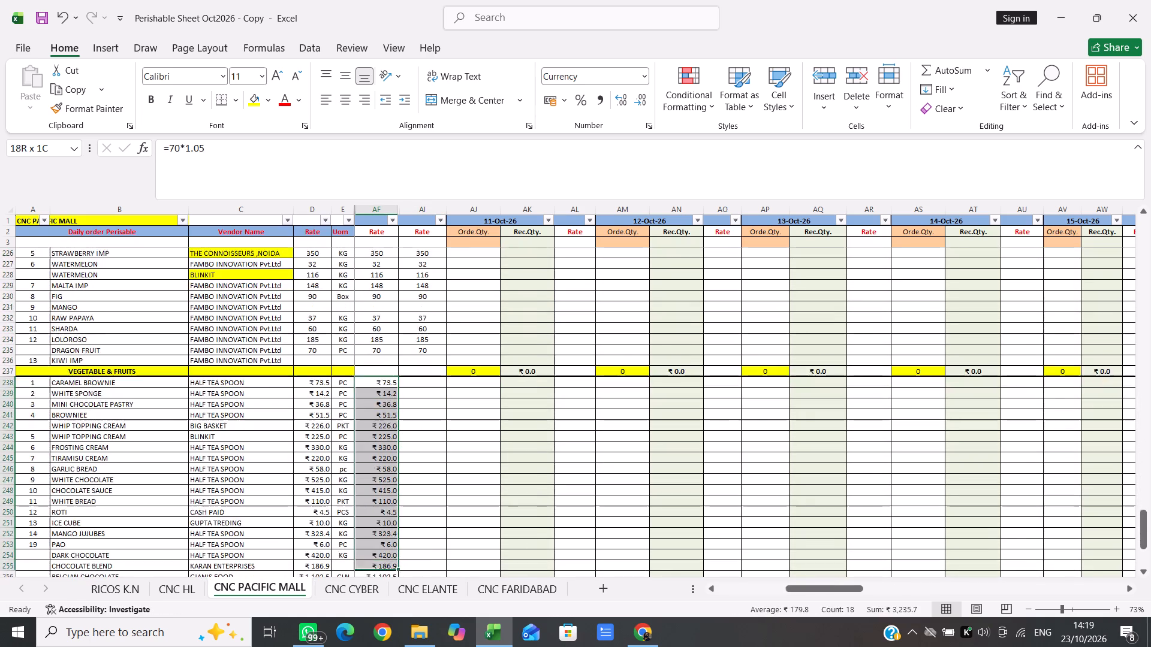
pyautogui.hotkey('shift', 'Up')
pyautogui.hotkey('shift', 'Up')
pyautogui.hotkey('shift', 'Up')
pyautogui.hotkey('shift', 'Up')
pyautogui.hotkey('shift', 'Up')
pyautogui.hotkey('shift', 'Up')
pyautogui.hotkey('shift', 'Up')
pyautogui.hotkey('shift', 'Up')
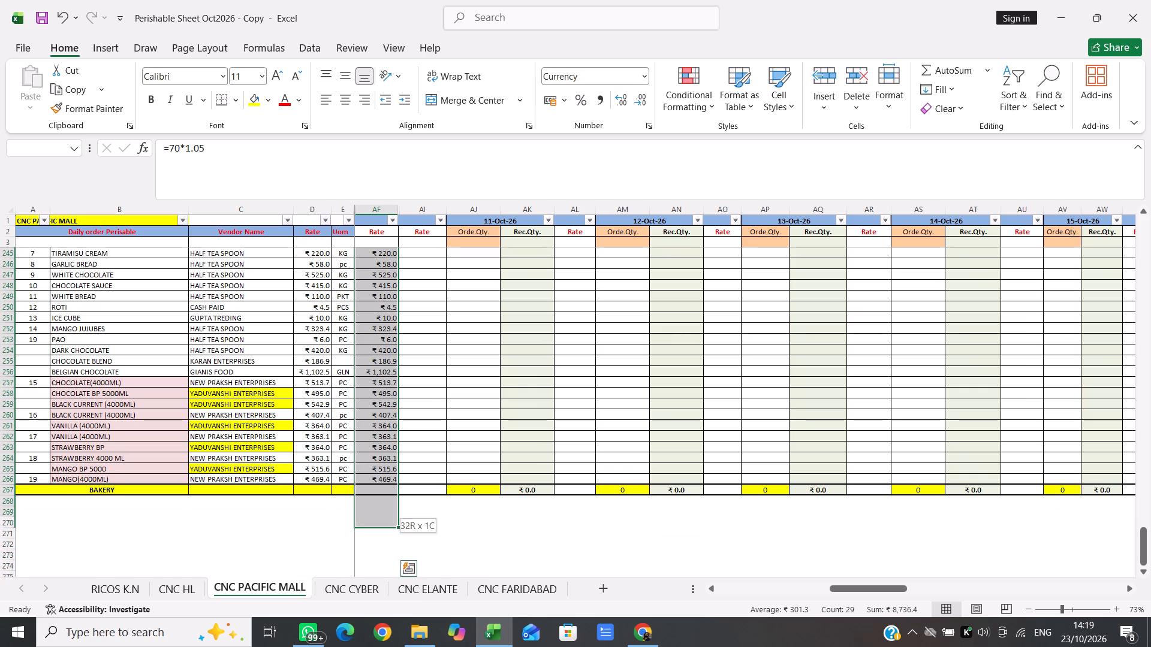
pyautogui.hotkey('shift', 'Up')
pyautogui.hotkey('shift', 'Down')
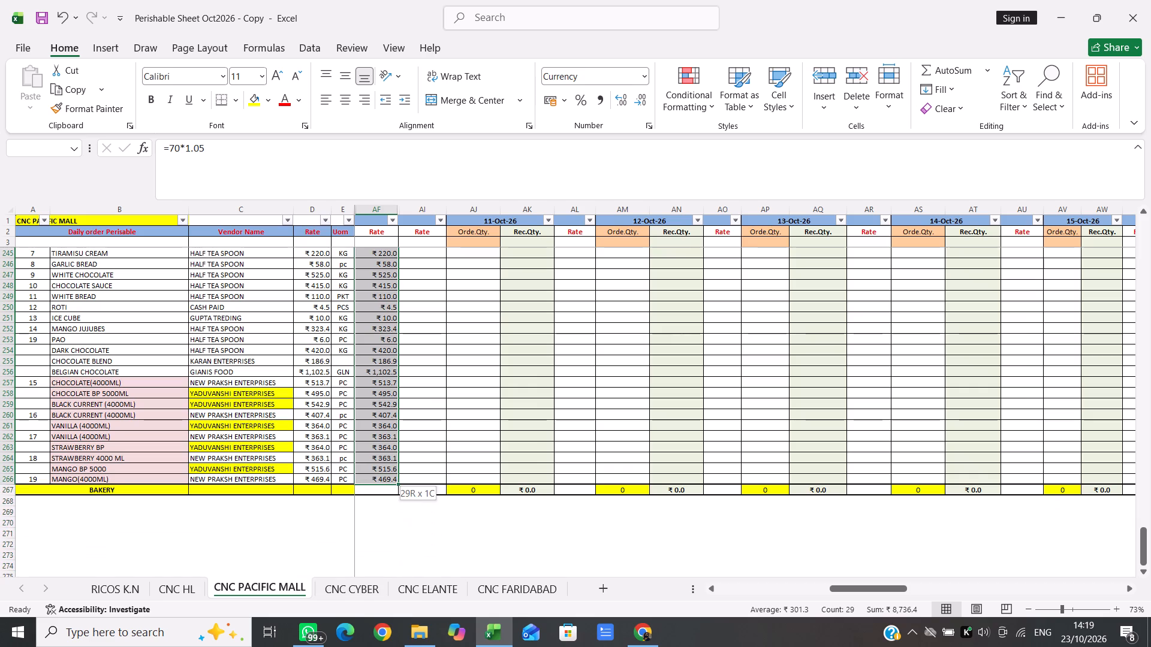
pyautogui.hotkey('ctrl', 'c')
pyautogui.press('Right')
pyautogui.press('Return')
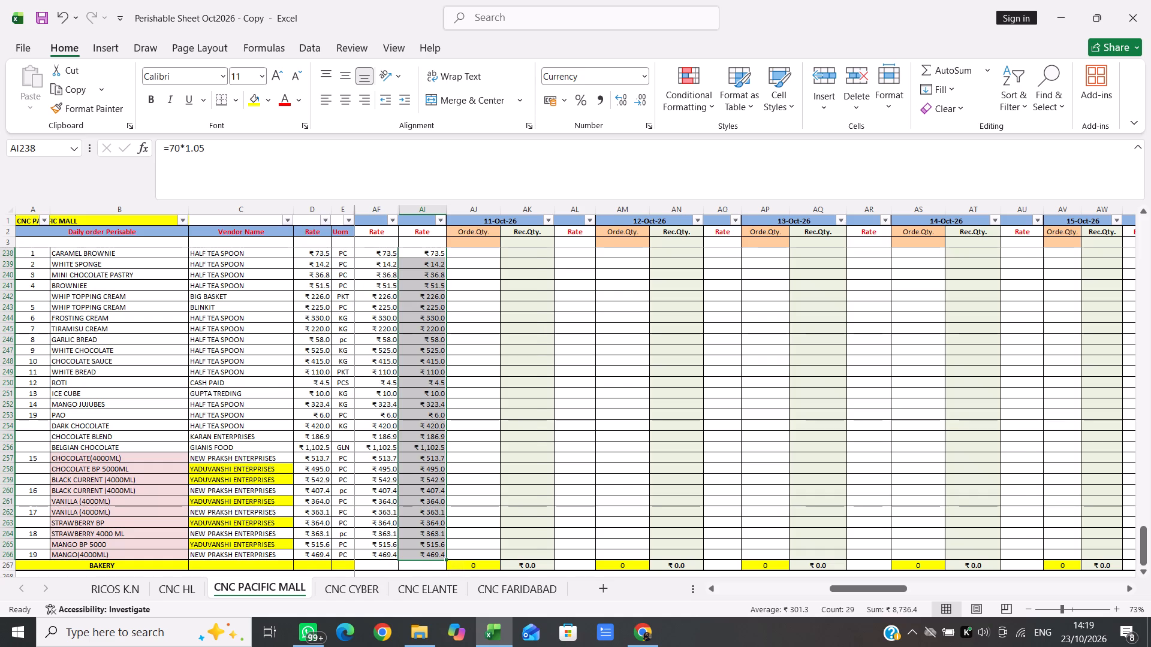
# Hide the 10-Oct-26 Rate column AF.
pyautogui.scroll(-2, 496, 421)
pyautogui.scroll(8, 496, 421)
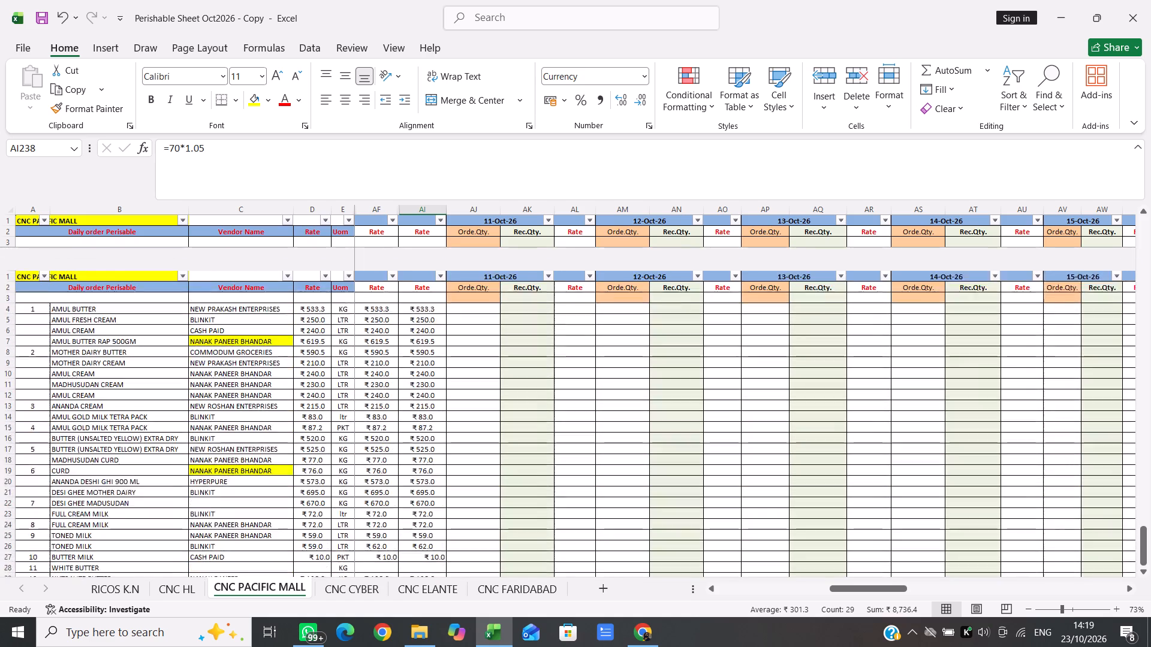
pyautogui.click(382, 208)
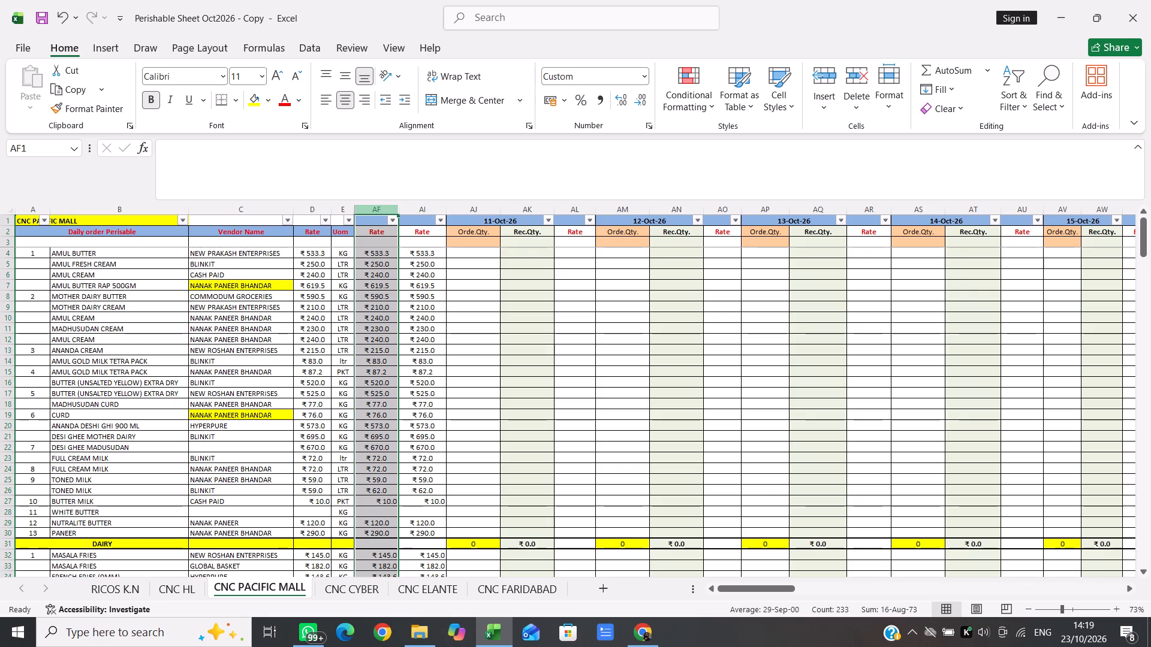